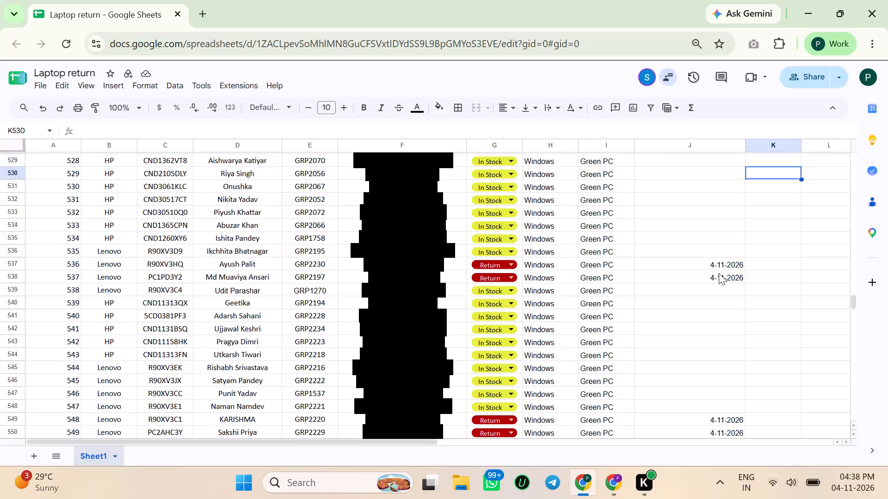
# Find the laptop matching "3e1" (R90XV3E1), mark it as Return and enter the date 4-11-2026 in column J of its row.
pyautogui.hotkey('ctrl', 'f')
pyautogui.write('3e1')
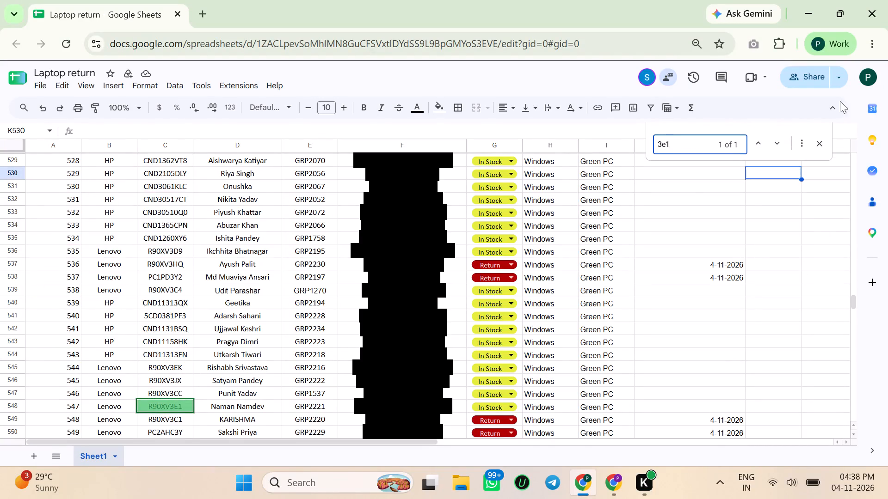
pyautogui.click(821, 140)
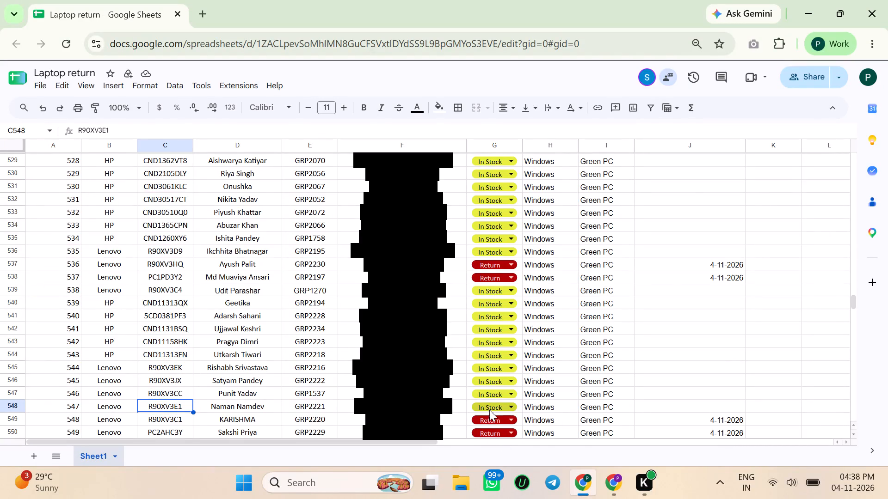
pyautogui.click(490, 406)
pyautogui.click(482, 355)
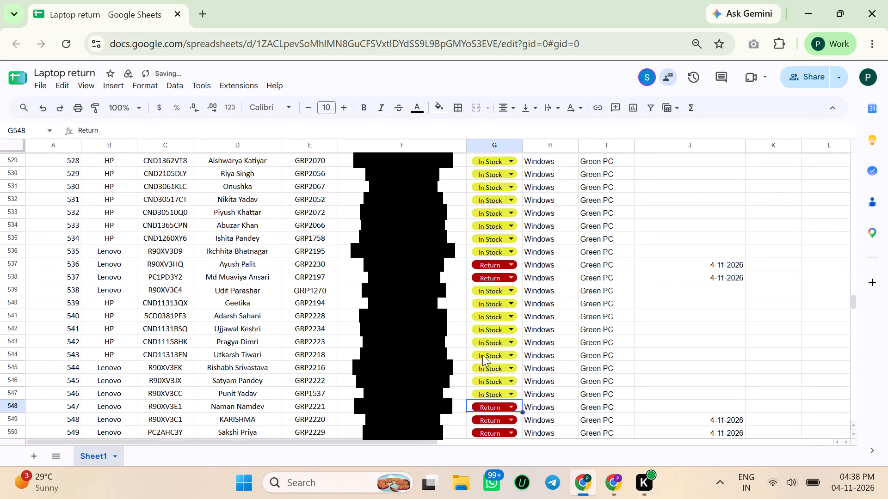
pyautogui.press('Right')
pyautogui.press('Right')
pyautogui.press('Right')
pyautogui.write('4-11-2026')
pyautogui.press('Return')
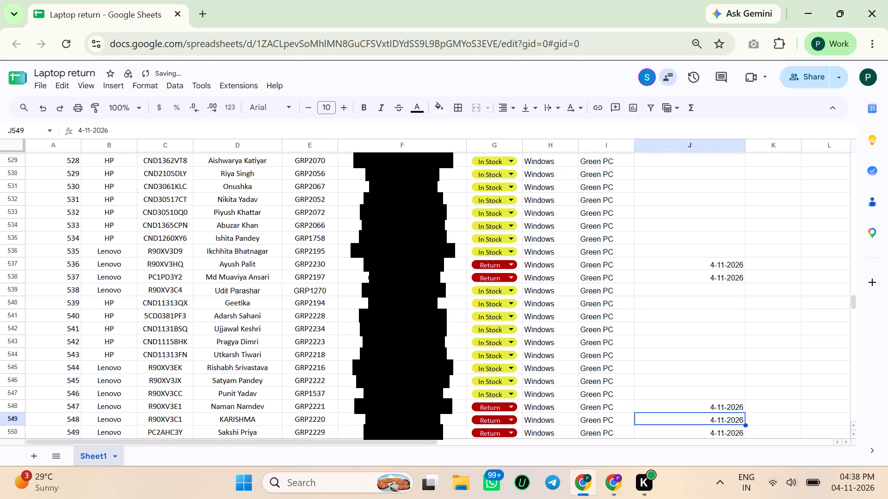
# Find the Lenovo laptop matching "3d9" (R90XV3D9), mark it as Return and enter the date 4-11-2026 in column J of its row.
pyautogui.hotkey('ctrl', 'f')
pyautogui.write('3d9')
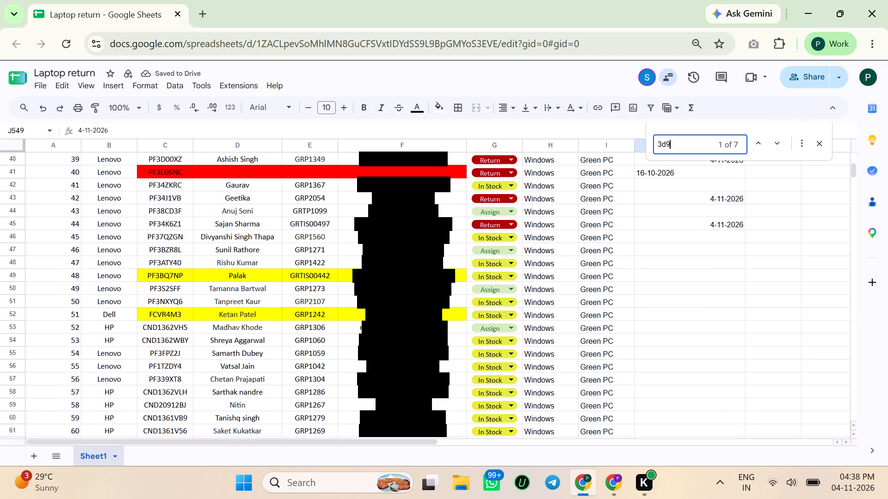
pyautogui.press('Return')
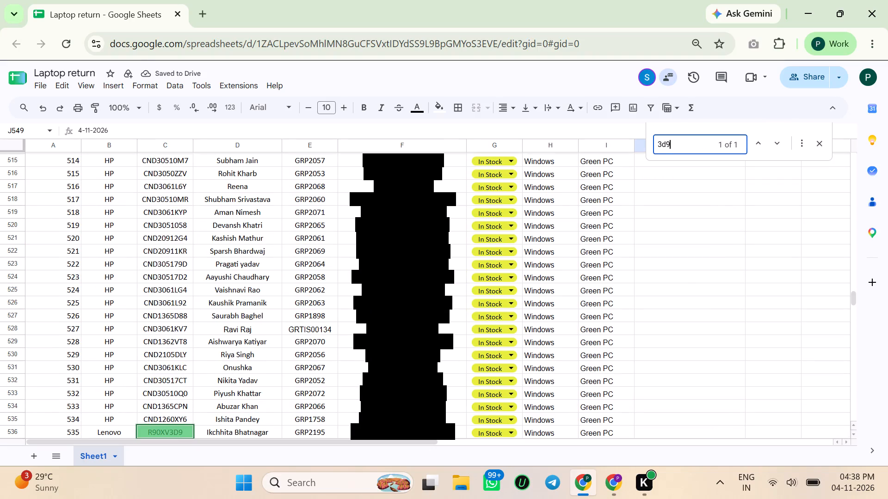
pyautogui.click(819, 141)
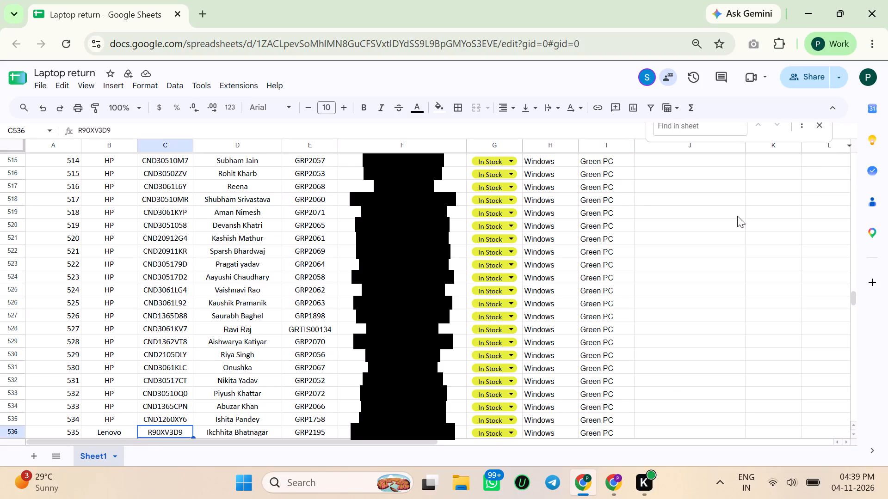
pyautogui.click(490, 432)
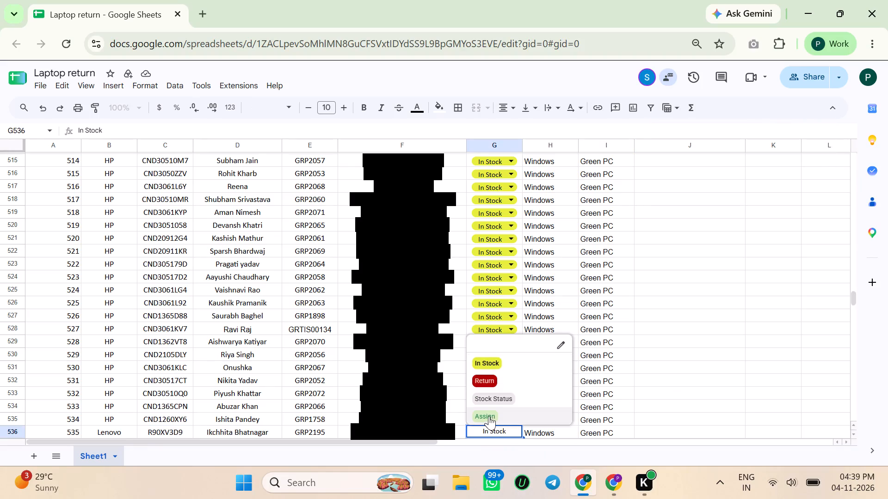
pyautogui.click(489, 379)
pyautogui.press('Right')
pyautogui.press('Right')
pyautogui.press('Right')
pyautogui.write('4-11-2026')
pyautogui.press('Return')
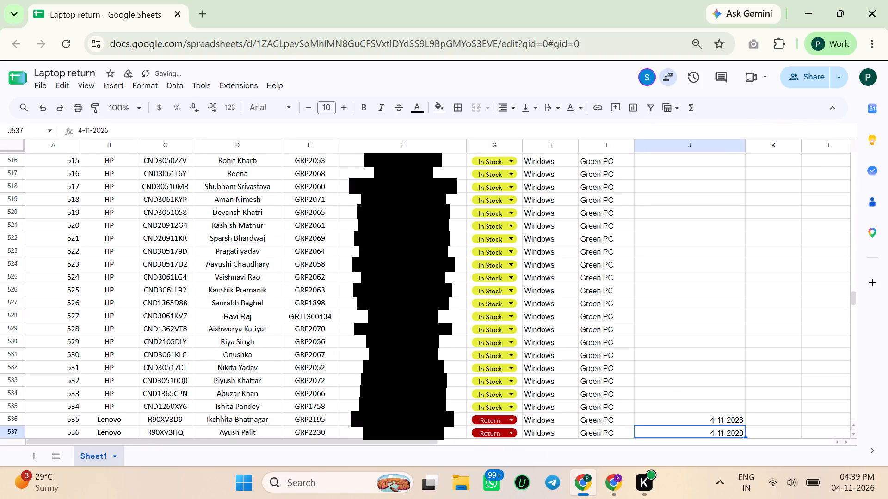
pyautogui.press('Up')
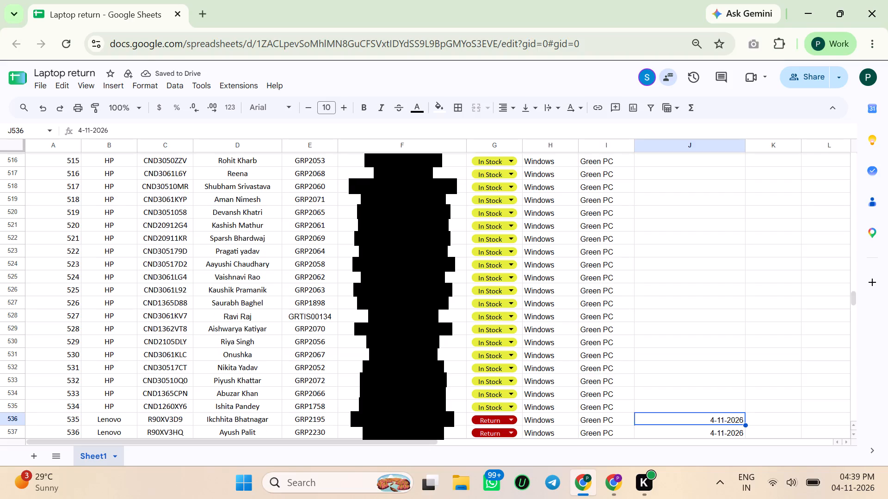
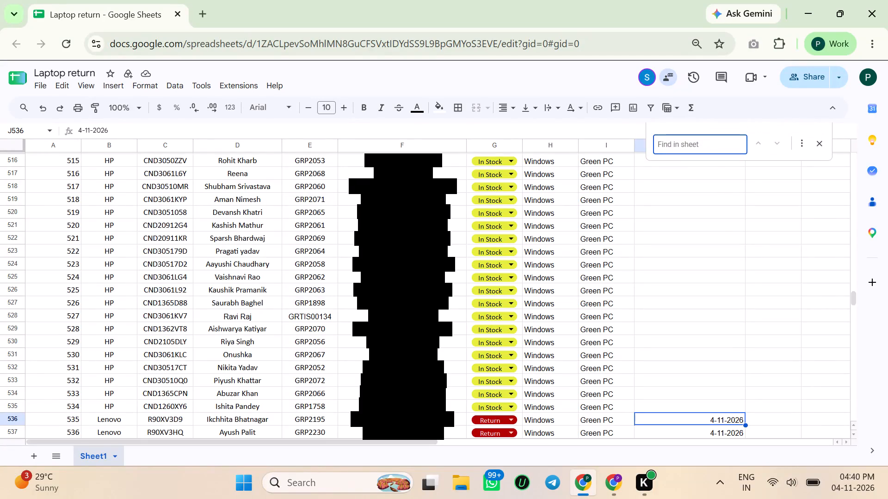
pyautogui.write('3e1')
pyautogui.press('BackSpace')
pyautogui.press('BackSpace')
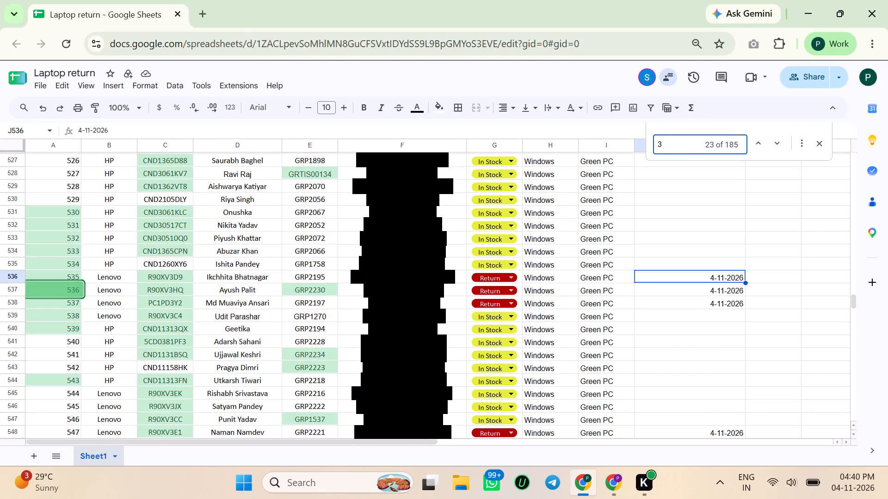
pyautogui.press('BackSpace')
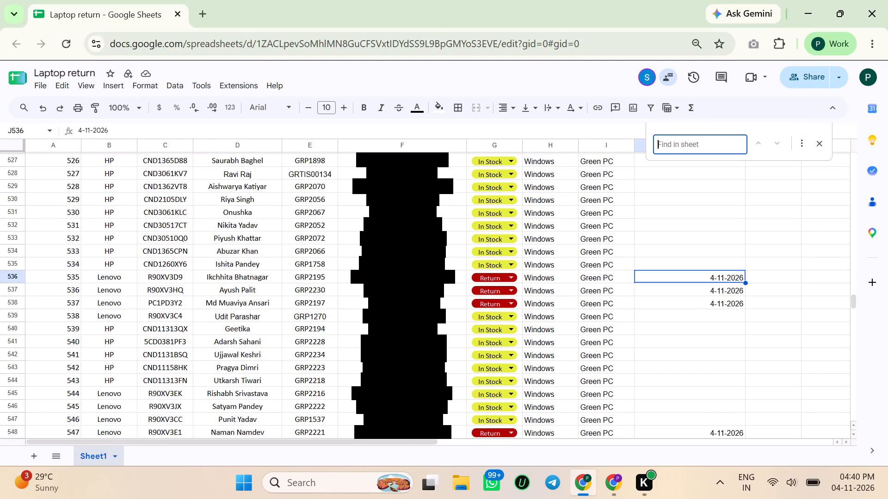
# Find the Lenovo laptop matching "qh1" (PF3RAQH1), mark it as Return and enter the date 4-11-2026 in column J of its row.
pyautogui.write('qh1')
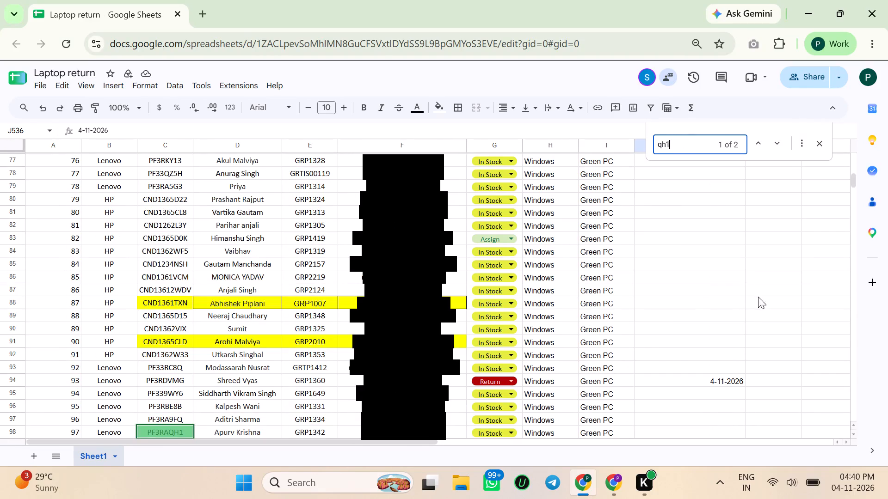
pyautogui.press('Return')
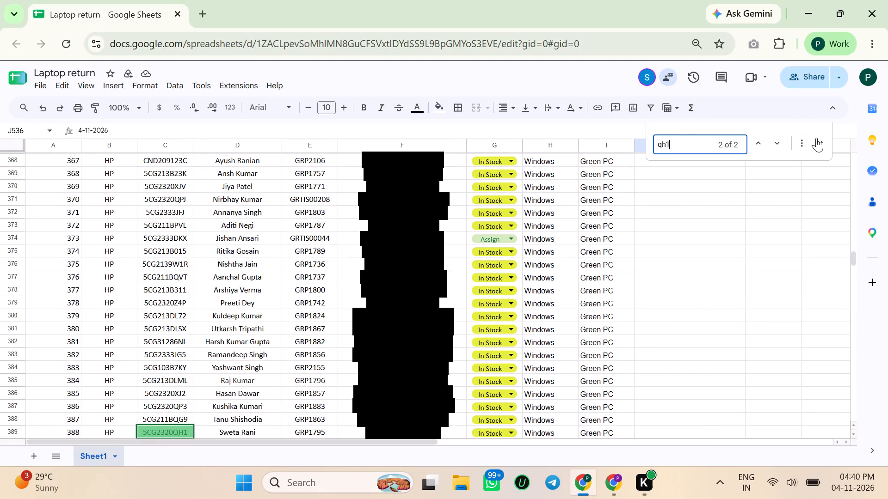
pyautogui.press('Return')
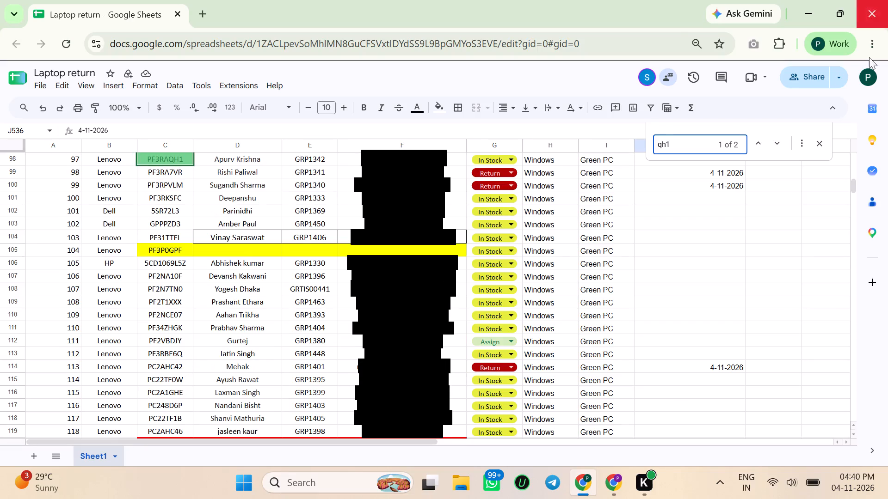
pyautogui.click(821, 144)
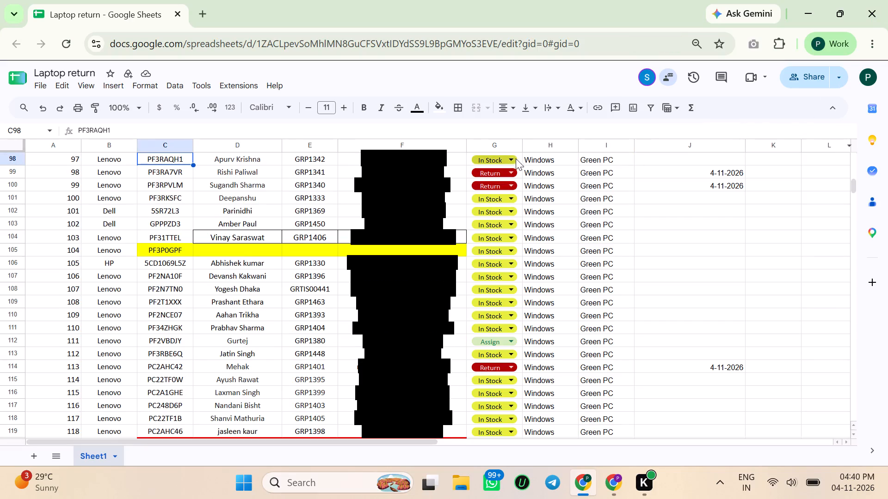
pyautogui.click(513, 158)
pyautogui.click(479, 193)
pyautogui.press('Right')
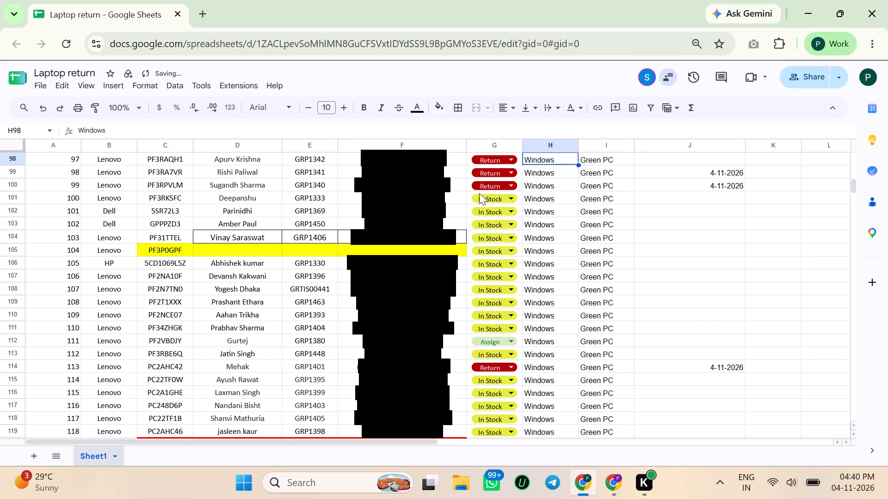
pyautogui.press('Right')
pyautogui.press('Right')
pyautogui.write('4-11-2026')
pyautogui.press('Return')
pyautogui.press('Up')
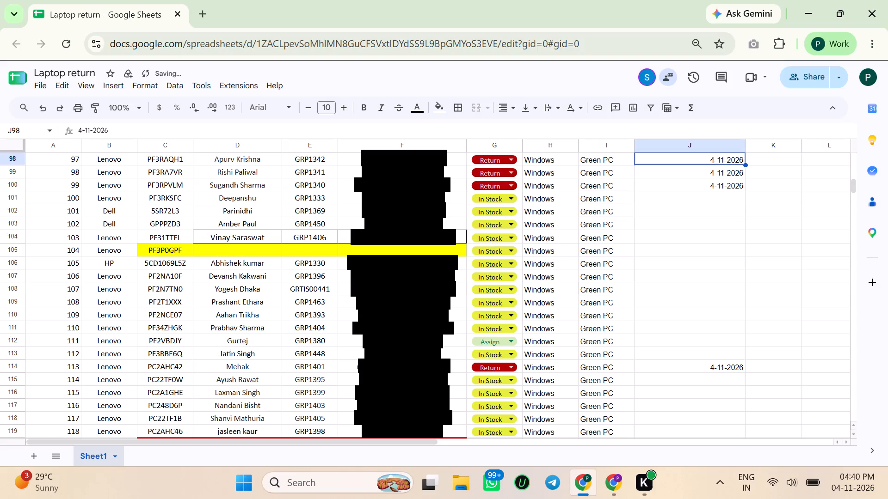
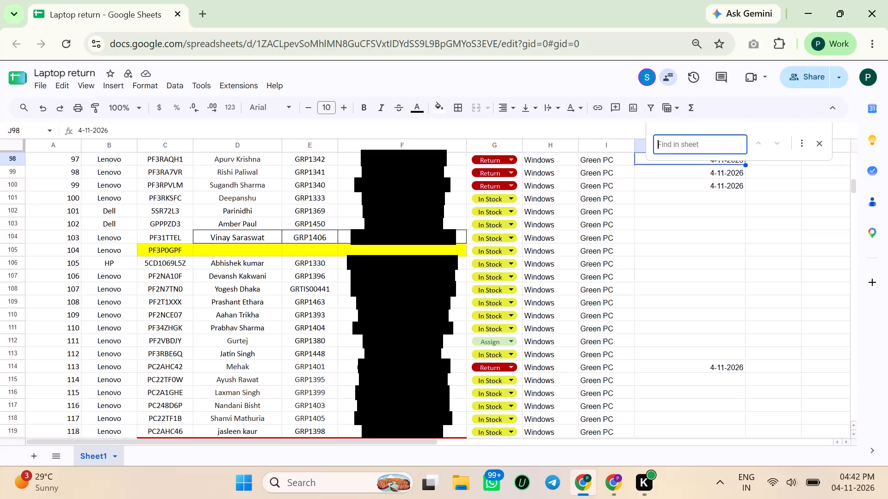
# Find the Lenovo laptop matching "m73" (PF2TAM73), mark it as Return and enter the date 4-11-2026 in column J of its row.
pyautogui.write('m73')
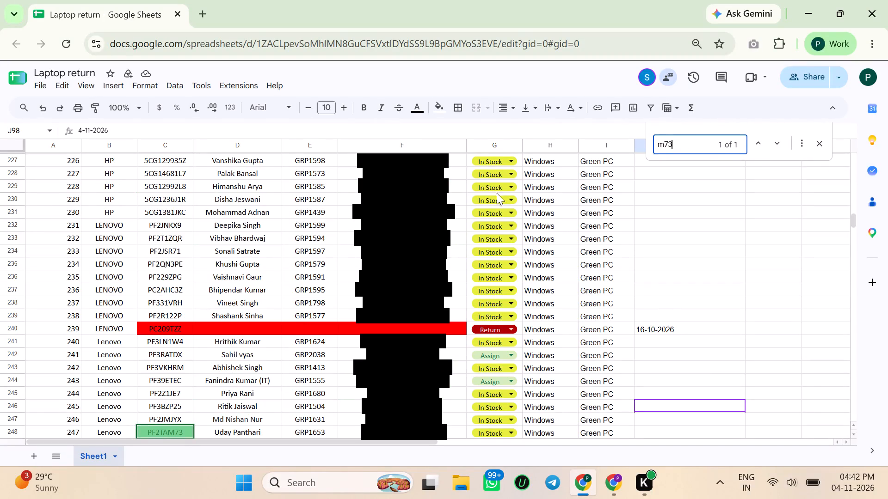
pyautogui.click(820, 140)
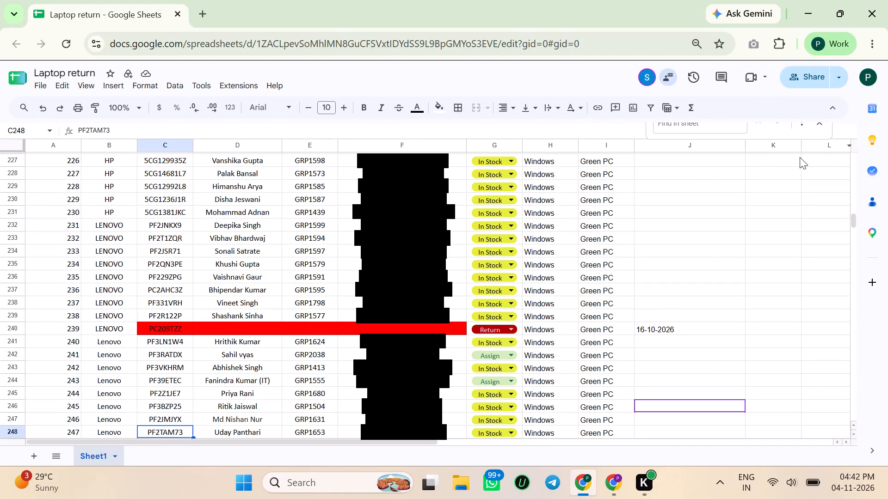
pyautogui.click(505, 431)
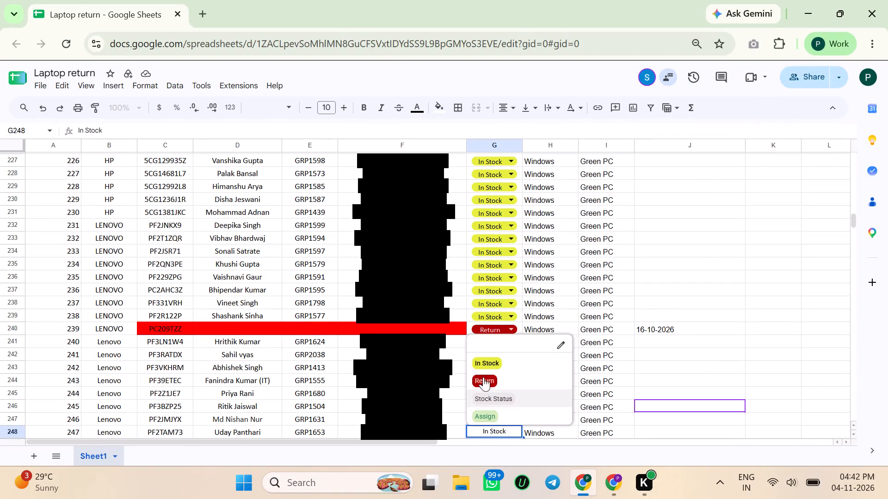
pyautogui.click(483, 377)
pyautogui.press('Right')
pyautogui.press('Right')
pyautogui.press('Right')
pyautogui.write('4-11-2026')
pyautogui.press('Return')
pyautogui.press('Up')
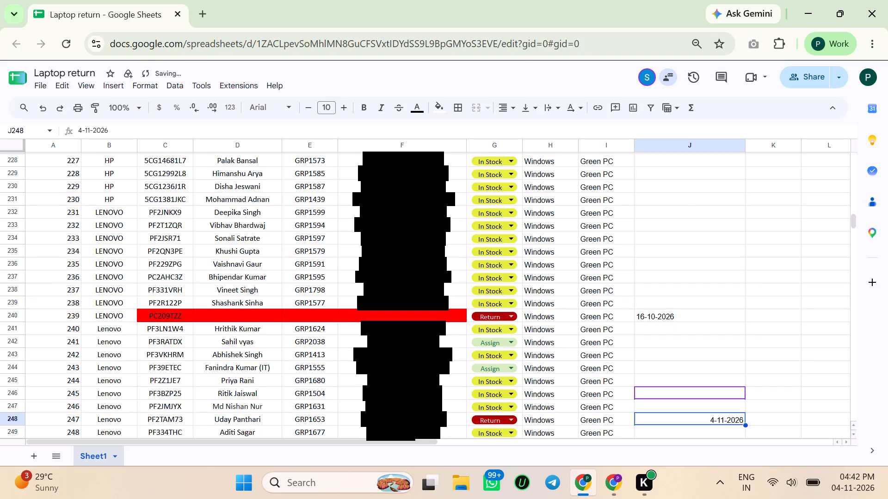
# Check the PF2TAM73 row's entries, going back to its serial number and assigned employee's name.
pyautogui.press('Left')
pyautogui.press('Left')
pyautogui.press('Left')
pyautogui.press('Left')
pyautogui.press('Left')
pyautogui.press('Left')
pyautogui.press('Left')
pyautogui.press('Left')
pyautogui.press('Left')
pyautogui.press('Right')
pyautogui.press('Right')
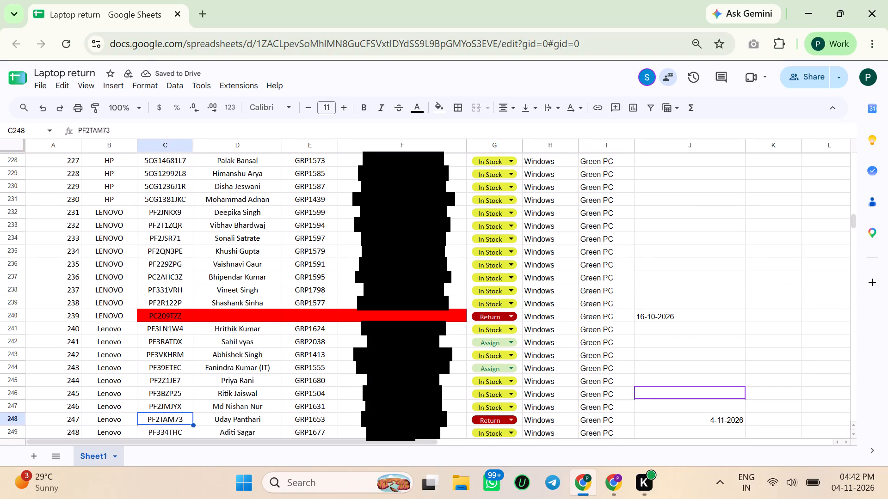
pyautogui.press('Right')
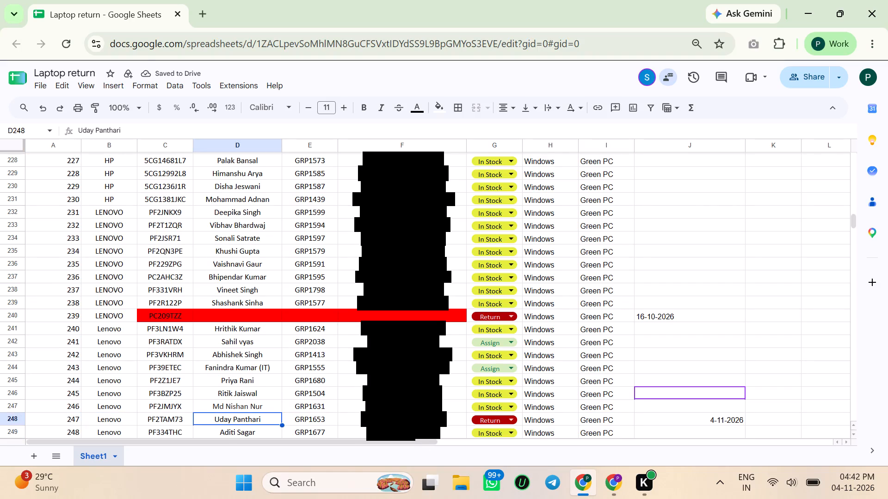
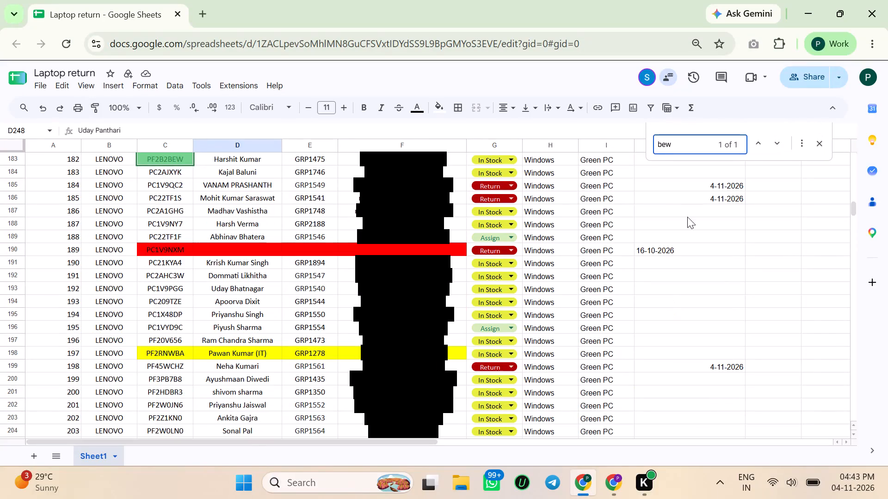
# Mark the found Lenovo laptop PF2B2BEW as Return and enter the date 4-11-2026 in column J of its row.
pyautogui.click(819, 145)
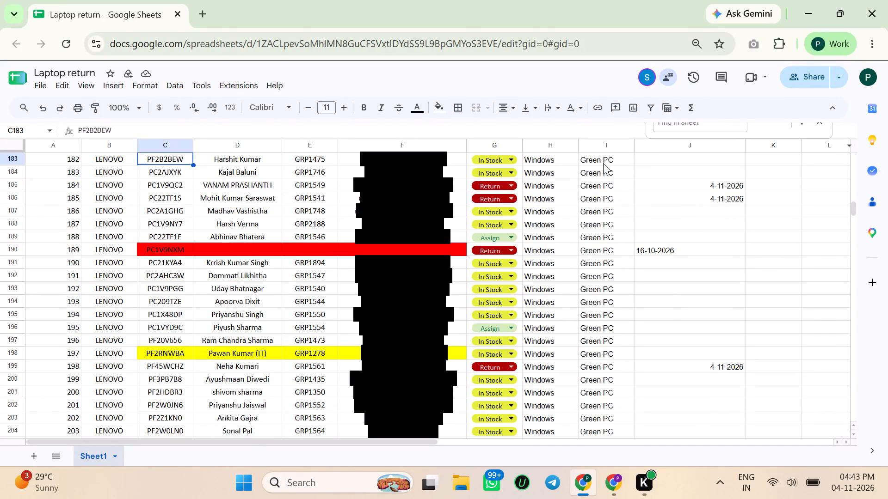
pyautogui.click(503, 155)
pyautogui.moveTo(502, 161); pyautogui.dragTo(500, 171)
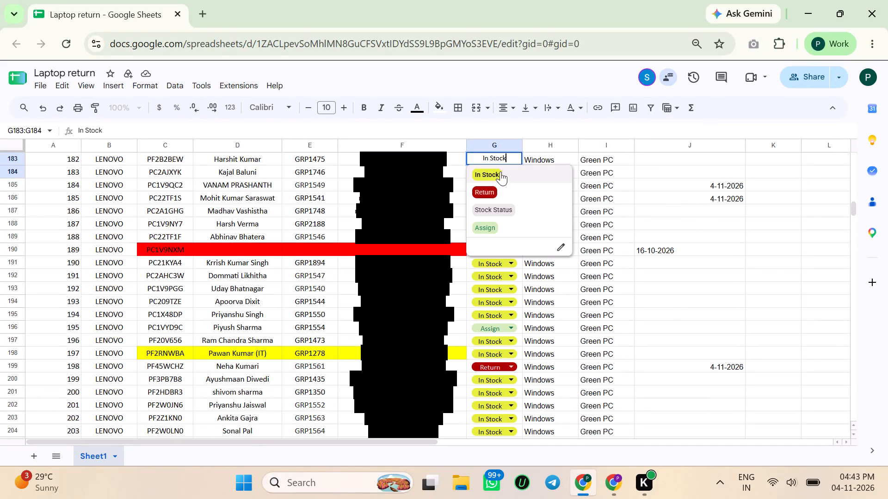
pyautogui.moveTo(500, 171); pyautogui.dragTo(497, 187)
pyautogui.click(497, 187)
pyautogui.press('Right')
pyautogui.press('Right')
pyautogui.press('Right')
pyautogui.write('4-11-2026')
pyautogui.press('Return')
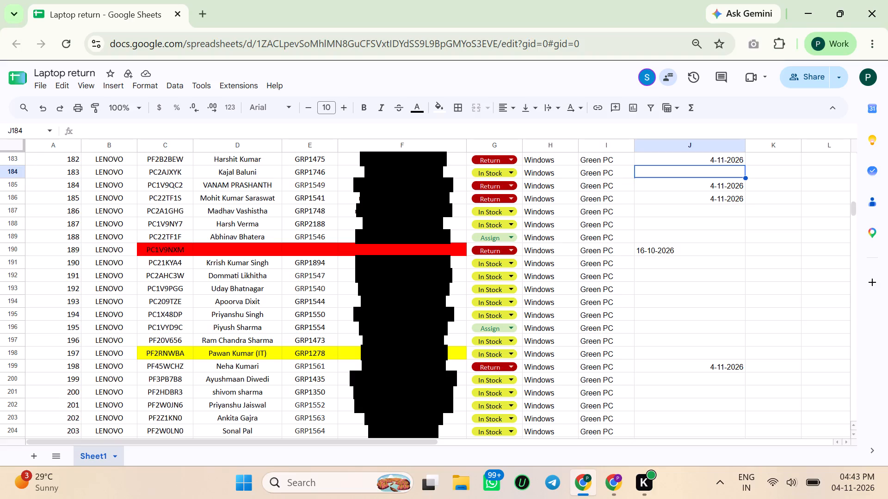
# Find the Lenovo laptop matching "el8" (PF3RAEL8), mark it as Return and enter the date 4-11-2026 in column J of its row.
pyautogui.hotkey('ctrl', 'f')
pyautogui.write('el8')
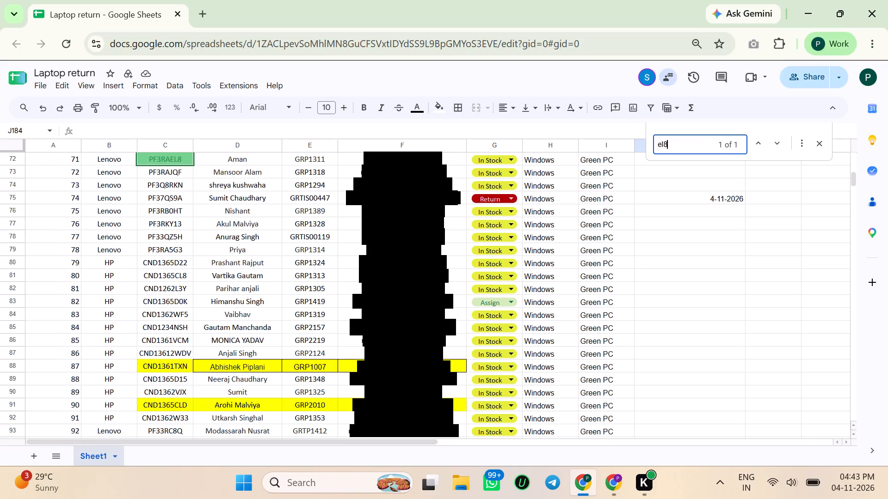
pyautogui.click(819, 141)
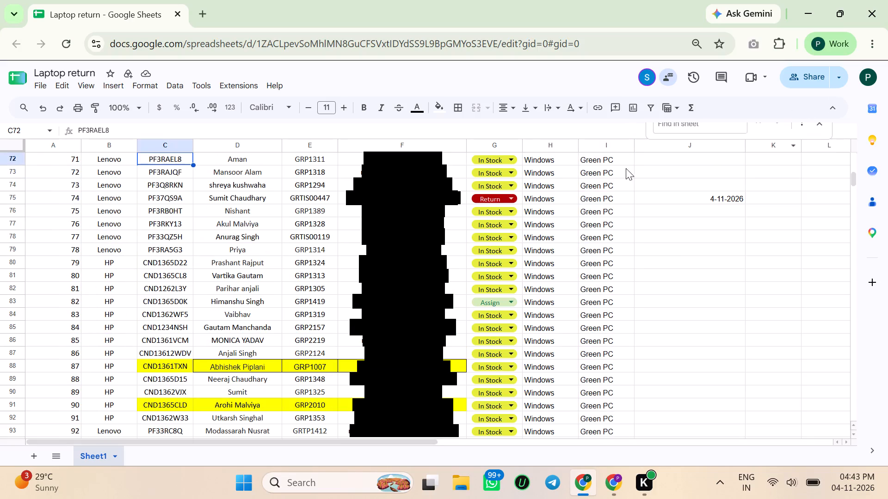
pyautogui.moveTo(504, 158); pyautogui.dragTo(494, 195)
pyautogui.click(494, 195)
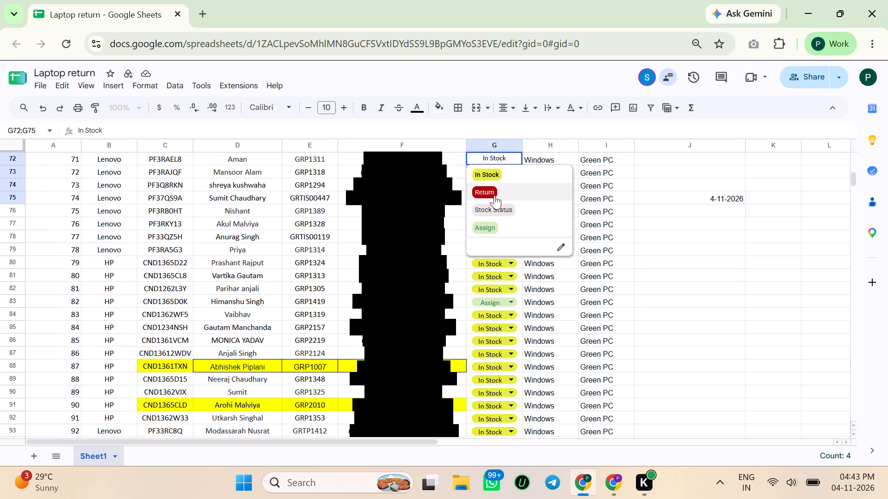
pyautogui.press('Right')
pyautogui.press('Right')
pyautogui.press('Right')
pyautogui.write('4-11-2026')
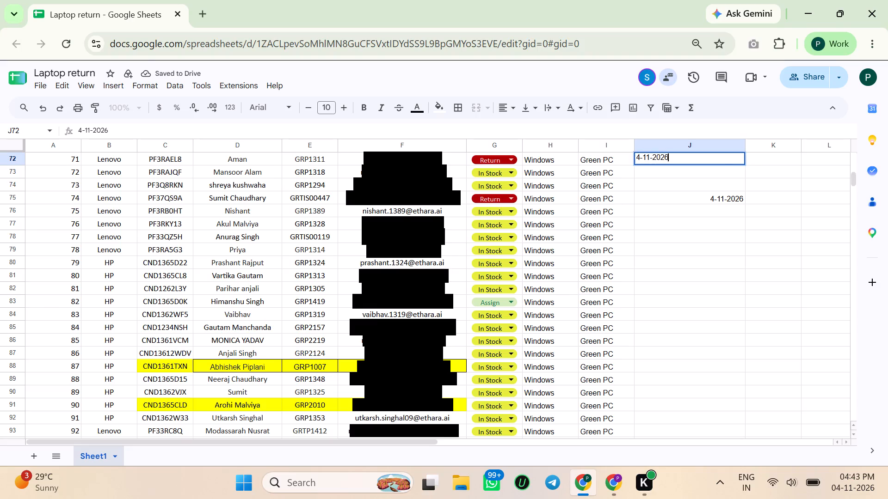
pyautogui.press('pagedown')
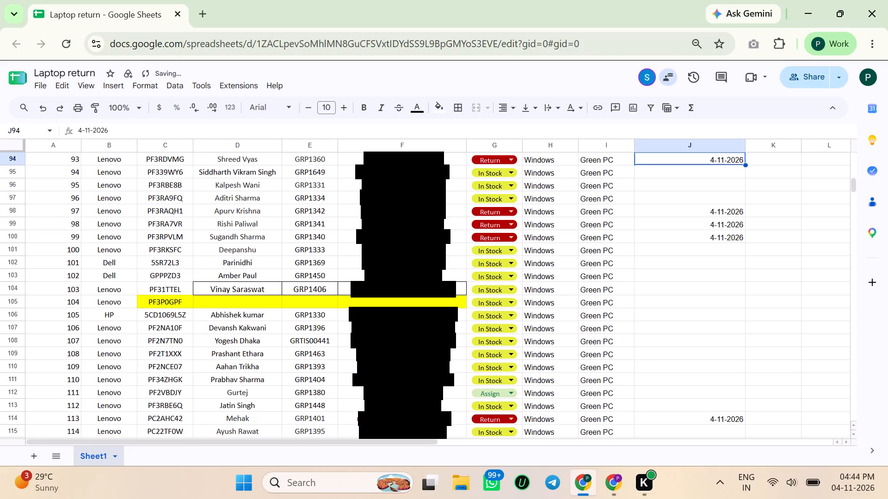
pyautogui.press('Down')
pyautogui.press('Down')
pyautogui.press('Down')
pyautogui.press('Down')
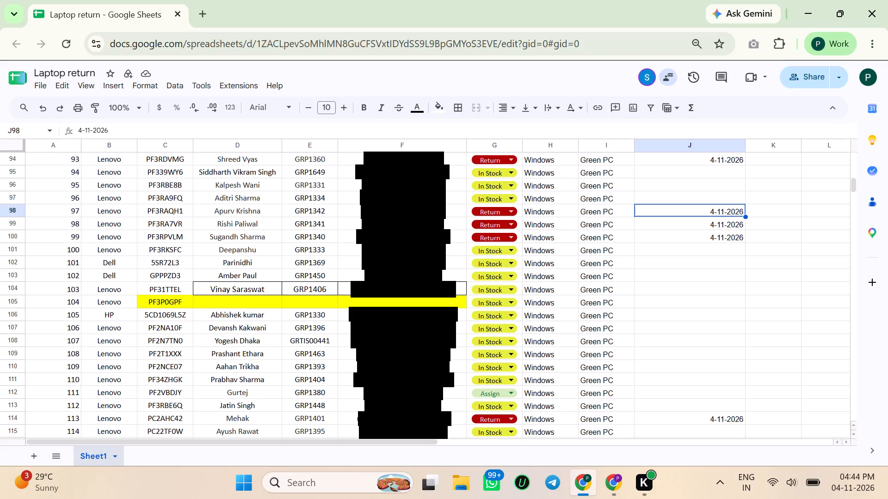
# Find the Lenovo laptop matching "4mt" (PF3S34MT), mark it as Return and enter the date 4-11-2026 in column J of its row.
pyautogui.hotkey('ctrl', 'f')
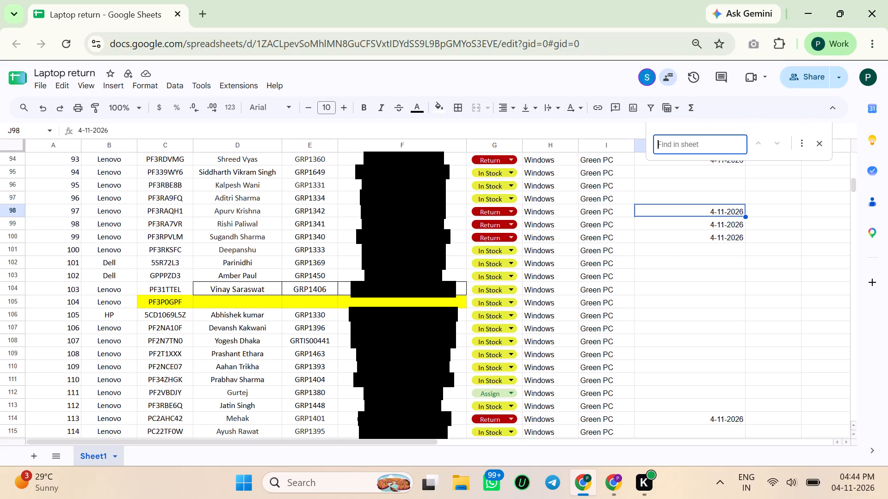
pyautogui.write('4mt')
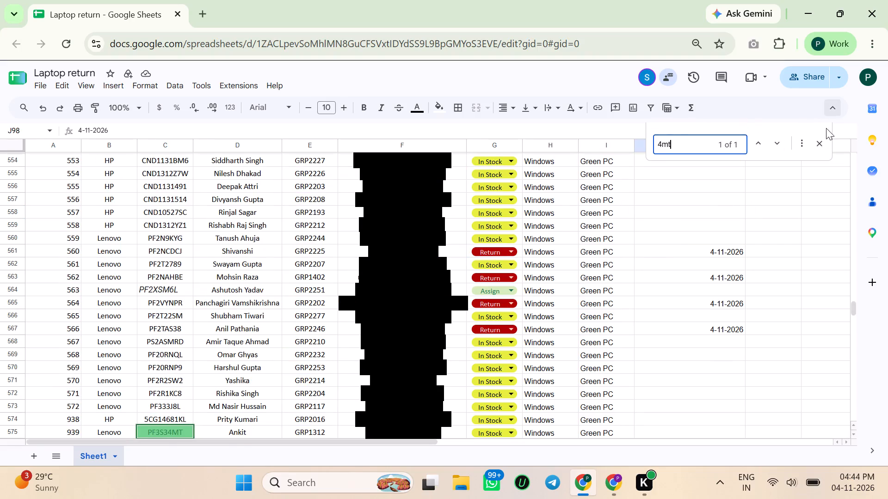
pyautogui.click(818, 142)
pyautogui.moveTo(505, 431); pyautogui.dragTo(493, 382)
pyautogui.click(493, 382)
pyautogui.press('Right')
pyautogui.press('Right')
pyautogui.press('Right')
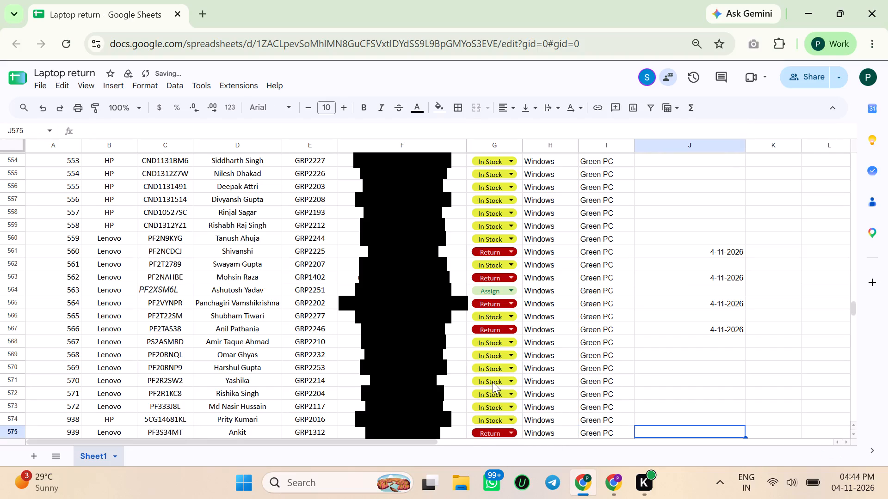
pyautogui.write('4-11-2026')
pyautogui.press('Return')
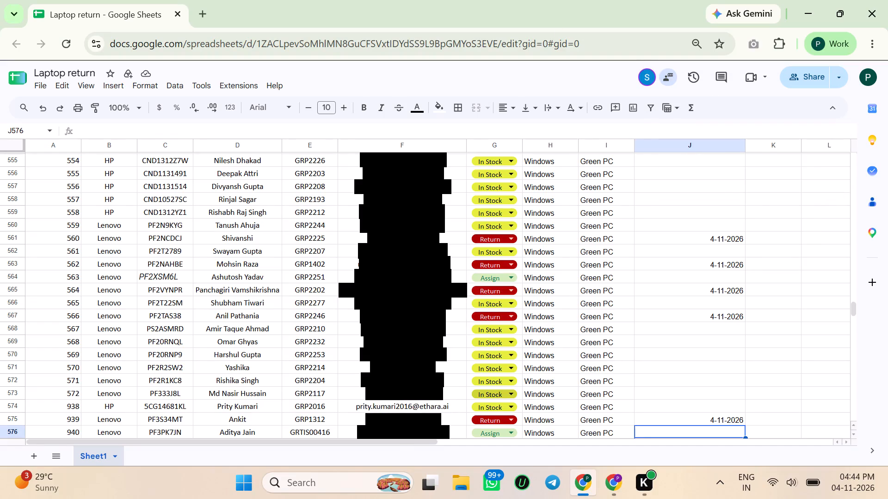
pyautogui.click(403, 419)
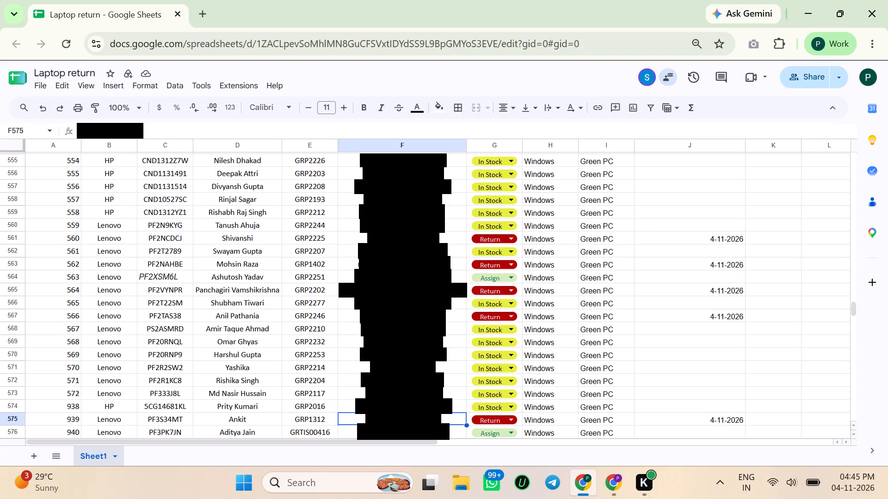
# Find the Lenovo laptop matching "5g3" (PF3RA5G3), mark it as Return and enter the date 4-11-2026 in column J of its row.
pyautogui.hotkey('ctrl', 'f')
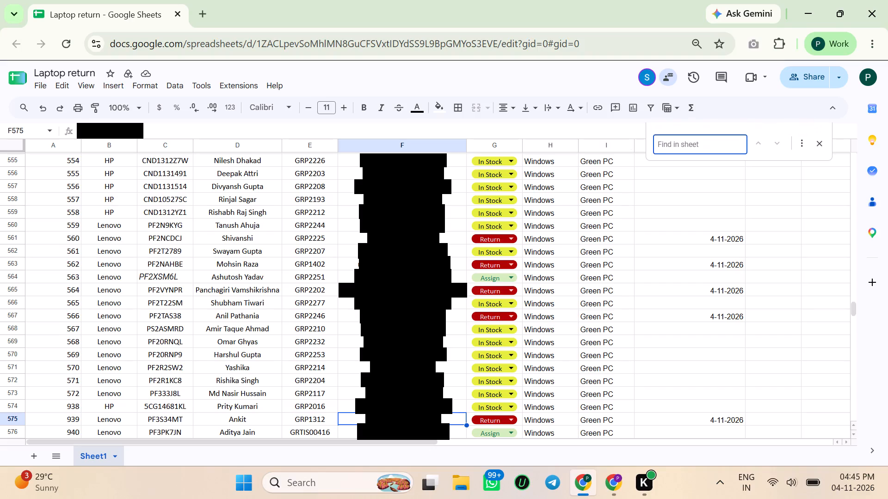
pyautogui.write('5g3')
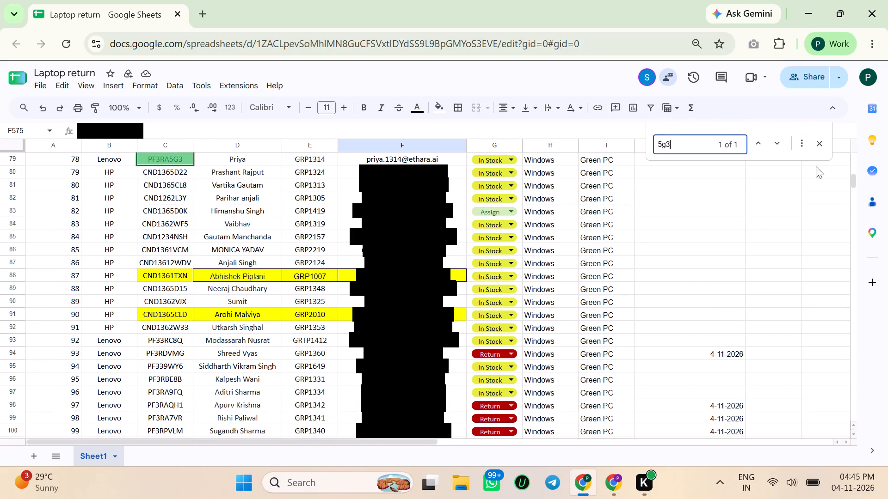
pyautogui.click(820, 144)
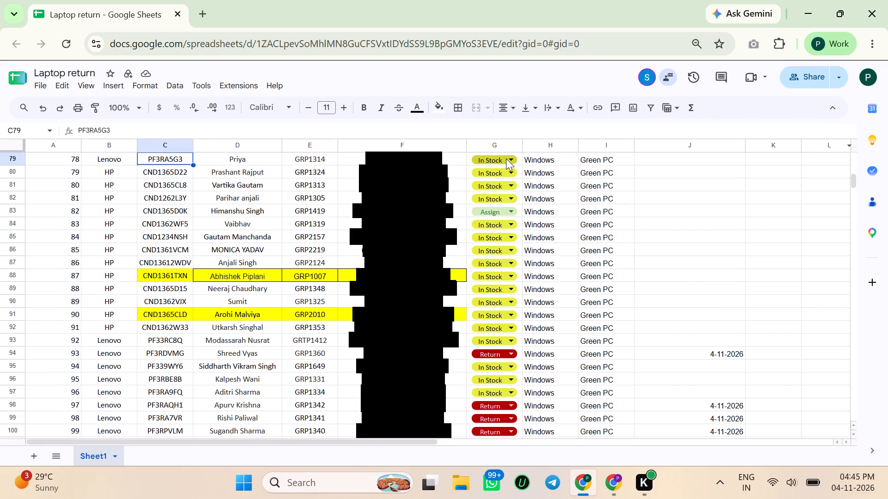
pyautogui.moveTo(506, 158); pyautogui.dragTo(492, 193)
pyautogui.click(492, 193)
pyautogui.press('Right')
pyautogui.press('Right')
pyautogui.press('Right')
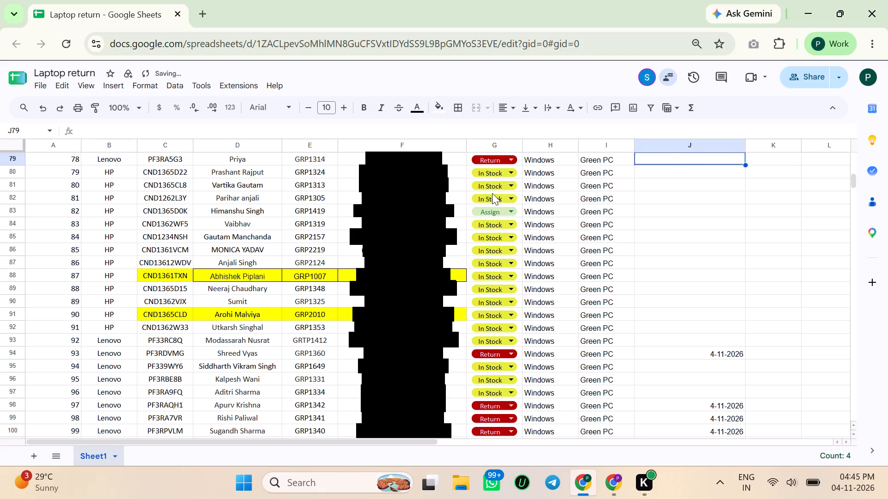
pyautogui.write('4-11-2026')
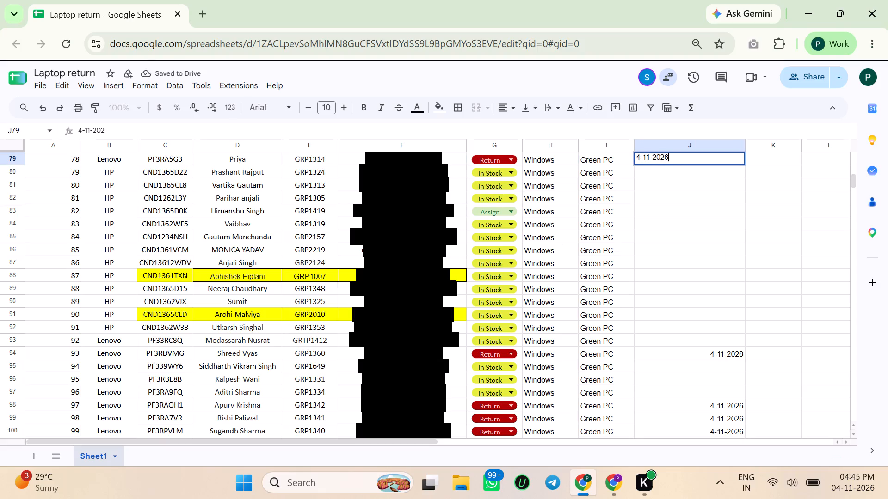
pyautogui.press('Return')
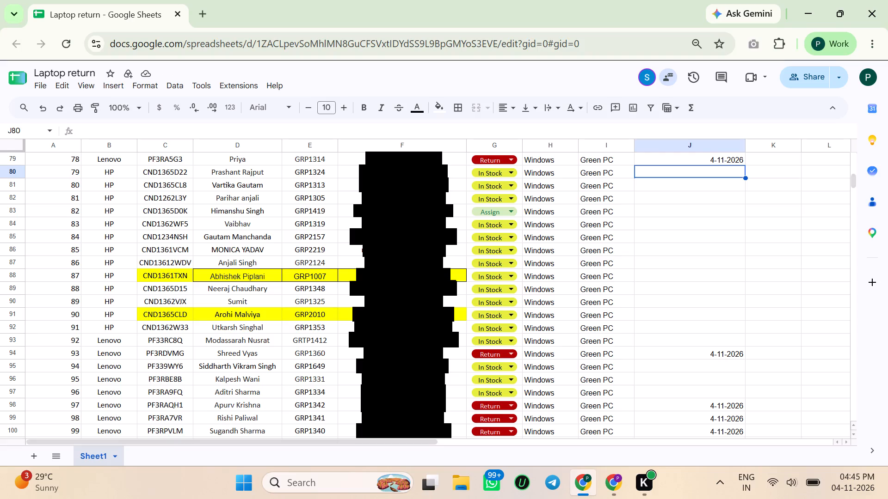
# Start a new search in the sheet for another laptop's serial number.
pyautogui.hotkey('ctrl', 'f')
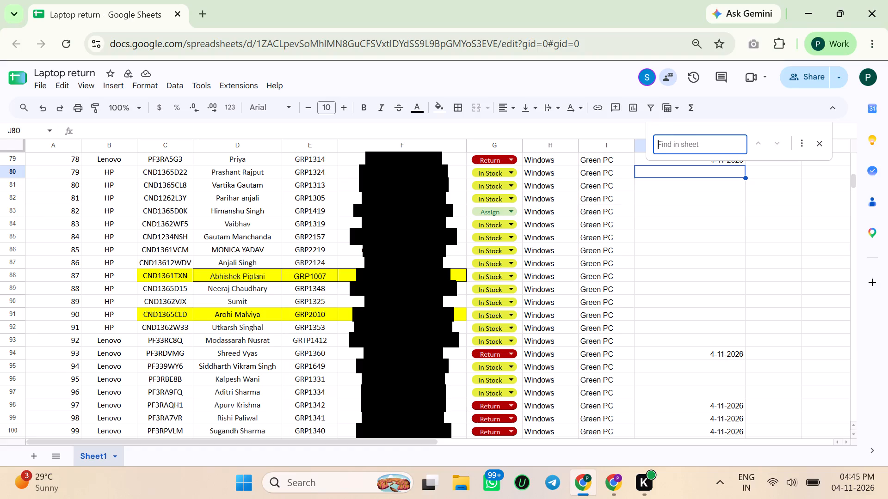
pyautogui.hotkey('ctrl', 'f')
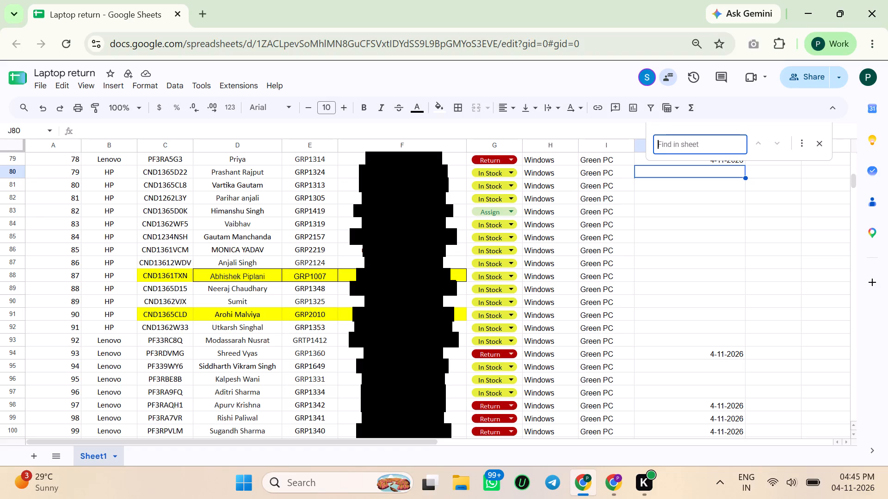
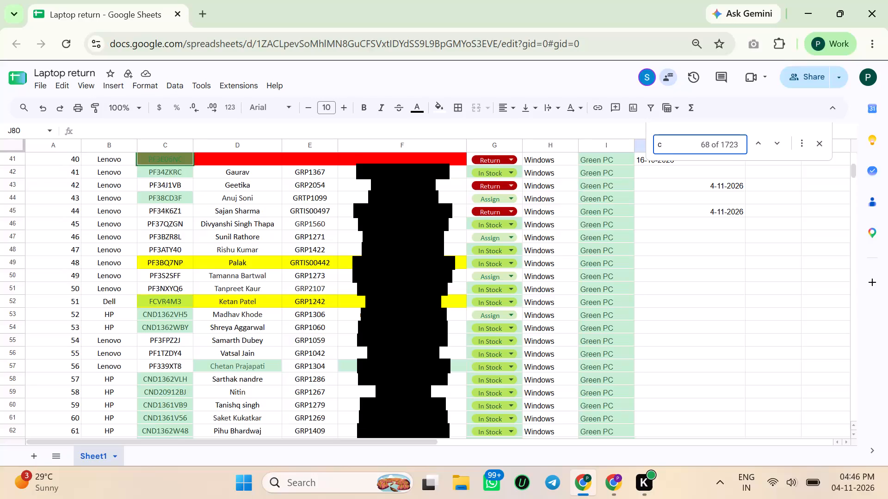
# Find the Lenovo laptop matching "c3w" (PC2AHC3W), mark it as Return and enter the date 4-11-2026 in column J of its row.
pyautogui.press('3')
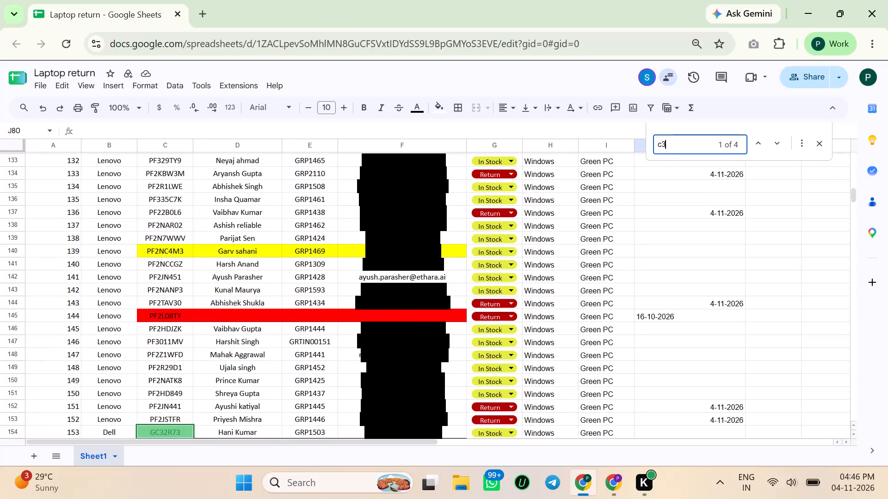
pyautogui.press('w')
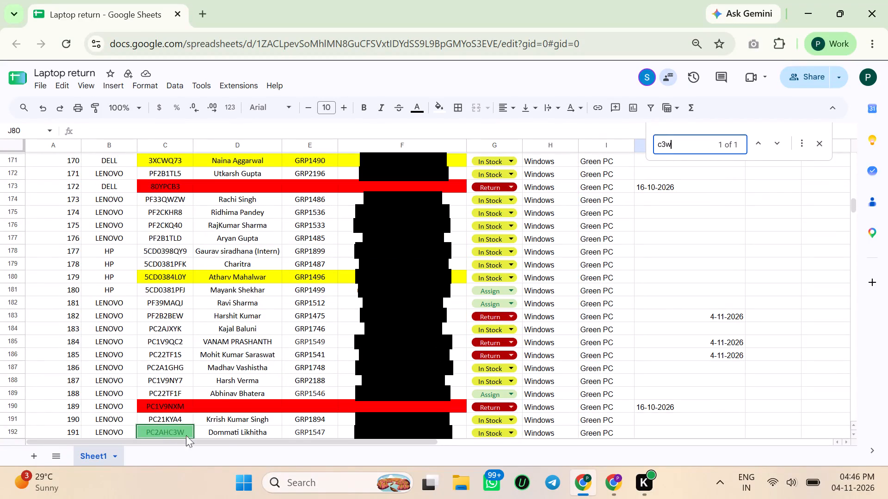
pyautogui.click(506, 430)
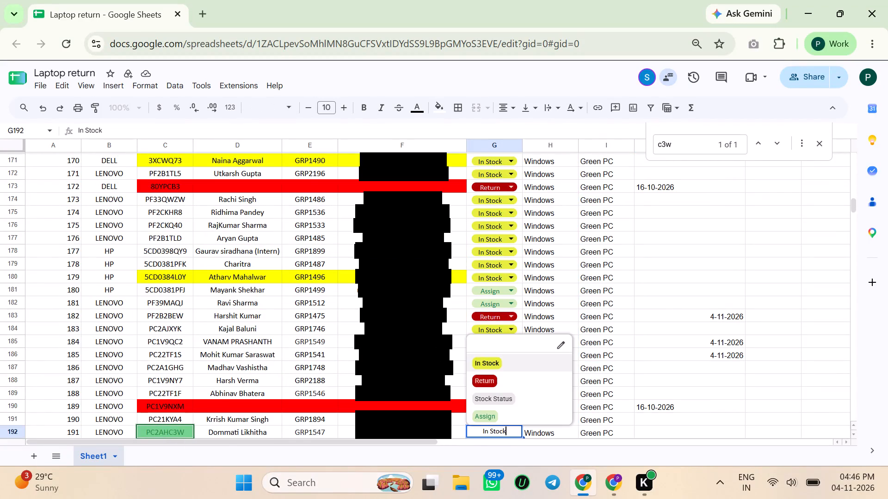
pyautogui.click(488, 379)
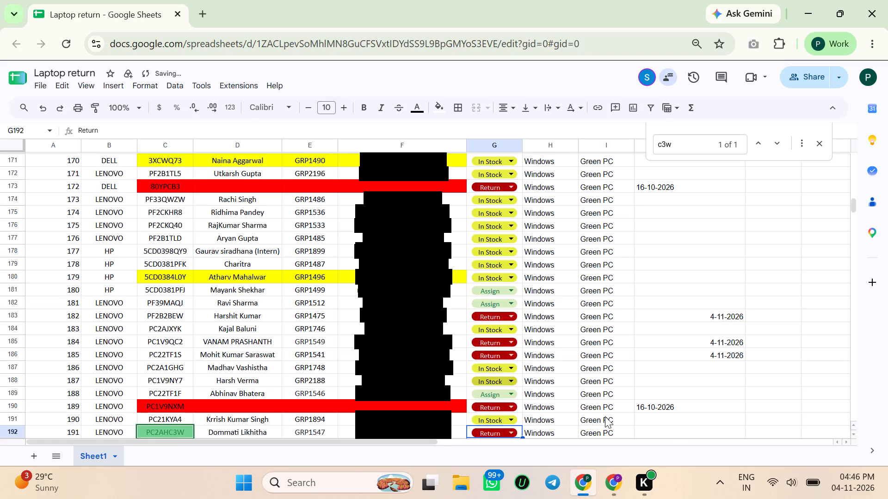
pyautogui.click(729, 430)
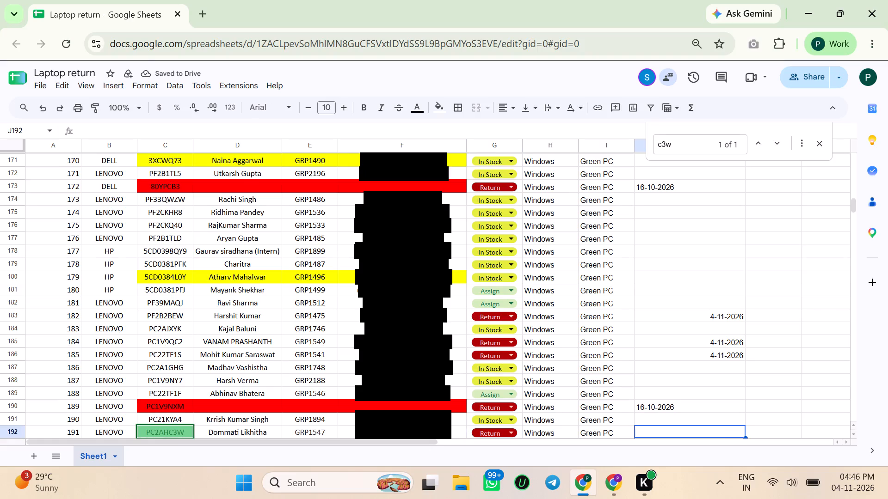
pyautogui.press('4')
pyautogui.write('-11-')
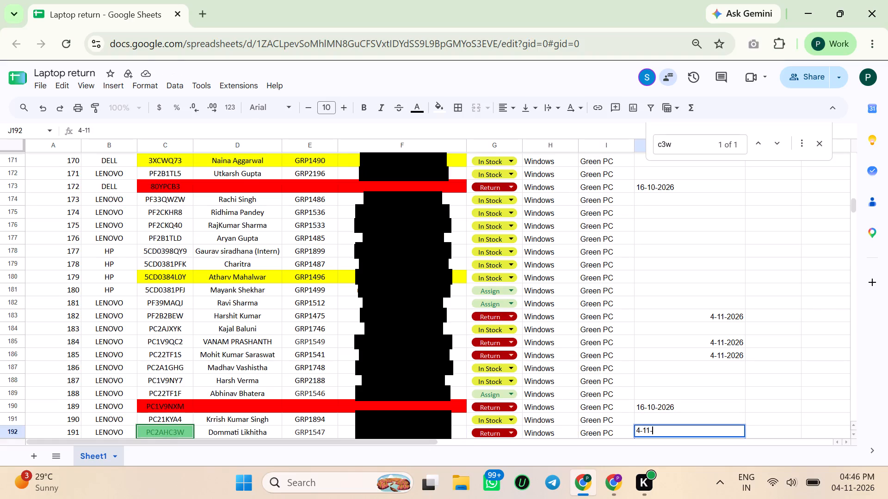
pyautogui.write('202')
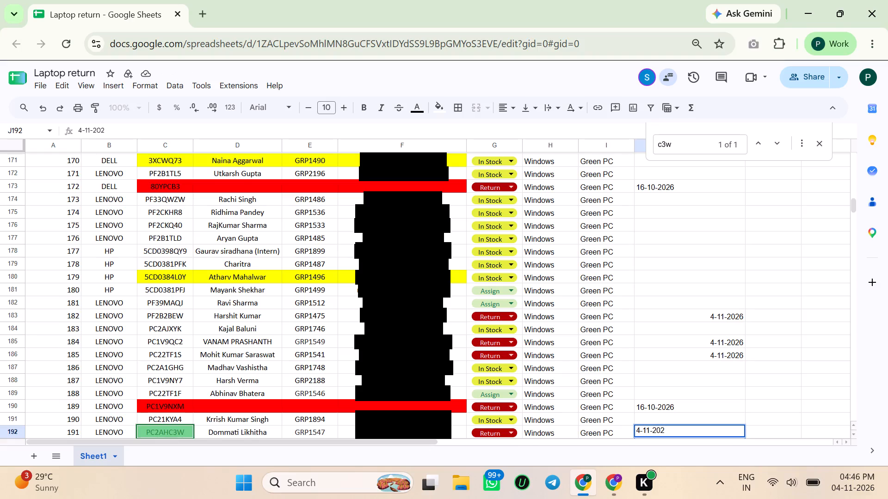
pyautogui.press('6')
# Find the Lenovo laptop matching "r71" (PF2JSR71), mark it as Return and enter the date 4-11-2026 in column J of its row.
pyautogui.click(684, 146)
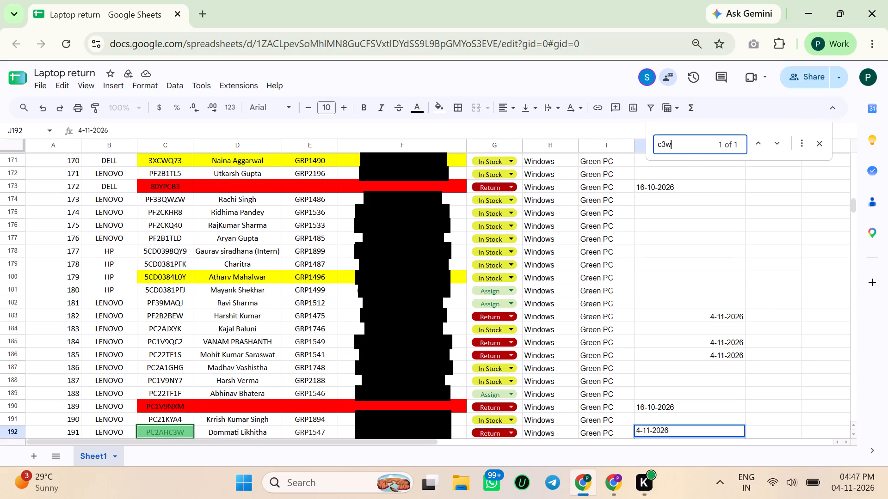
pyautogui.press('BackSpace')
pyautogui.press('BackSpace')
pyautogui.press('BackSpace')
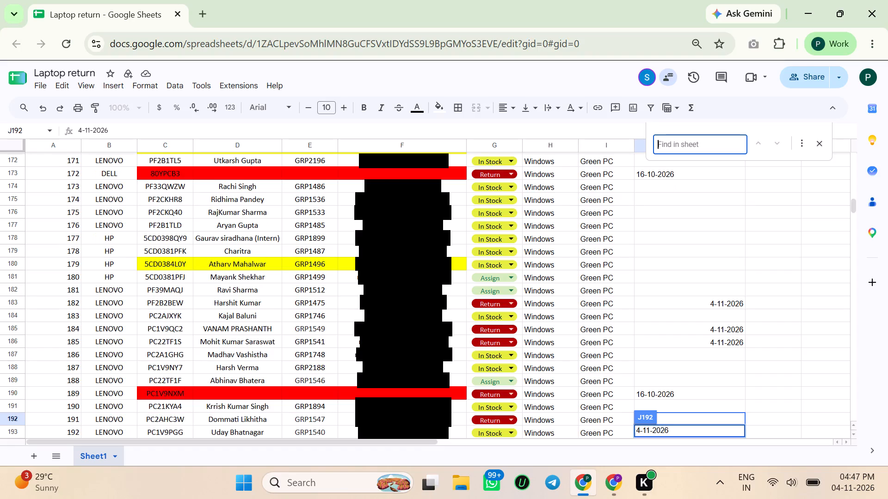
pyautogui.press('r')
pyautogui.write('71')
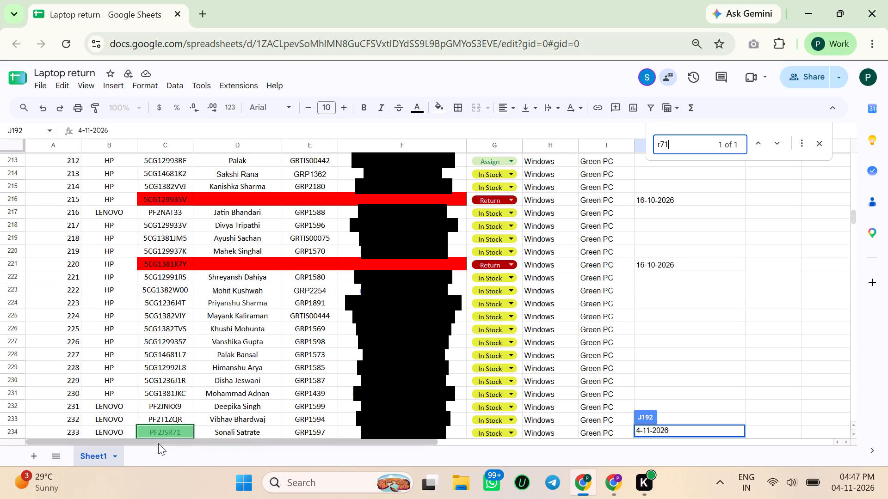
pyautogui.click(691, 432)
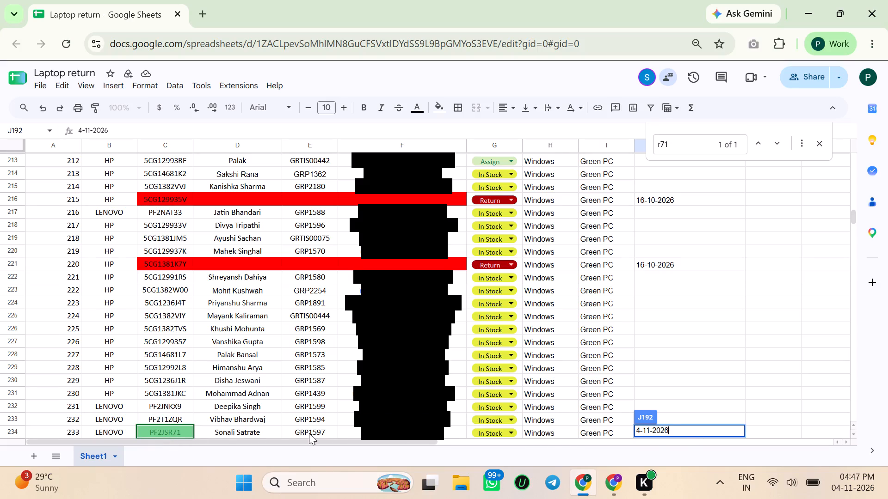
pyautogui.click(173, 432)
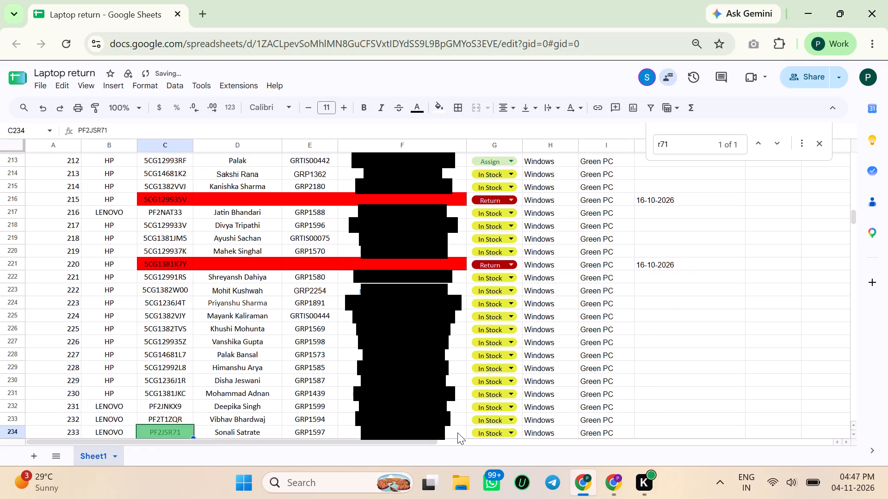
pyautogui.click(505, 432)
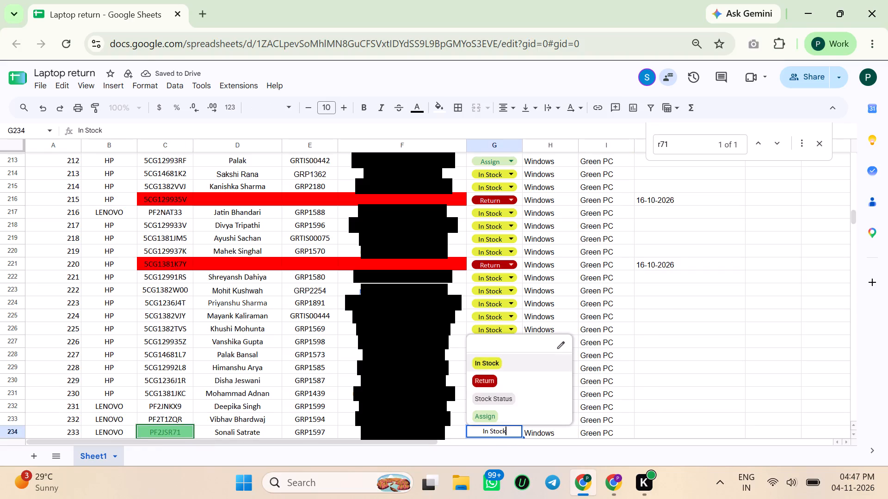
pyautogui.click(489, 380)
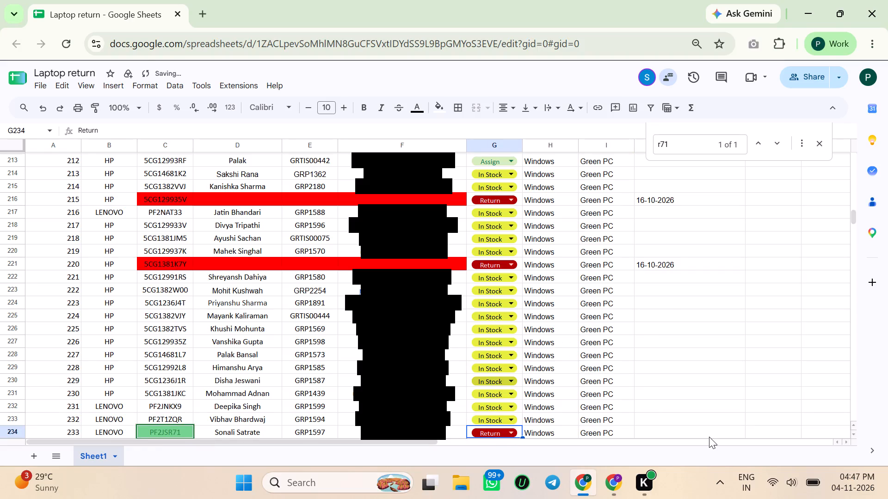
pyautogui.click(678, 431)
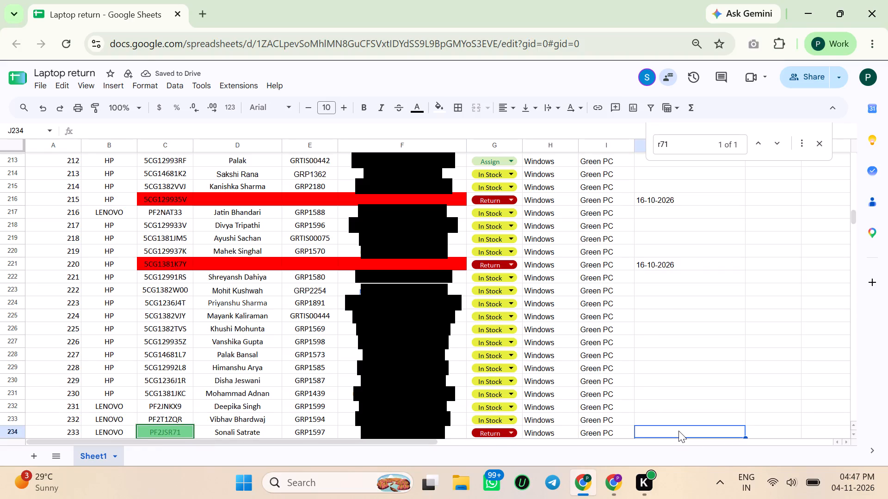
pyautogui.press('4')
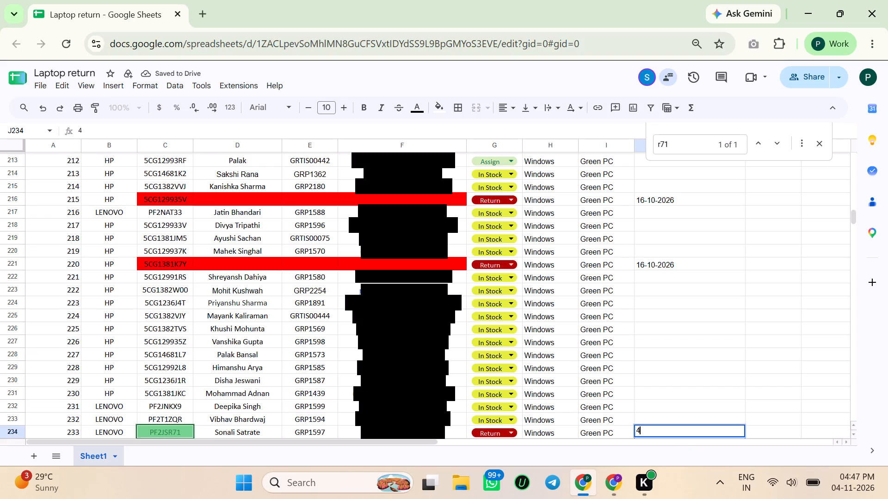
pyautogui.write('-11')
pyautogui.write('-2026')
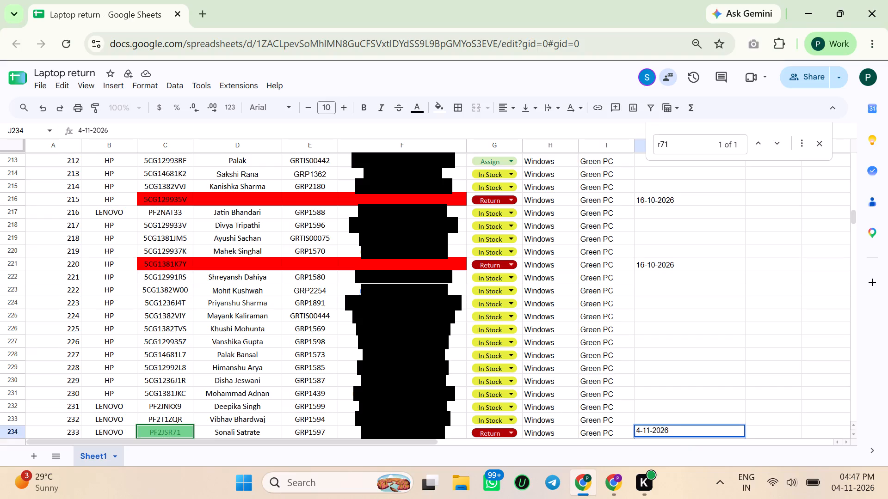
# Find the Lenovo laptop matching "3cc" (R90XV3CC), mark it as Return and enter the date 4-11-2026 in column J of its row.
pyautogui.click(673, 145)
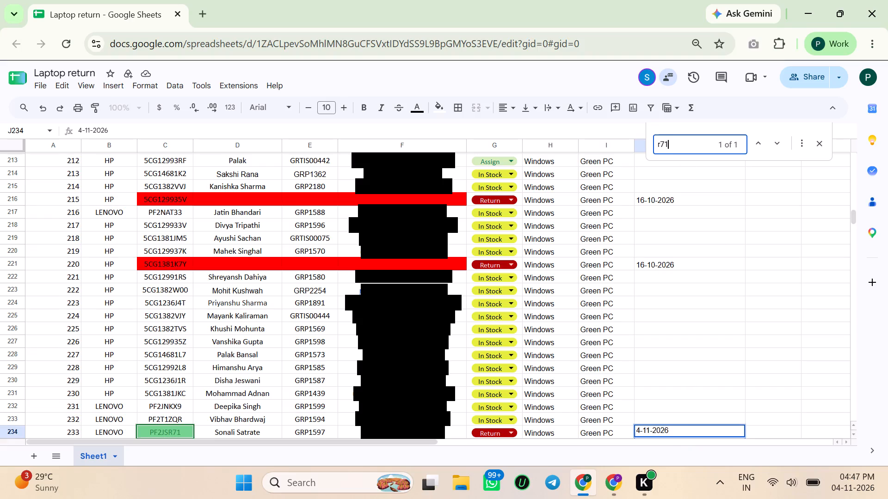
pyautogui.press('BackSpace')
pyautogui.press('BackSpace')
pyautogui.press('BackSpace')
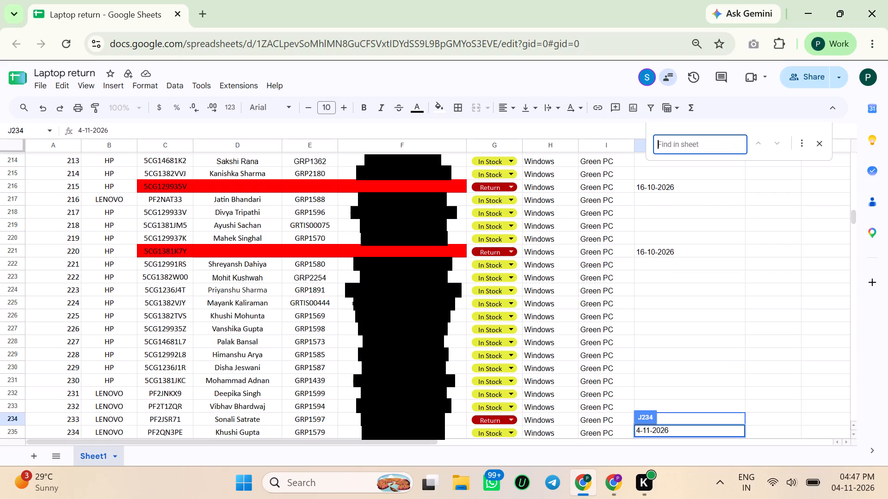
pyautogui.press('3')
pyautogui.write('cc')
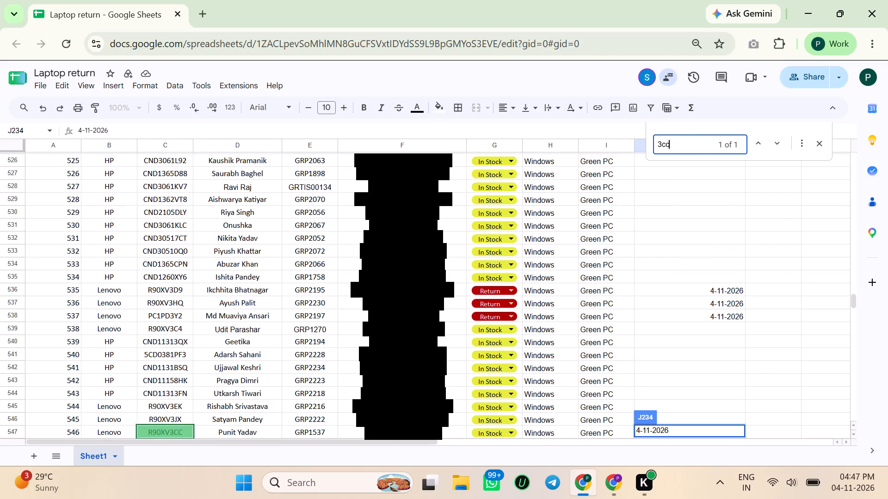
pyautogui.click(185, 429)
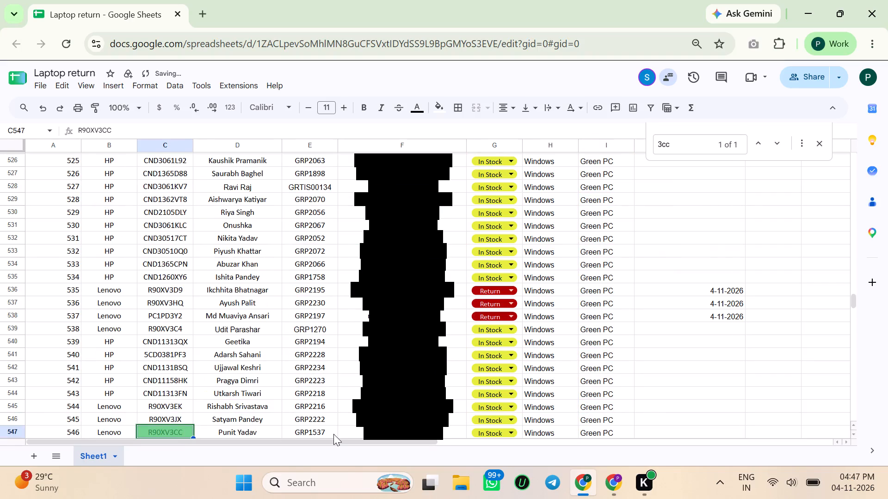
pyautogui.press('Right')
pyautogui.press('Right')
pyautogui.press('Right')
pyautogui.press('Right')
pyautogui.press('Down')
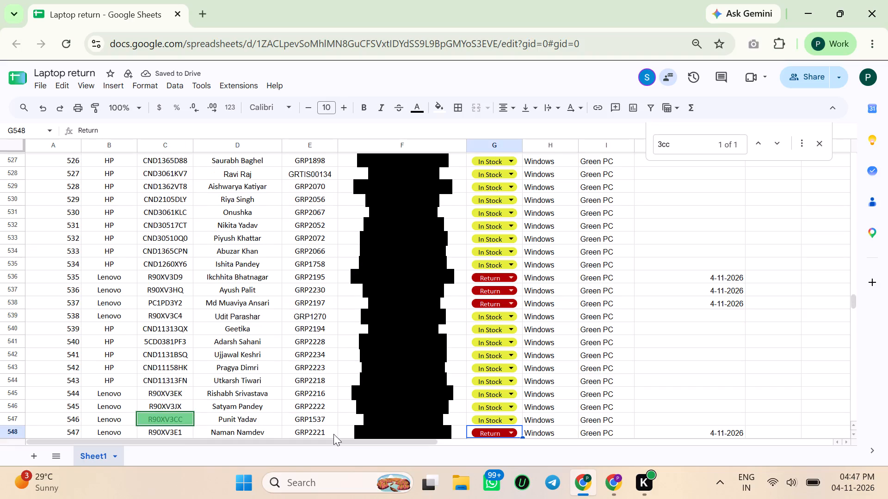
pyautogui.press('Up')
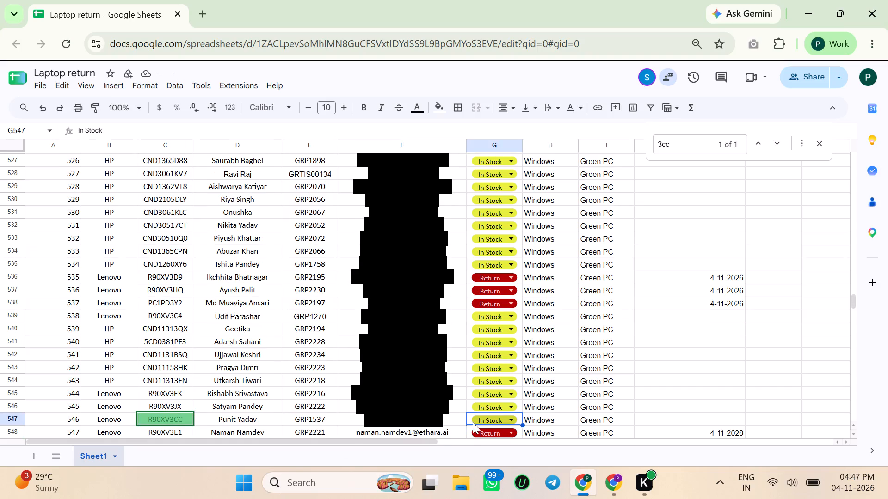
pyautogui.press('Return')
pyautogui.press('Down')
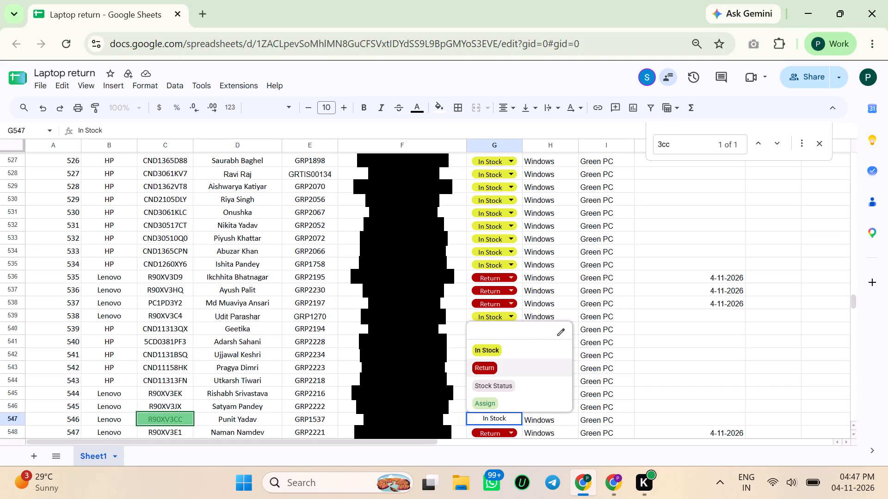
pyautogui.press('Return')
pyautogui.click(697, 418)
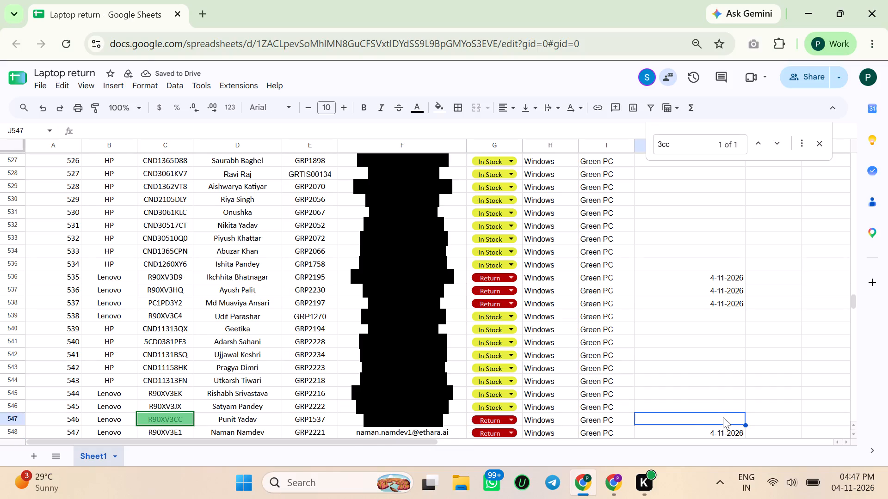
pyautogui.press('4')
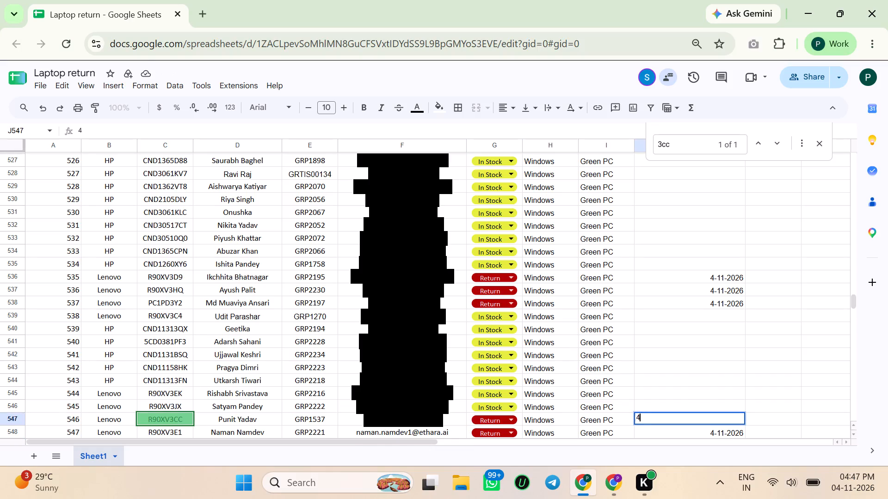
pyautogui.write('-11-2026')
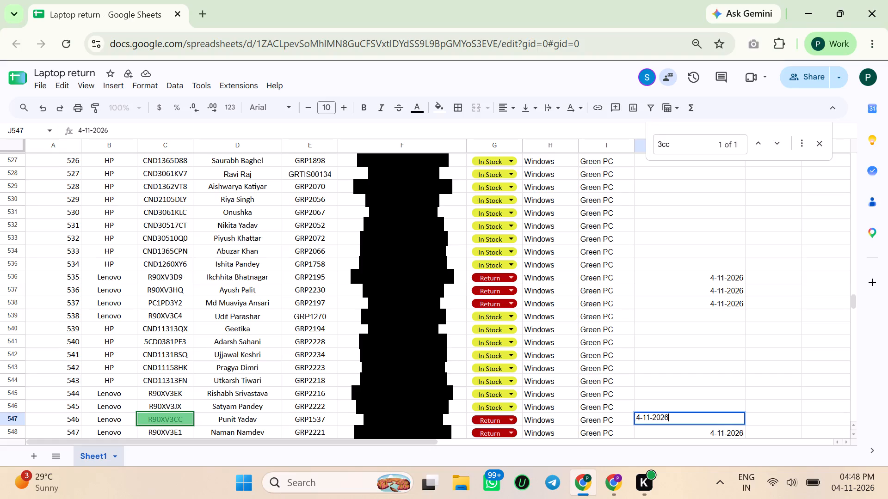
pyautogui.click(660, 380)
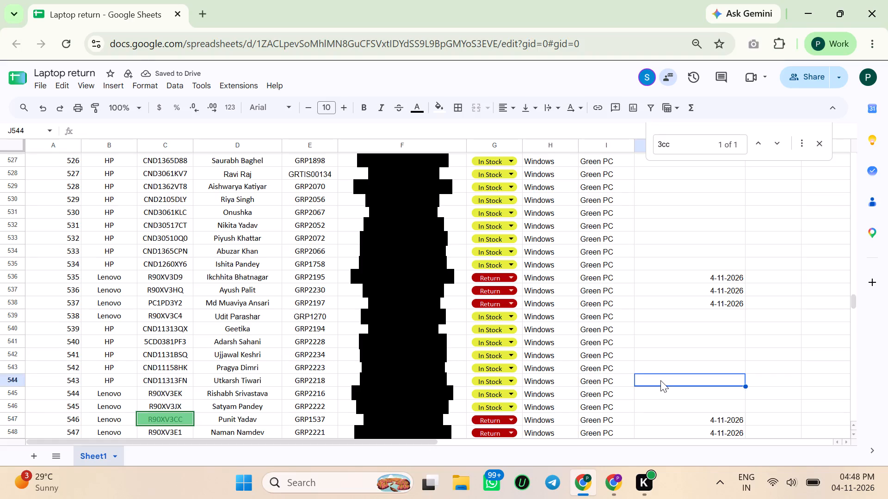
# Save the Laptop return sheet.
pyautogui.hotkey('ctrl', 's')
pyautogui.hotkey('ctrl', 's')
pyautogui.hotkey('ctrl', 's')
pyautogui.hotkey('ctrl', 's')
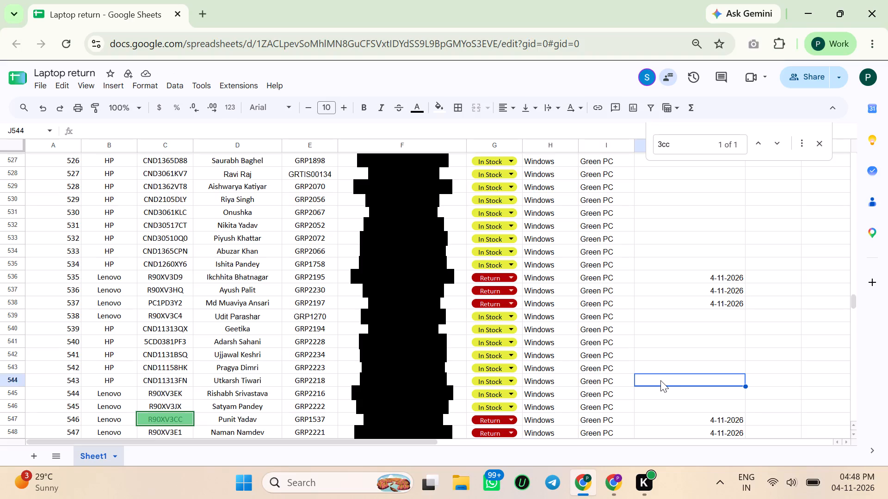
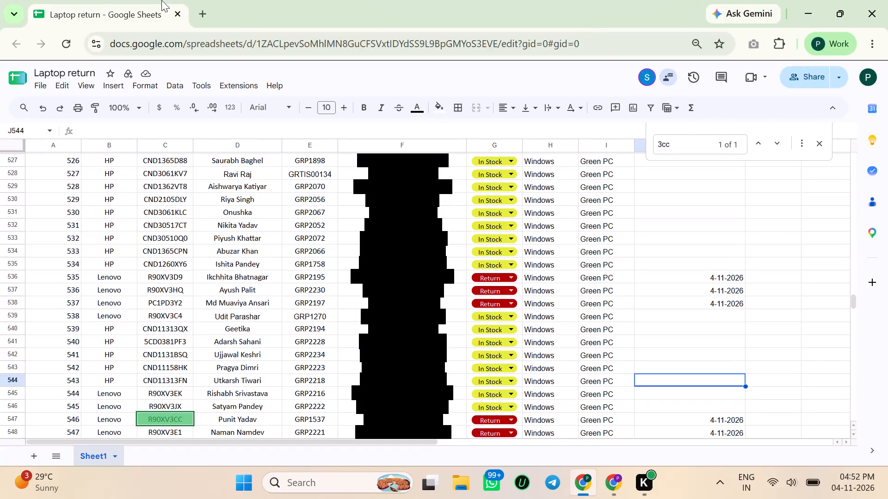
# Open the Google Sheets home page in a new browser tab through a Google search for "go".
pyautogui.click(203, 16)
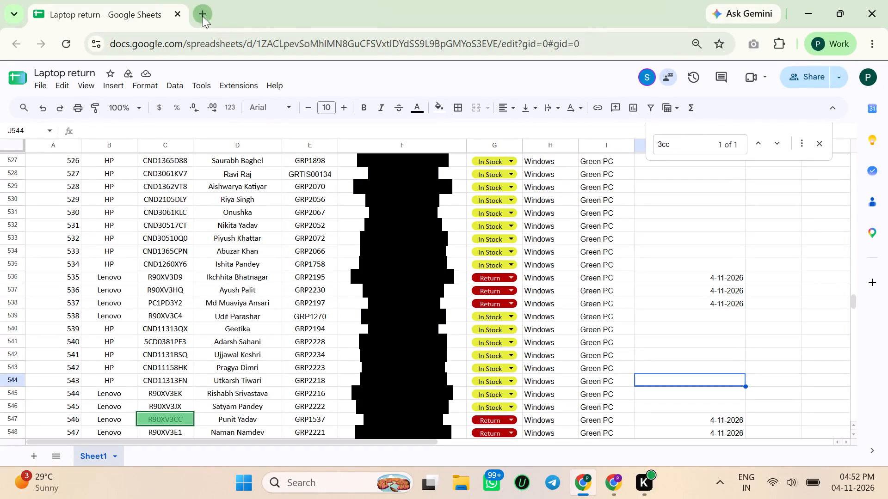
pyautogui.write('go')
pyautogui.press('Return')
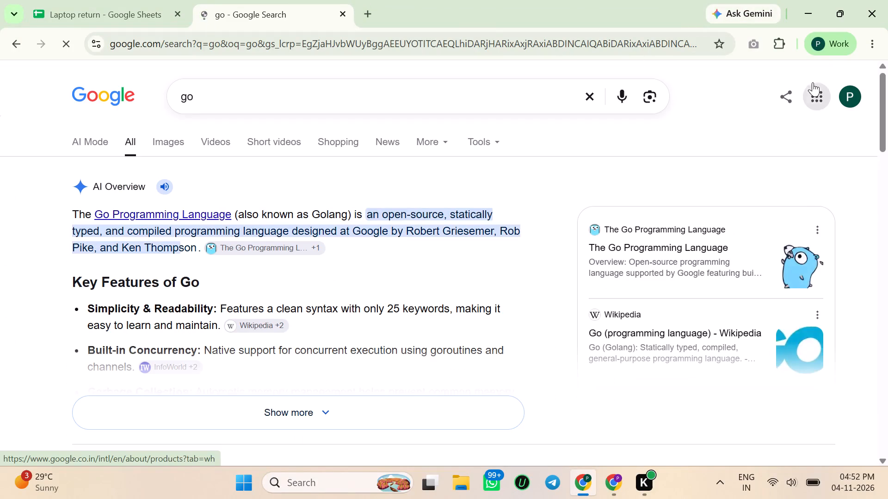
pyautogui.click(813, 85)
pyautogui.click(672, 248)
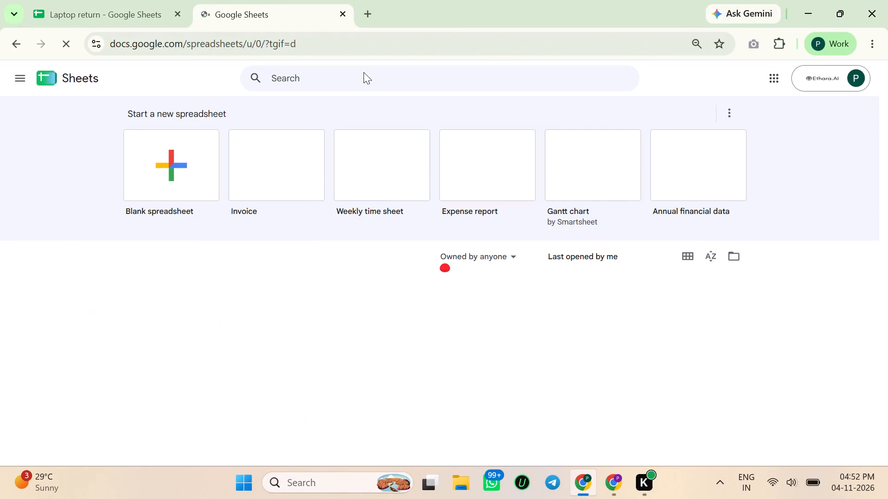
# Enter "laptop" in the spreadsheet search and look through the list of recent files for the laptop collection sheet.
pyautogui.click(315, 77)
pyautogui.write('laptop')
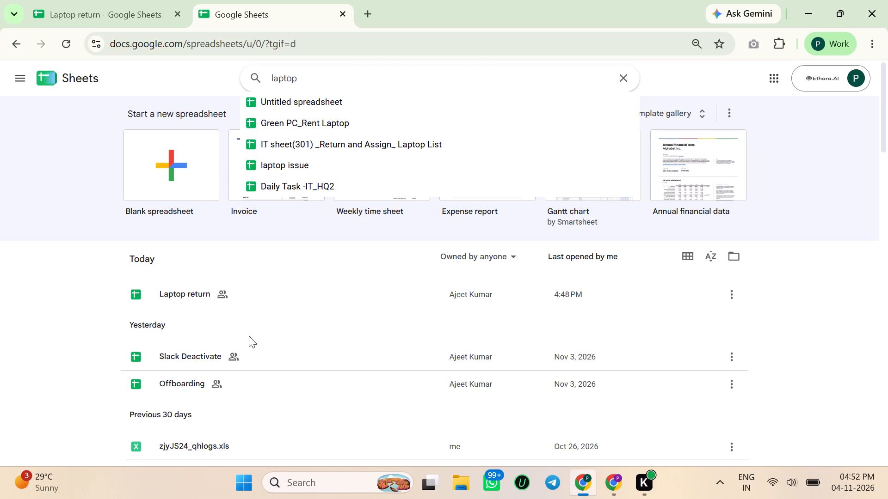
pyautogui.click(58, 284)
pyautogui.scroll(-2, 342, 383)
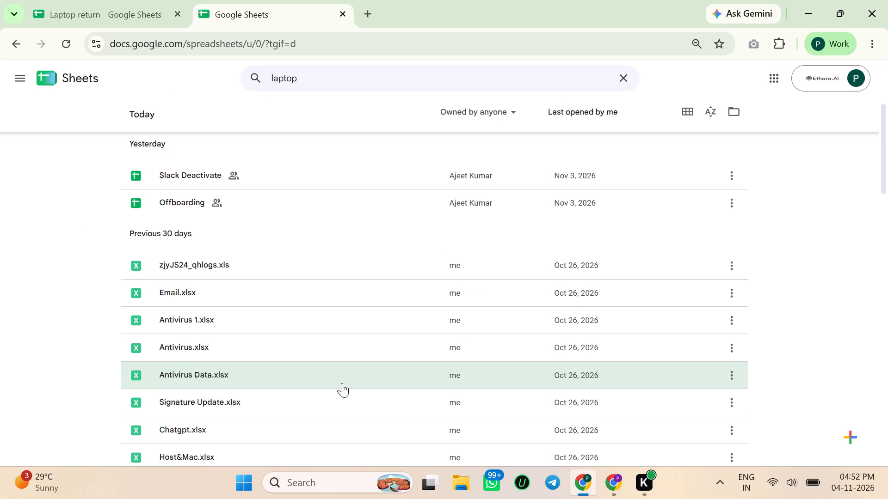
pyautogui.scroll(-5, 342, 383)
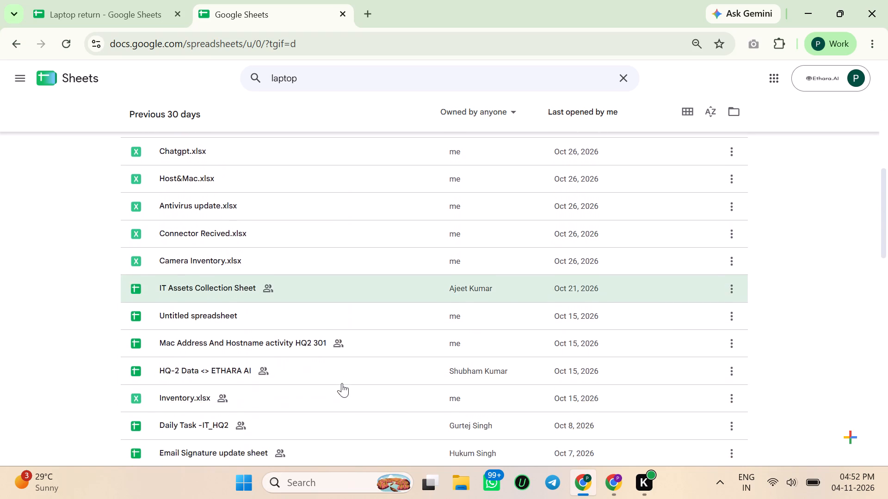
pyautogui.scroll(-4, 342, 383)
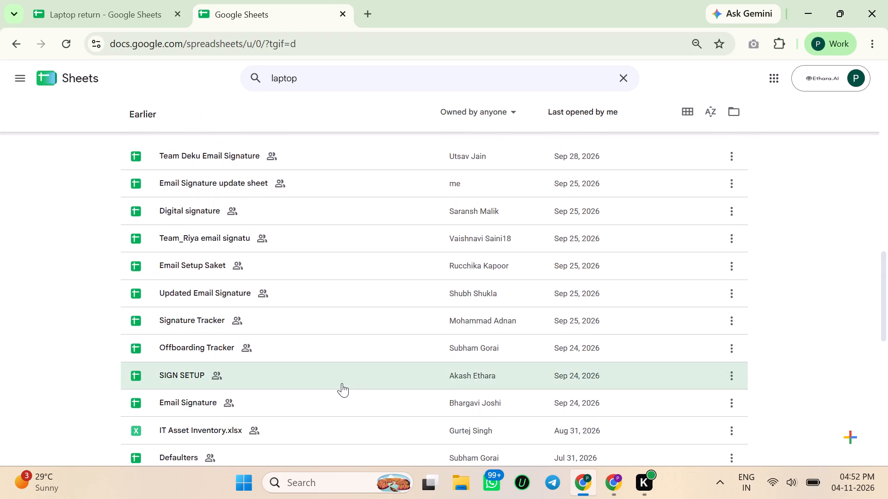
pyautogui.scroll(-3, 342, 383)
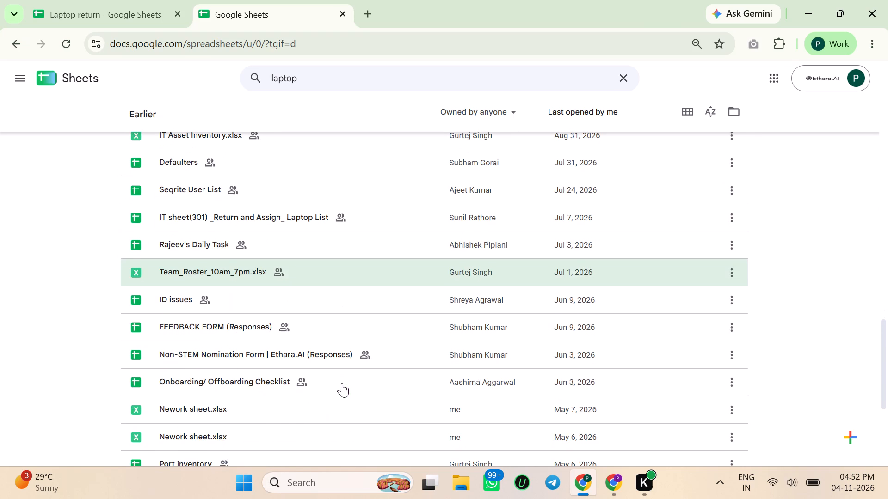
pyautogui.scroll(-1, 342, 383)
# Replace the search text with "colllect" and open the IT Assets Collection Sheet from the recent files list.
pyautogui.click(327, 83)
pyautogui.press('BackSpace')
pyautogui.press('BackSpace')
pyautogui.press('BackSpace')
pyautogui.press('BackSpace')
pyautogui.press('BackSpace')
pyautogui.press('BackSpace')
pyautogui.press('BackSpace')
pyautogui.press('BackSpace')
pyautogui.press('BackSpace')
pyautogui.press('BackSpace')
pyautogui.press('BackSpace')
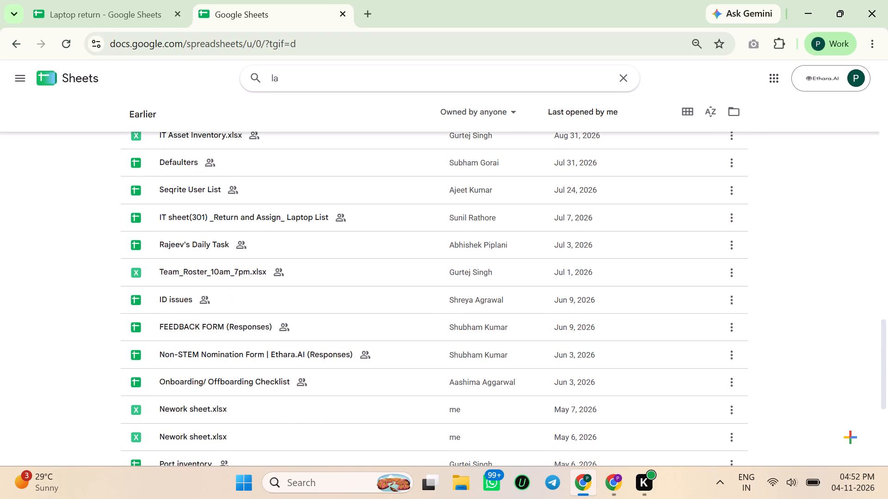
pyautogui.write('colllect')
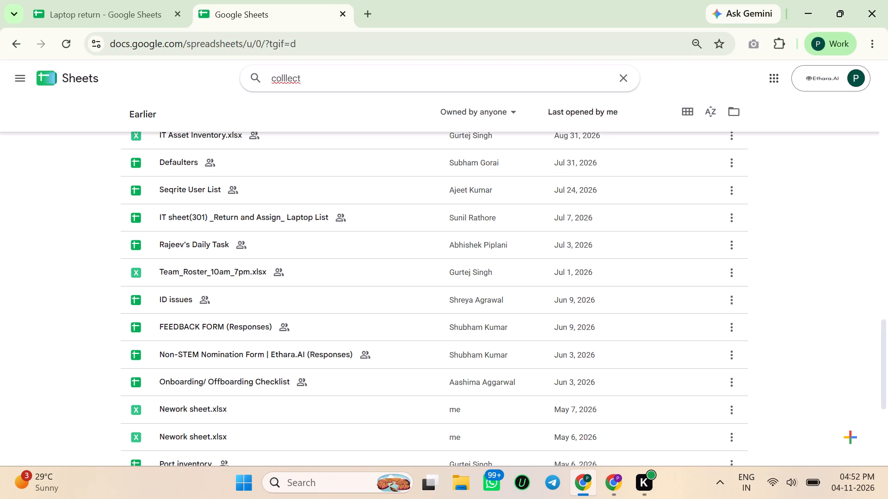
pyautogui.scroll(5, 197, 280)
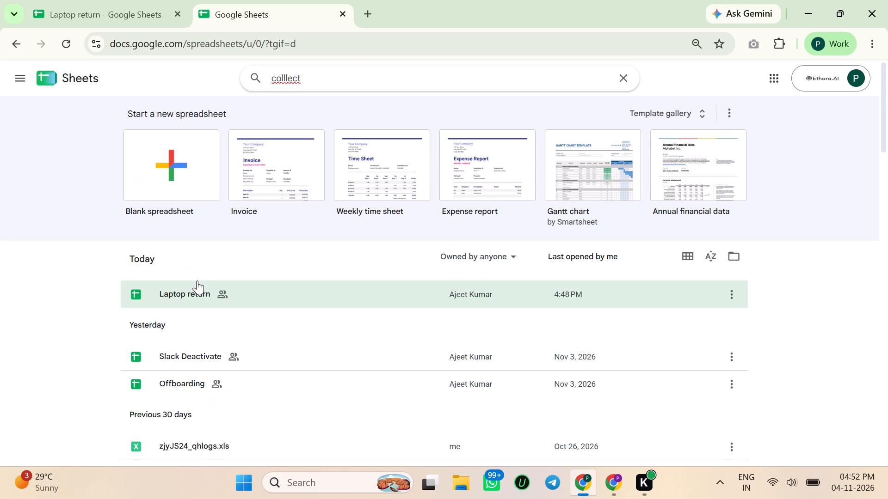
pyautogui.scroll(-4, 251, 368)
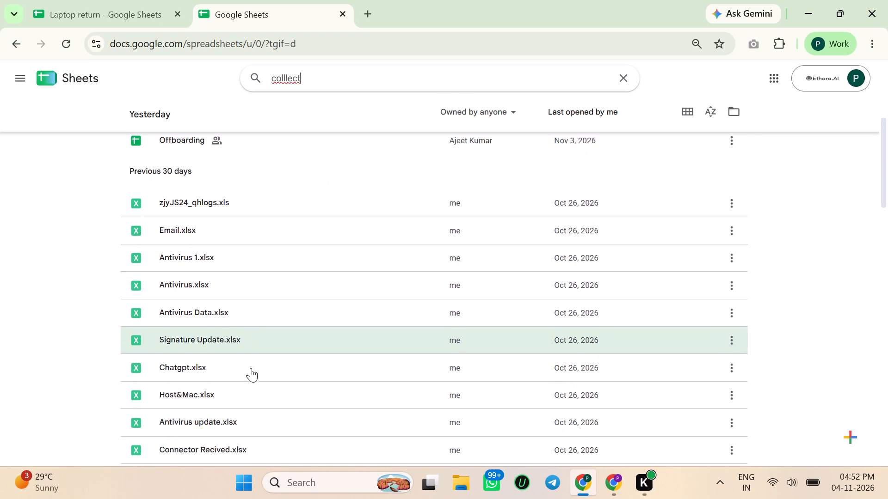
pyautogui.scroll(-3, 251, 368)
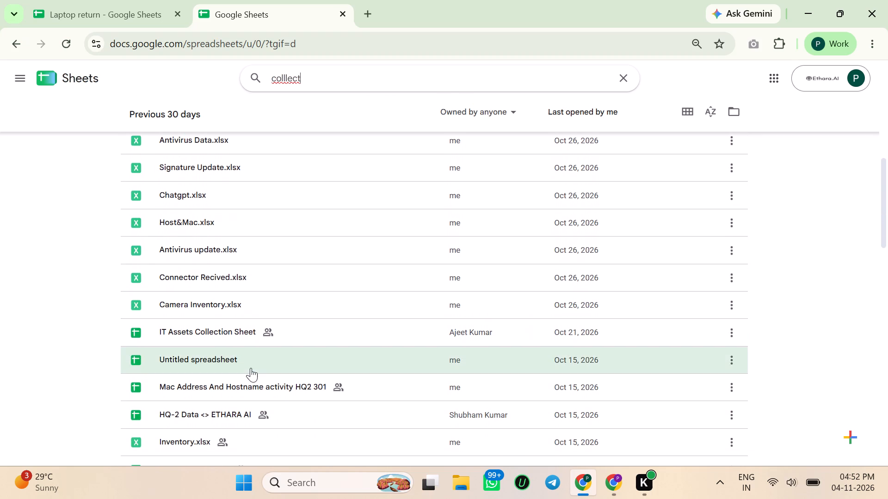
pyautogui.scroll(-1, 251, 368)
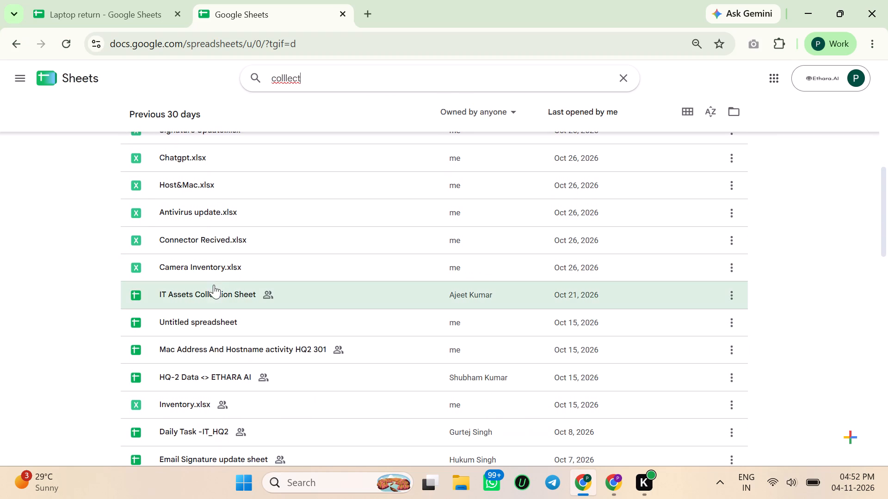
pyautogui.click(211, 295)
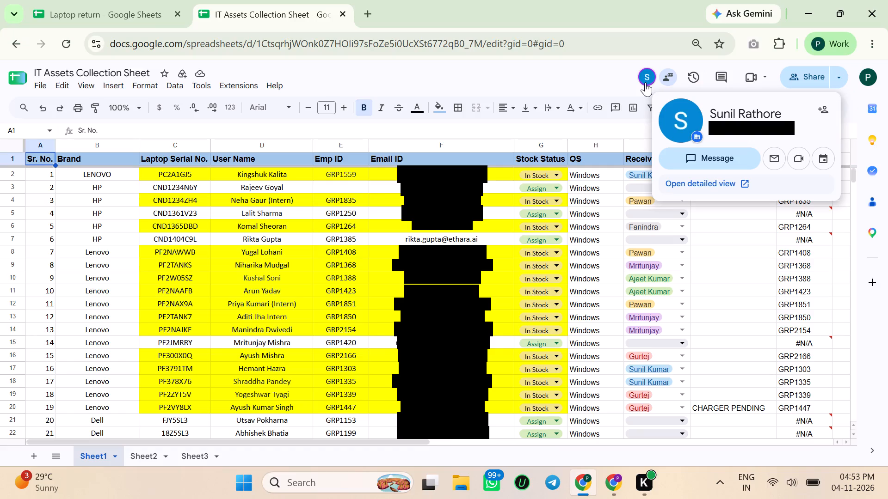
# Close the IT Assets Collection Sheet and return to the Laptop return sheet.
pyautogui.click(341, 14)
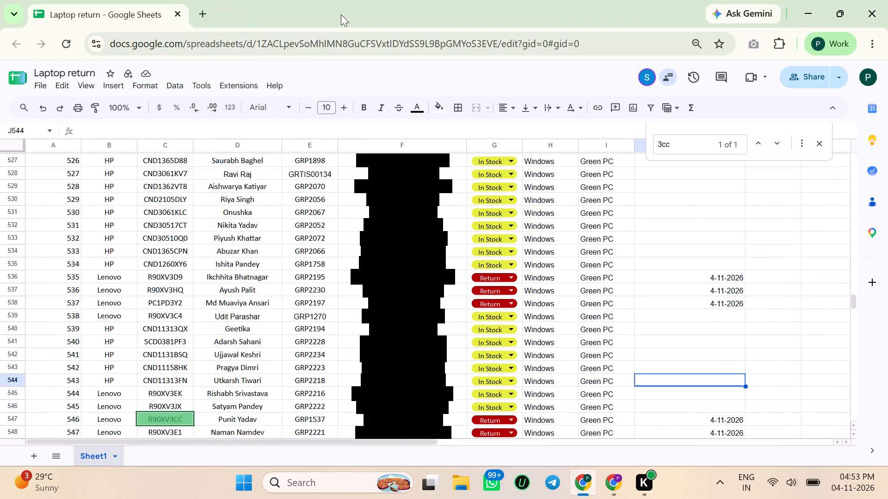
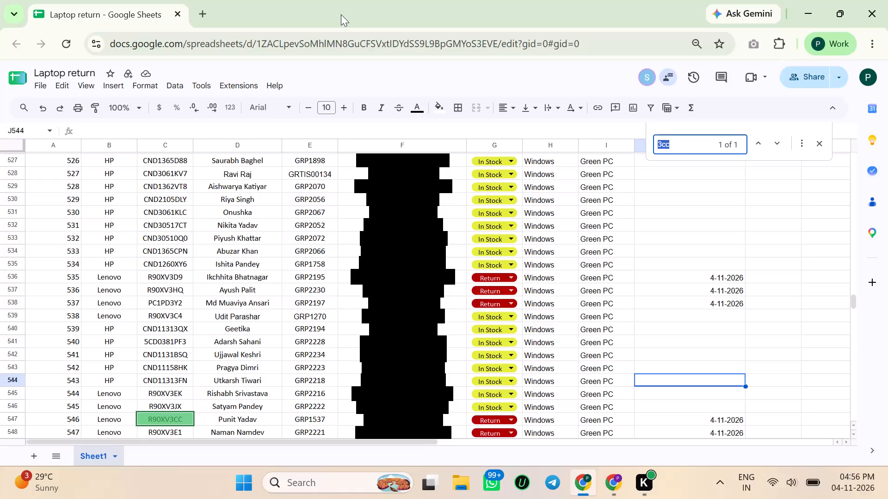
# Clear the search text "3cc" from the find-in-sheet search of the Laptop return sheet.
pyautogui.press('BackSpace')
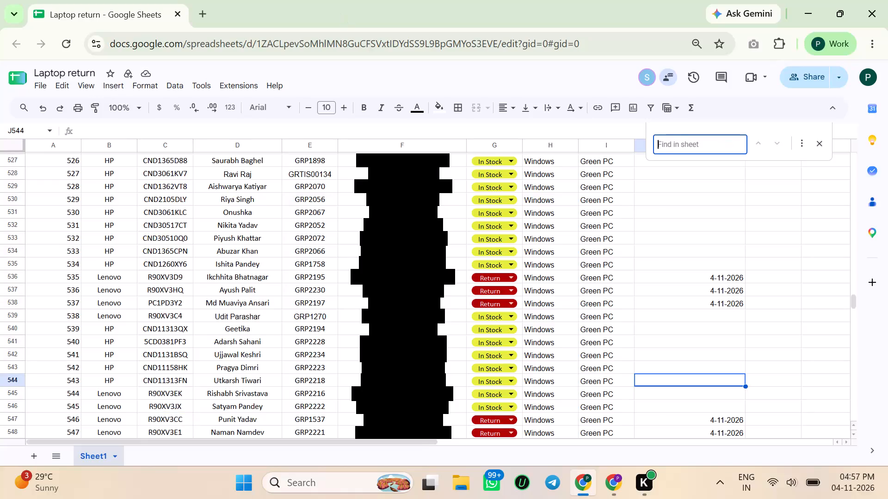
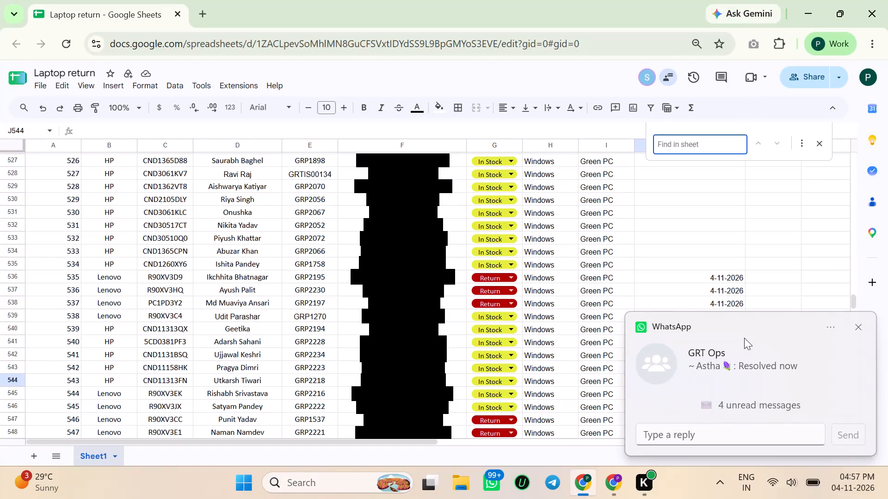
# Dismiss the WhatsApp notification and search the Laptop return sheet for the serial number fragment "wx".
pyautogui.click(858, 326)
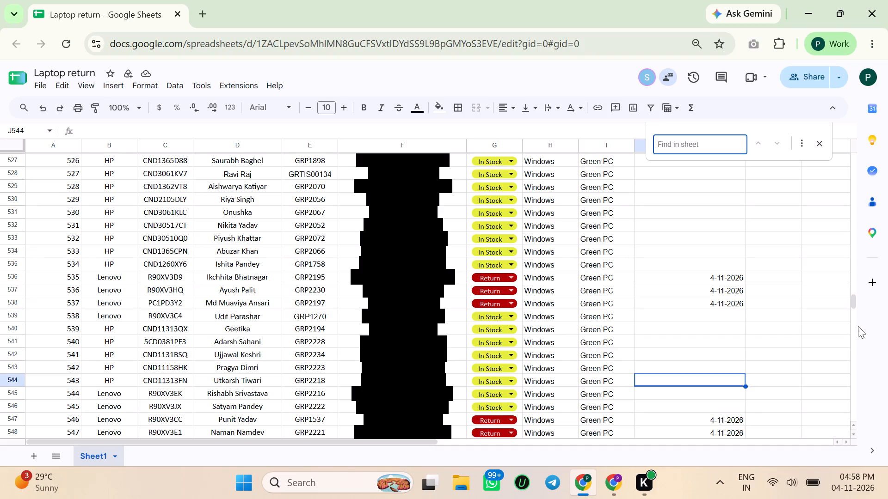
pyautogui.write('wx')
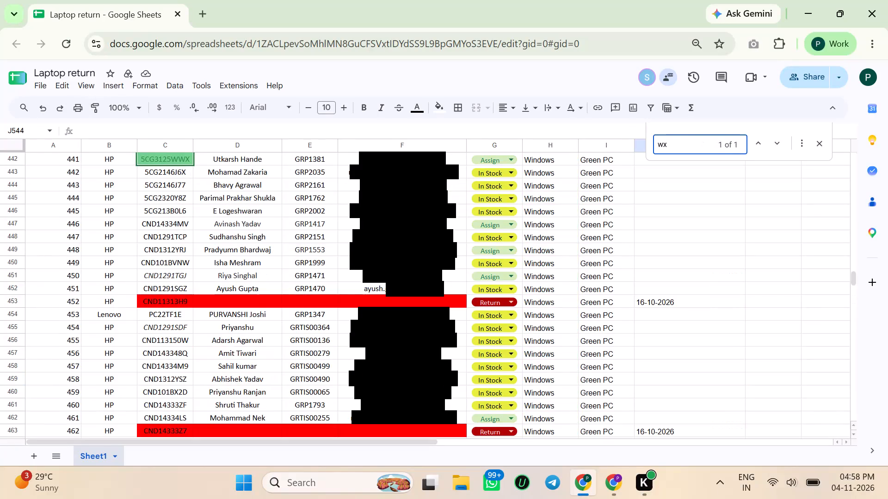
# Search the Laptop return sheet for "wx6" and for the full serial "pf339wx6".
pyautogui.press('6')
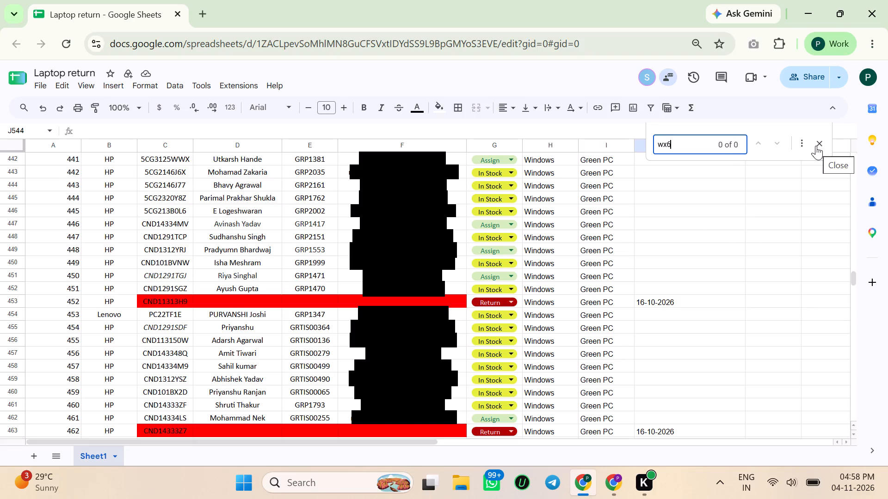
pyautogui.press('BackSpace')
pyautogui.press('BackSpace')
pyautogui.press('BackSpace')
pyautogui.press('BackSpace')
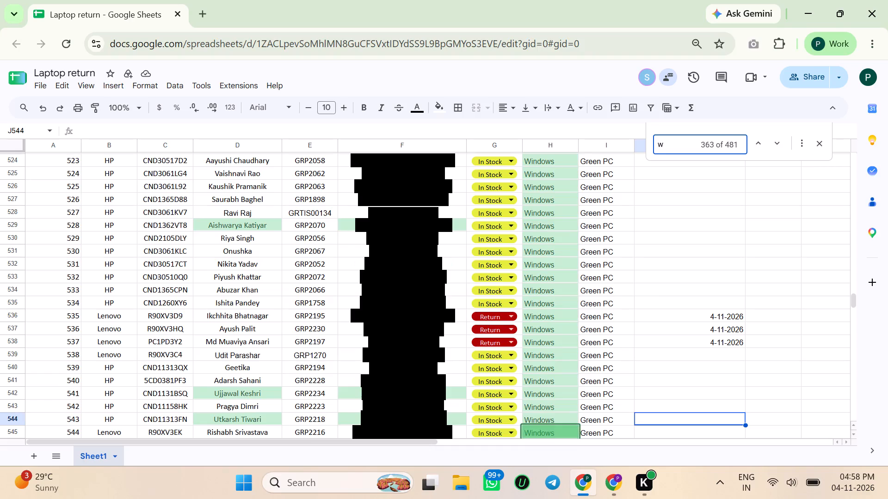
pyautogui.write('pf')
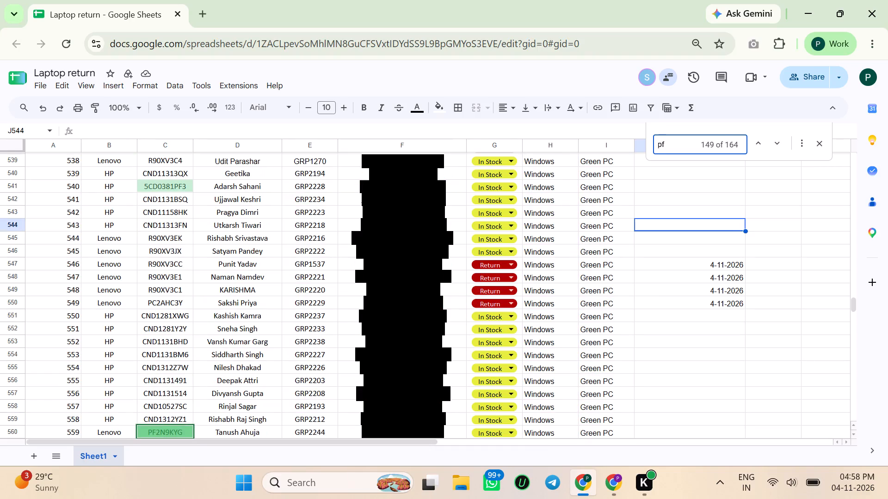
pyautogui.write('33')
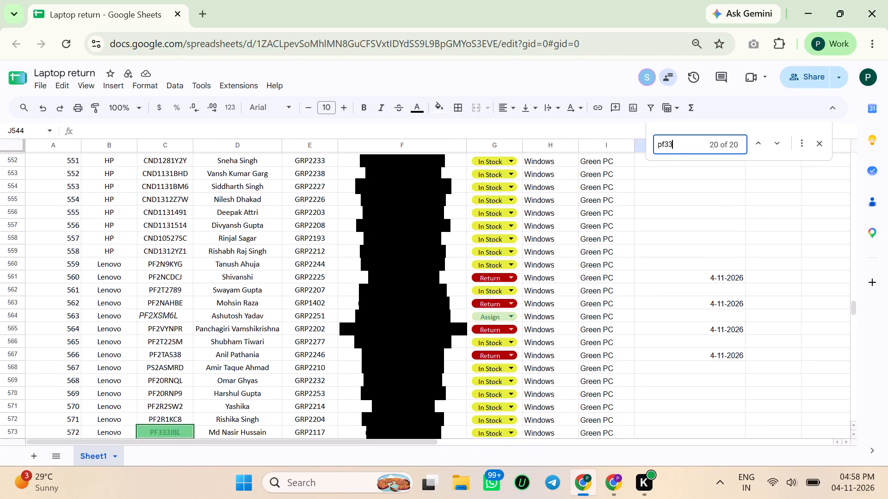
pyautogui.press('9')
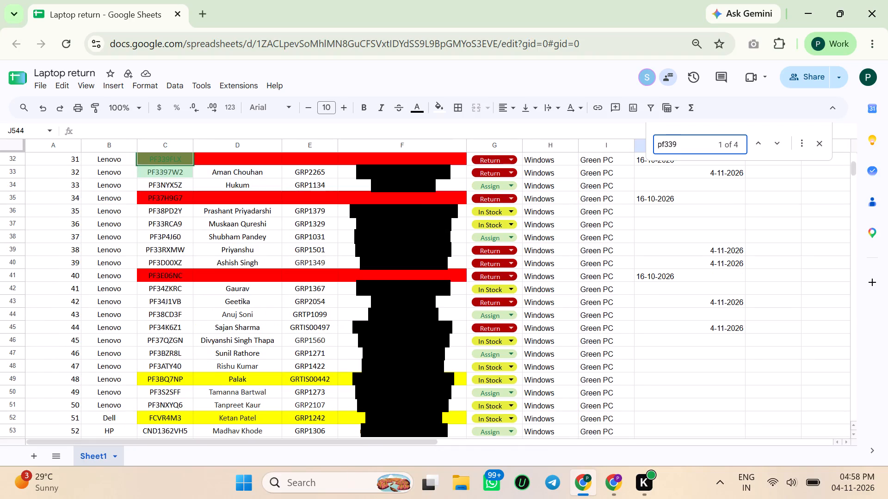
pyautogui.write('wx')
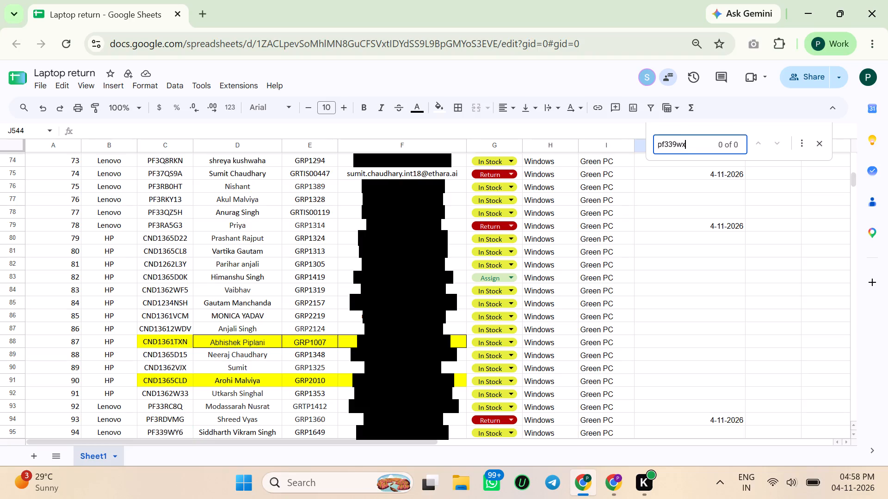
pyautogui.press('6')
# Open the Google Sheets home page in a new browser tab and search the spreadsheets for "laptop in".
pyautogui.click(201, 15)
pyautogui.press('g')
pyautogui.press('Return')
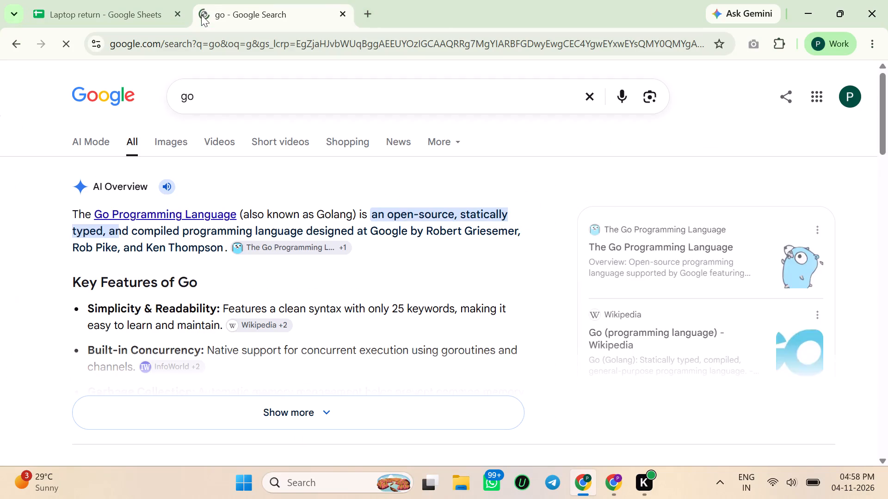
pyautogui.click(808, 97)
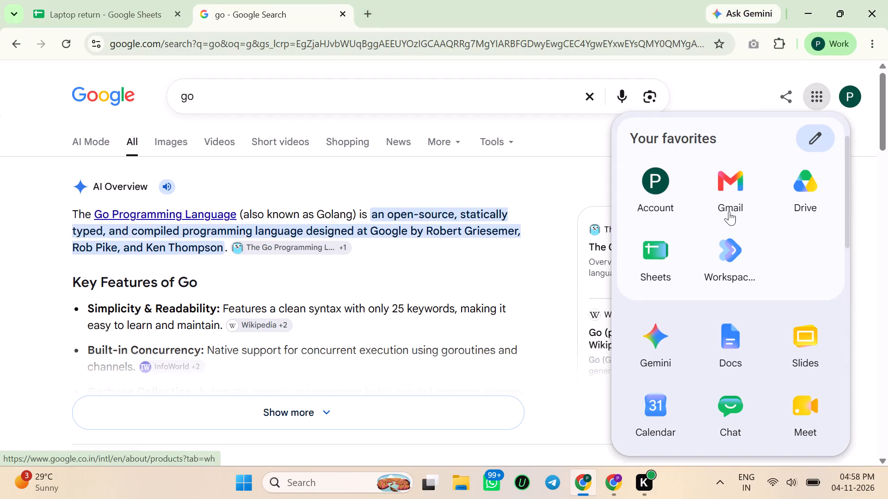
pyautogui.click(651, 249)
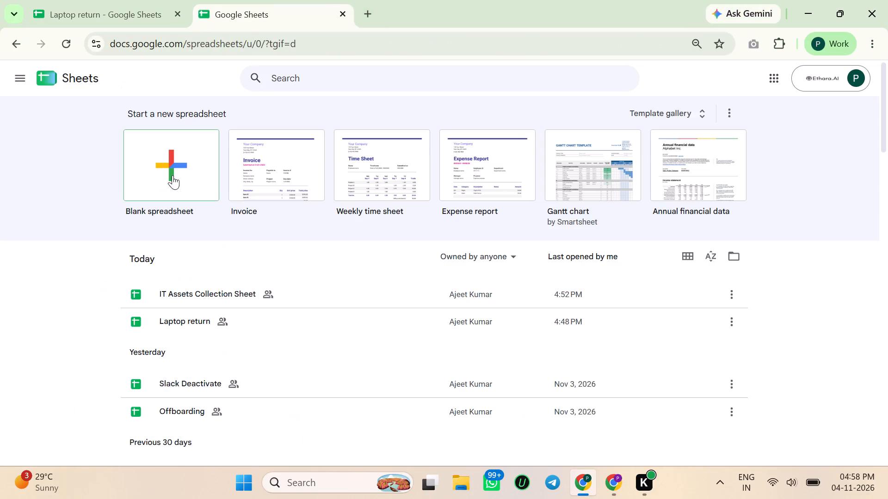
pyautogui.scroll(-1, 210, 373)
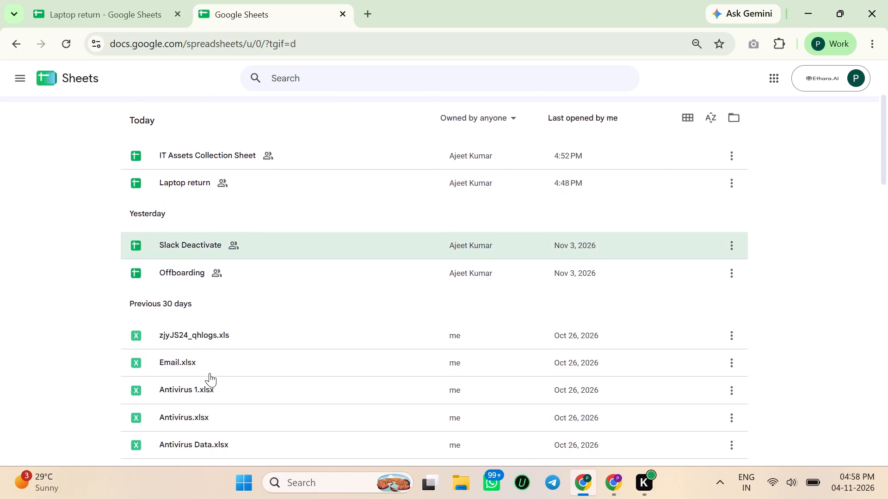
pyautogui.scroll(-1, 210, 373)
pyautogui.click(305, 81)
pyautogui.press('a')
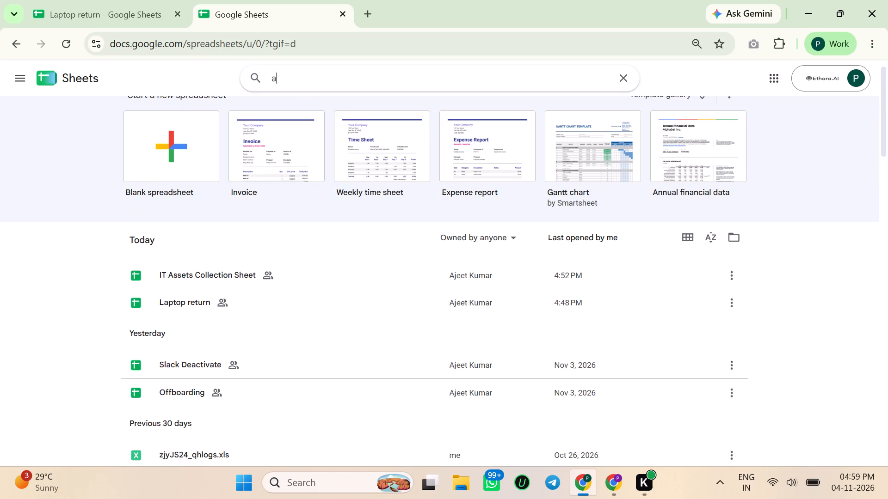
pyautogui.press('BackSpace')
pyautogui.press('BackSpace')
pyautogui.write('laptop')
pyautogui.press('space')
pyautogui.write('in')
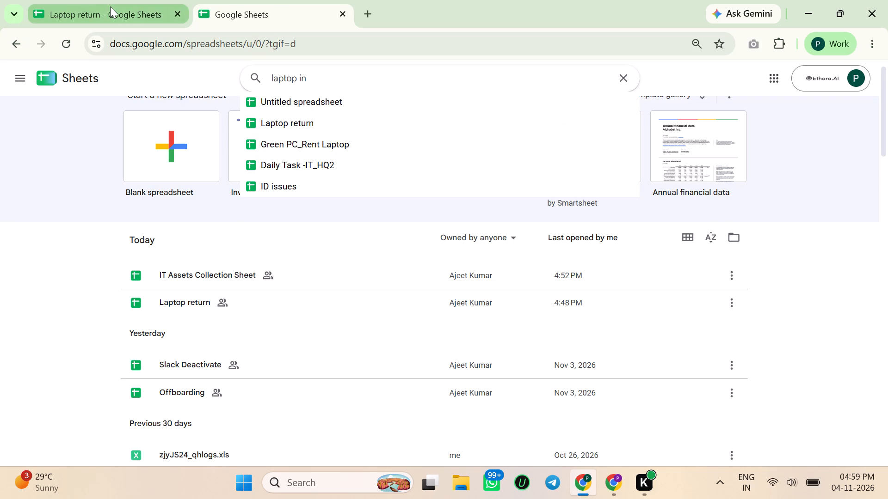
# Back in the Laptop return sheet, find "wy6" and record laptop PF339WY6 with status Return and date 4-11-2026 in column J.
pyautogui.click(110, 6)
pyautogui.hotkey('ctrl', 'f')
pyautogui.write('wy6')
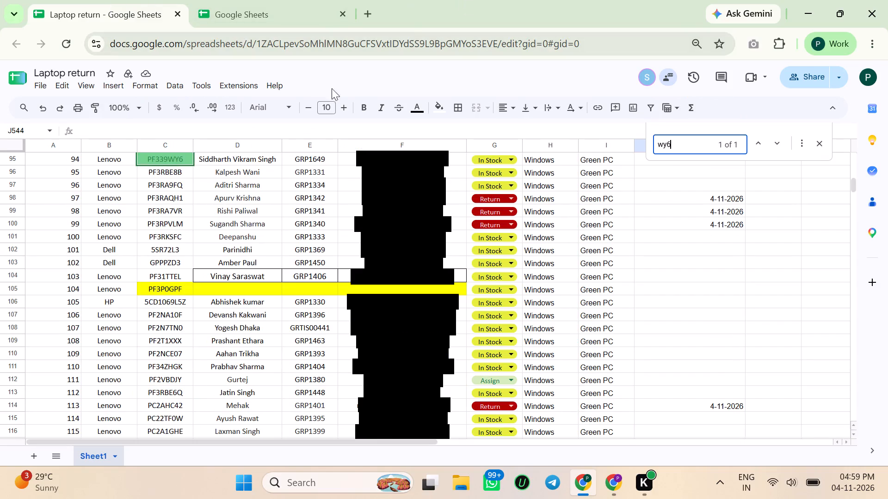
pyautogui.click(493, 161)
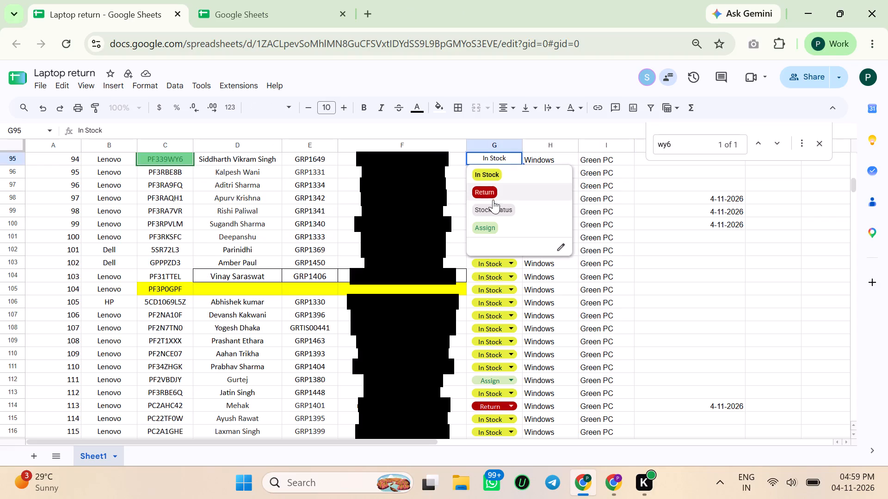
pyautogui.click(484, 191)
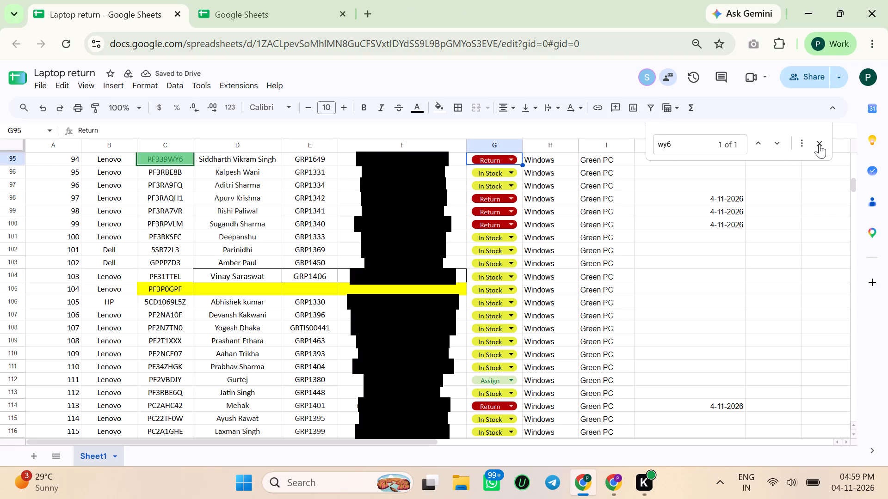
pyautogui.click(819, 144)
pyautogui.click(672, 161)
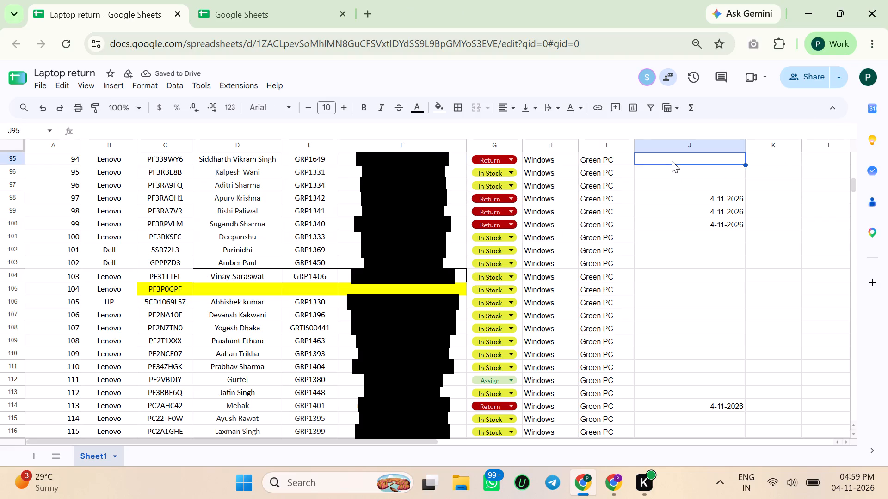
pyautogui.write('4-11-2026')
pyautogui.press('Return')
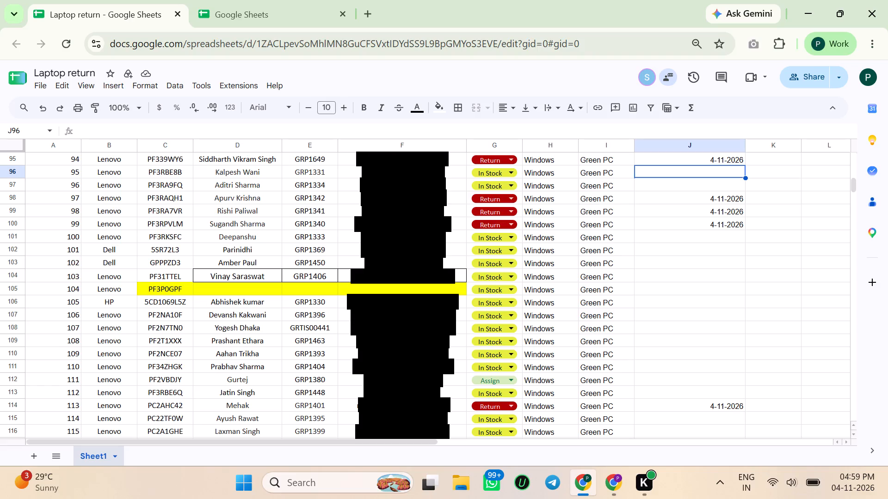
# Find "22p" in the sheet and record laptop PF2R122P with status Return and date 4-11-2026 in column J.
pyautogui.hotkey('ctrl', 'f')
pyautogui.write('22')
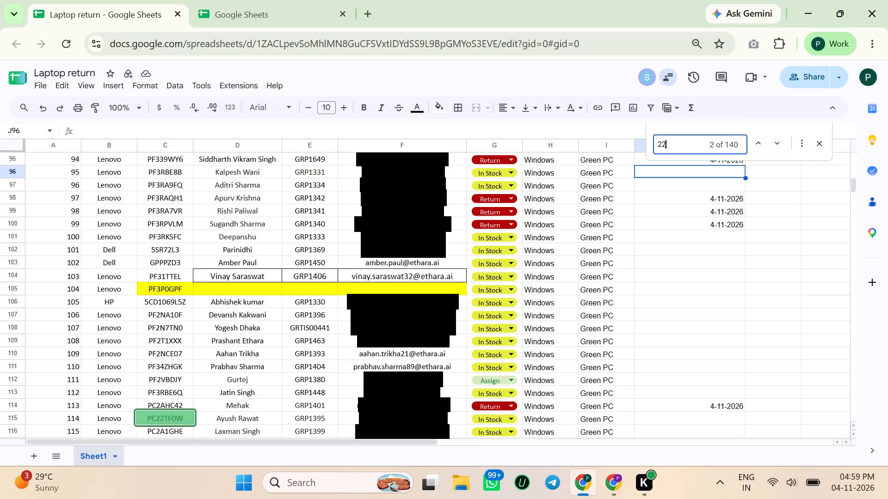
pyautogui.press('p')
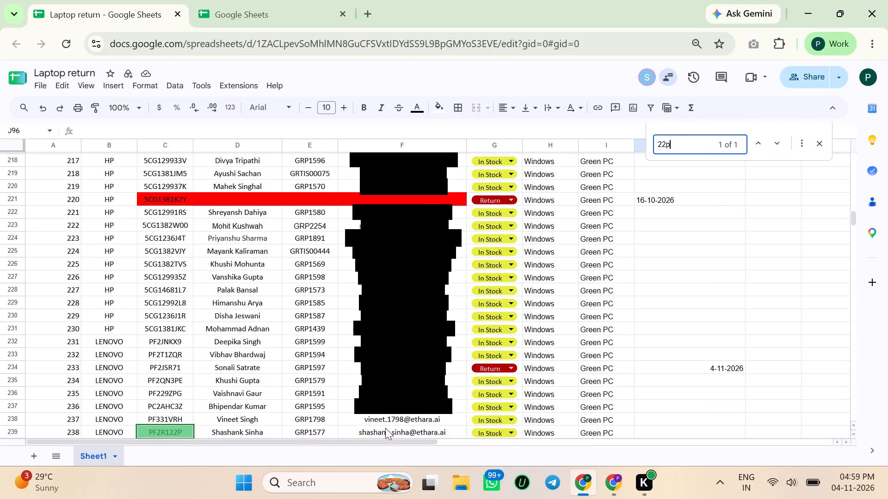
pyautogui.click(501, 434)
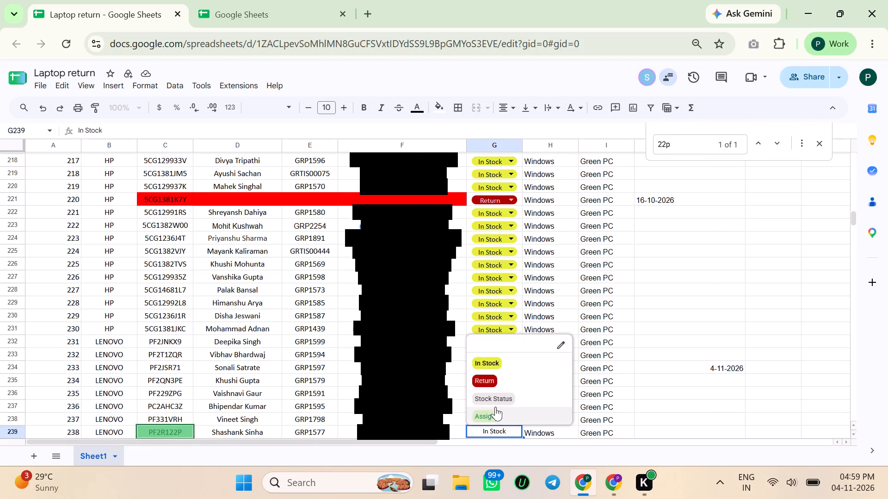
pyautogui.click(488, 382)
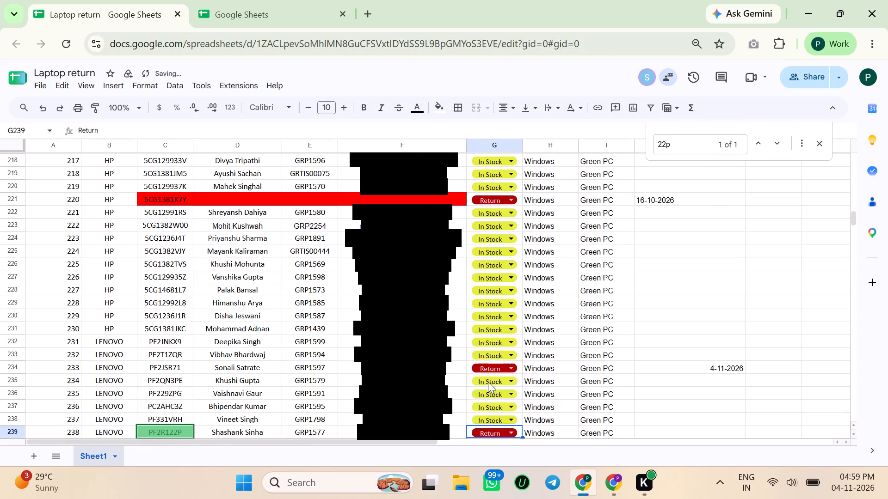
pyautogui.click(677, 433)
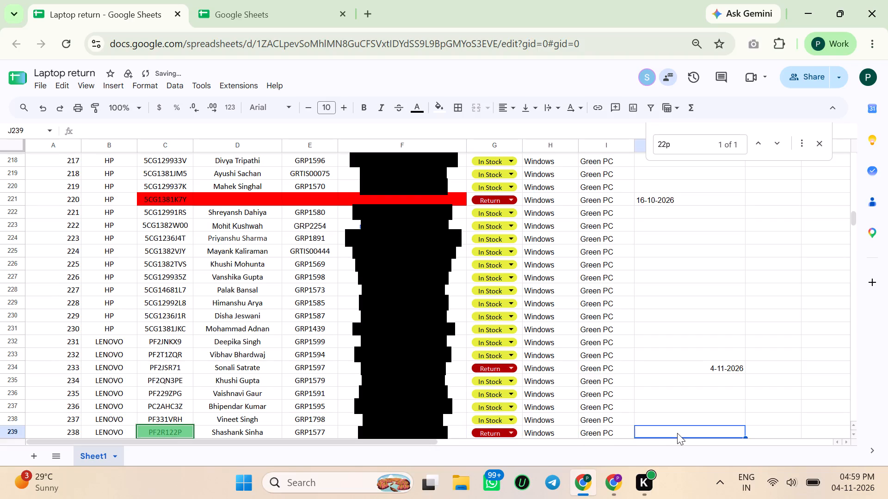
pyautogui.write('4-11-2026')
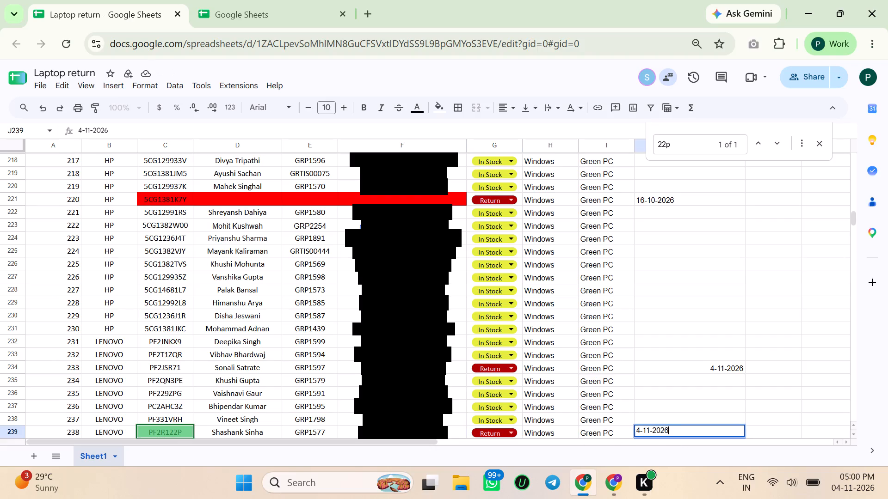
pyautogui.click(718, 384)
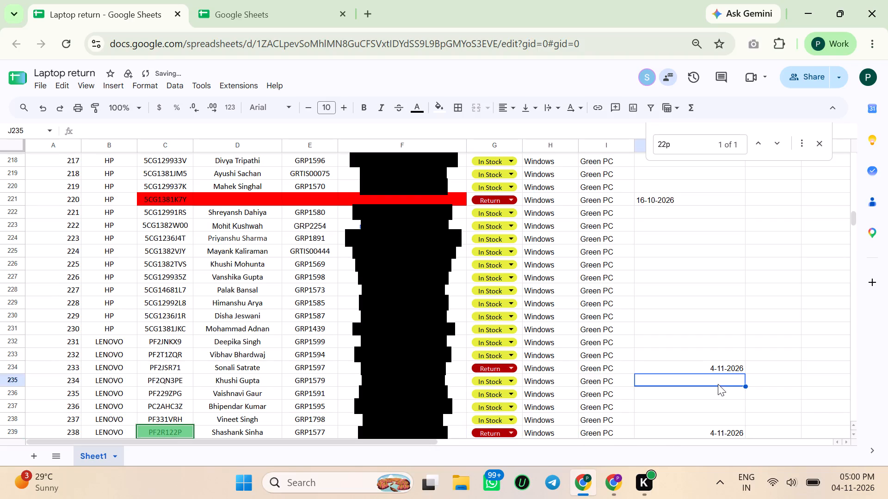
# Save the Laptop return sheet.
pyautogui.hotkey('ctrl', 's')
pyautogui.hotkey('ctrl', 's')
pyautogui.hotkey('ctrl', 's')
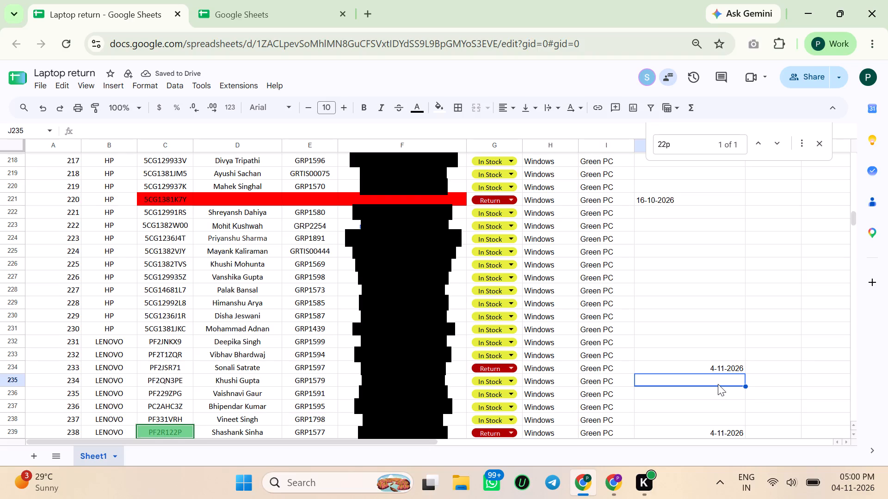
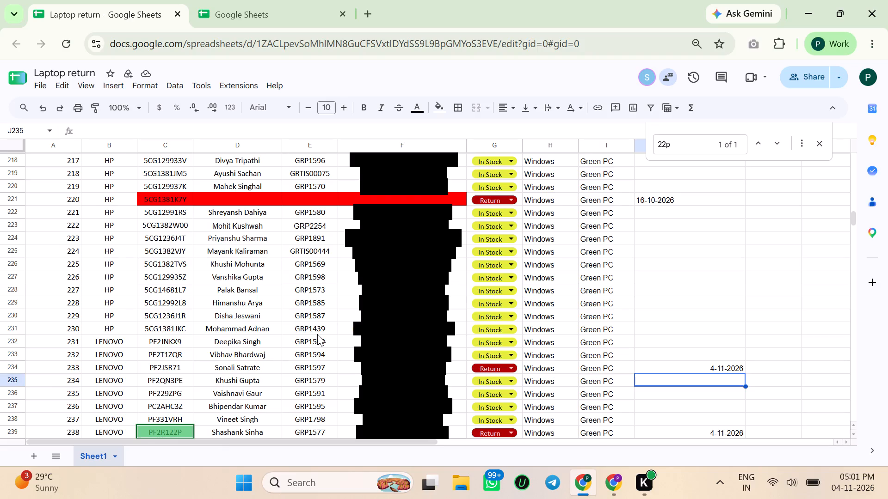
# Clear the previous search term in the sheet search to look up another laptop's serial number.
pyautogui.hotkey('ctrl', 'f')
pyautogui.press('BackSpace')
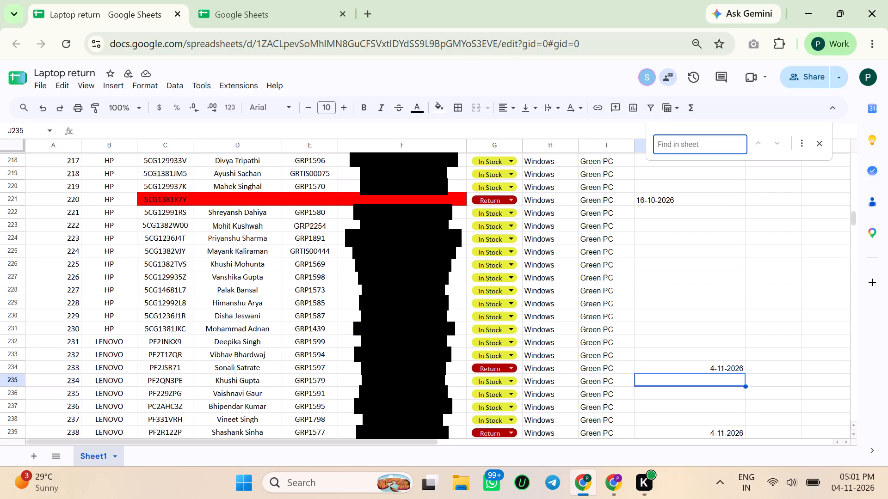
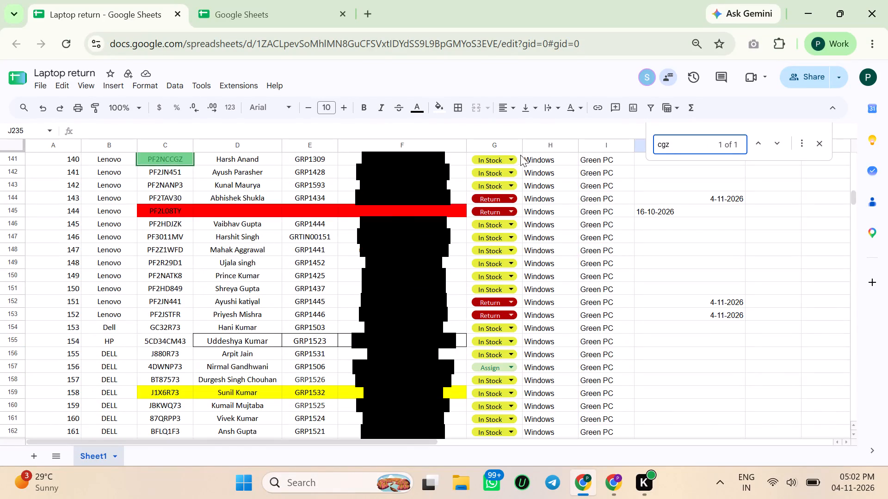
# Record laptop PF2NCCGZ in row 141 as Return with the date 4-11-2026 in column J, and close the sheet search.
pyautogui.click(500, 158)
pyautogui.click(485, 194)
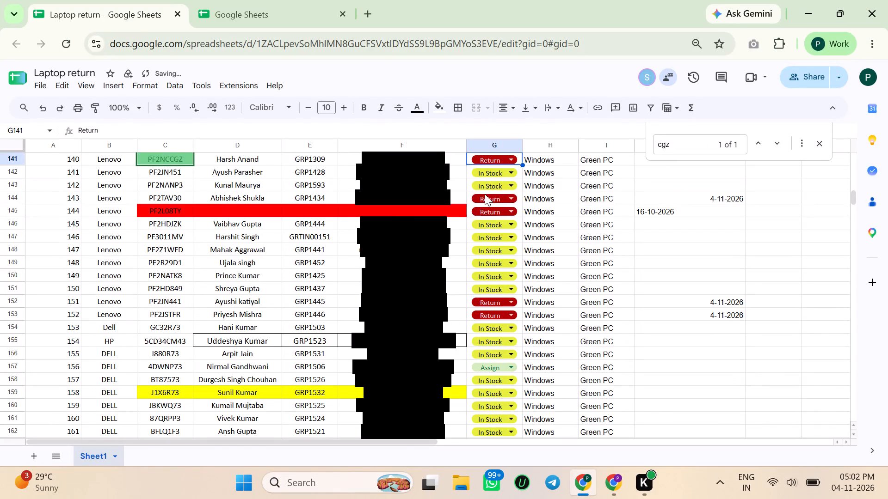
pyautogui.click(645, 162)
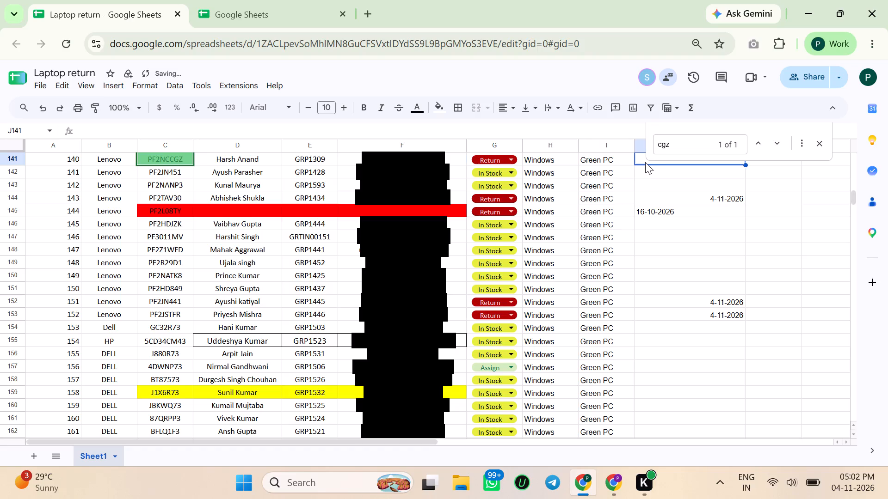
pyautogui.write('4-11-2026')
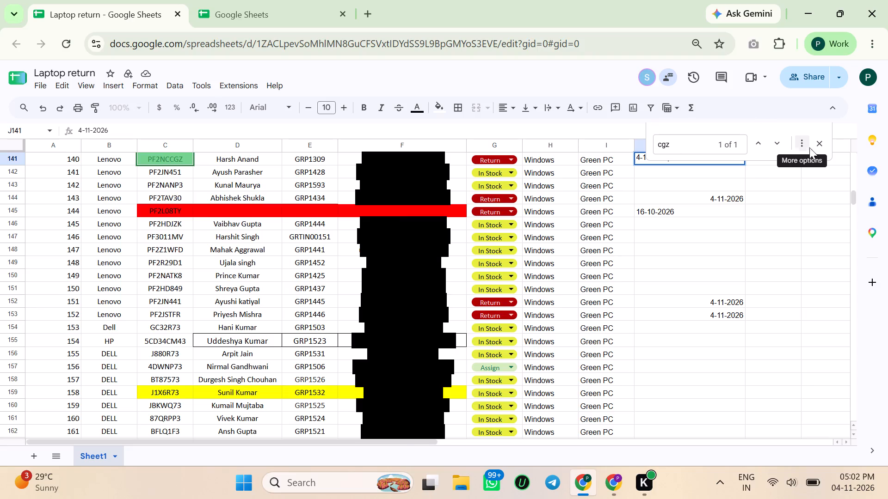
pyautogui.click(823, 144)
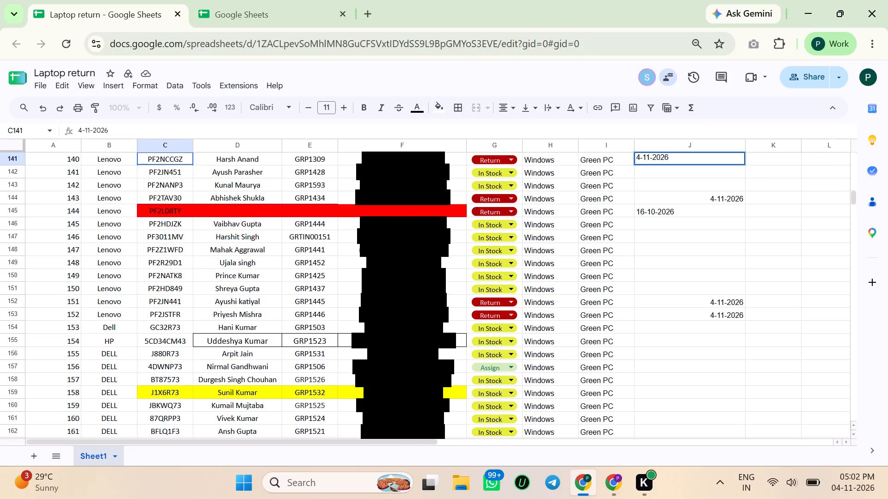
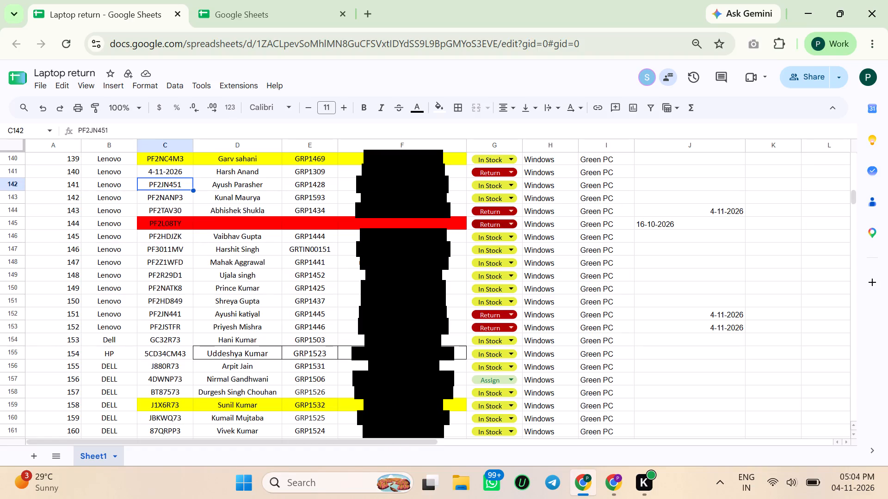
# Undo the date entered over the serial number in C141, and enter 4-11-2026 in column J of row 141 instead.
pyautogui.hotkey('ctrl', 'z')
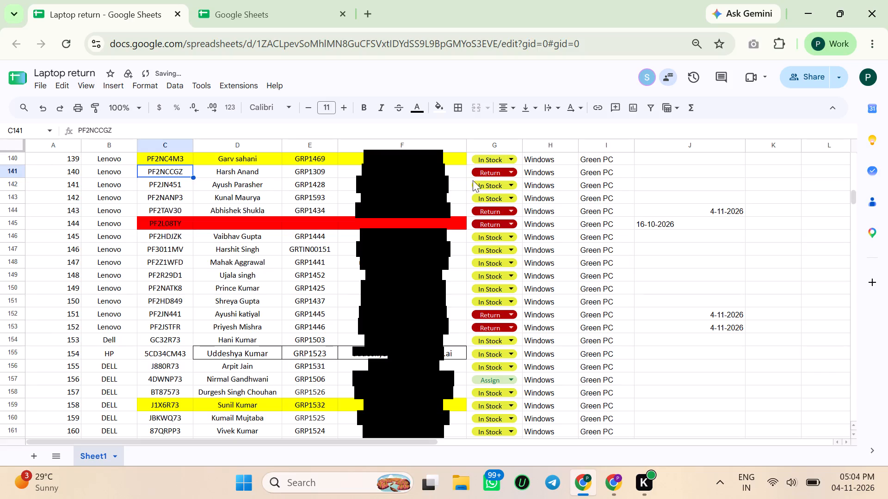
pyautogui.click(683, 171)
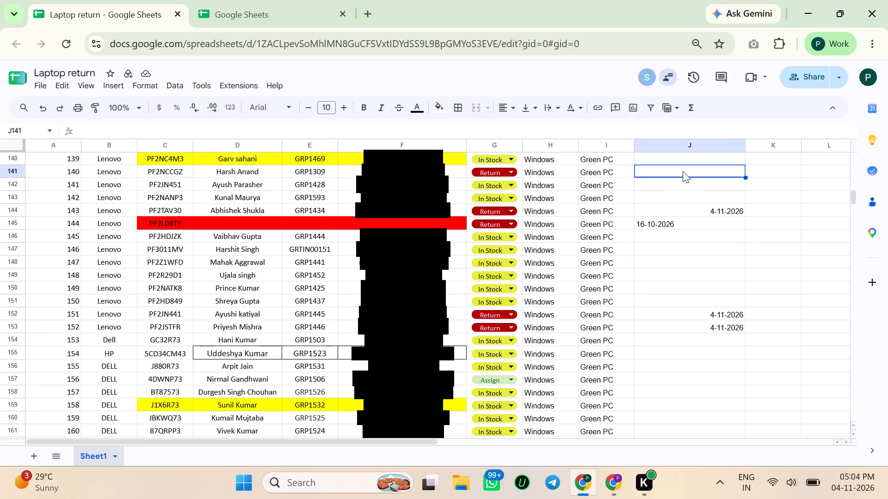
pyautogui.press('4')
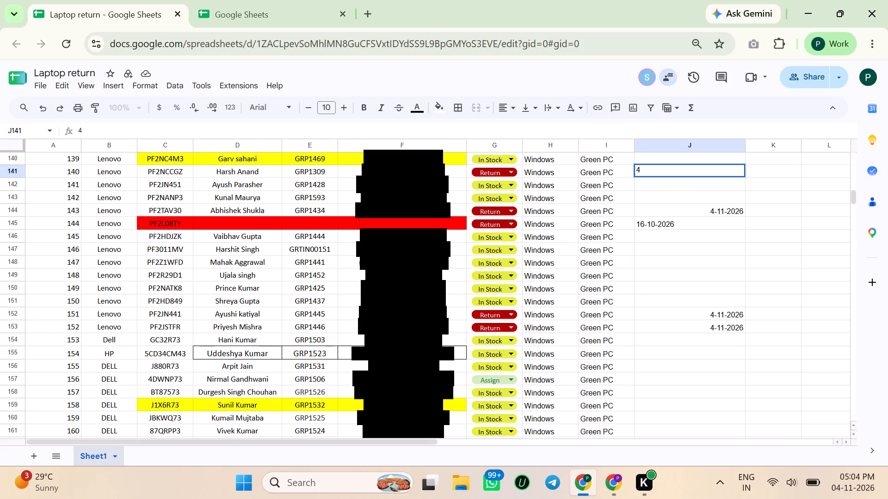
pyautogui.write('-11-')
pyautogui.write('2026')
pyautogui.press('Return')
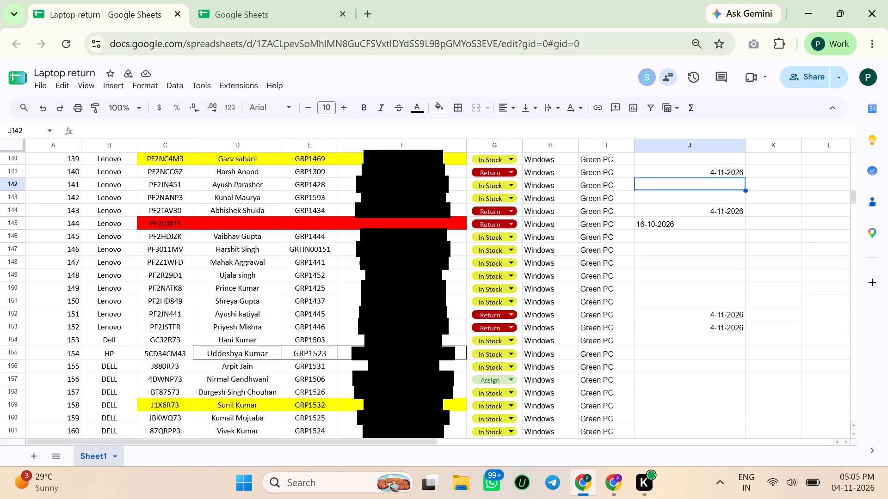
# Open the search within the sheet to look up another laptop.
pyautogui.hotkey('ctrl', 'f')
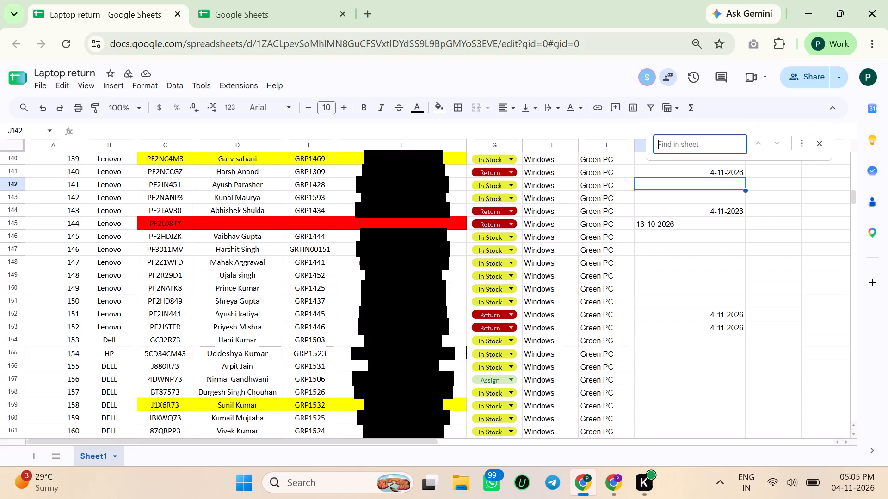
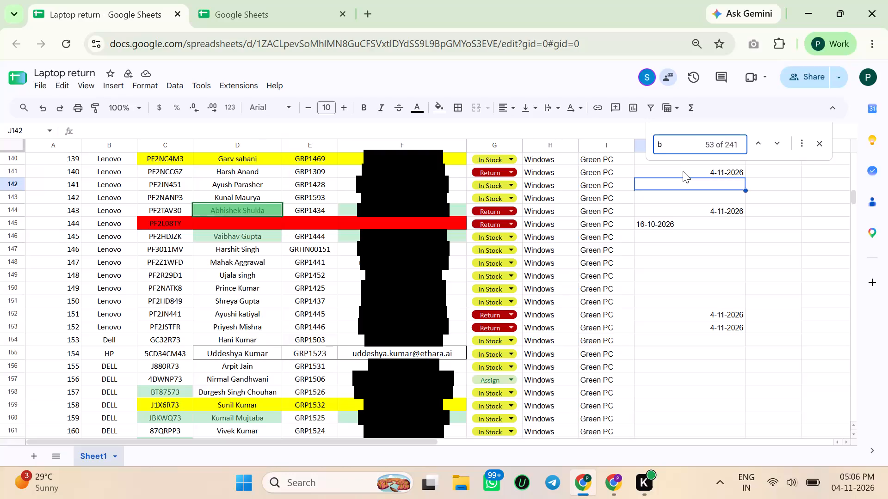
# Search the sheet for br3 and set the status of the matching laptop in row 201 to Return.
pyautogui.write('r3')
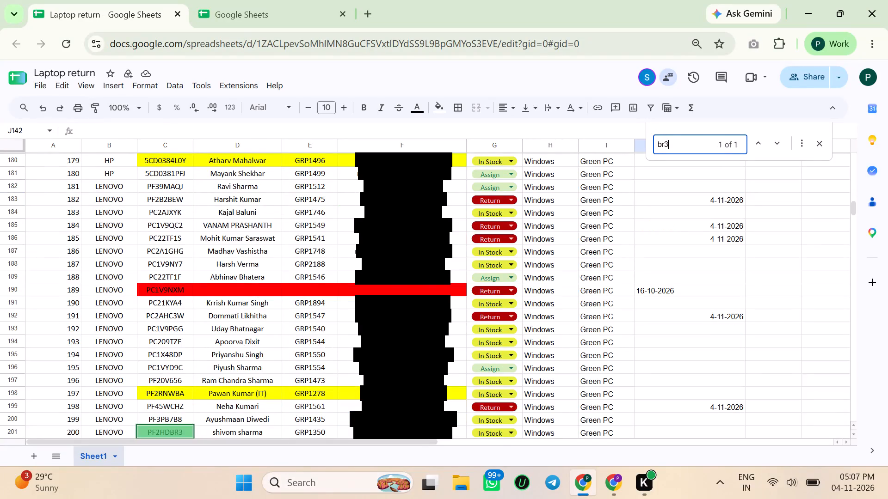
pyautogui.scroll(-1, 310, 371)
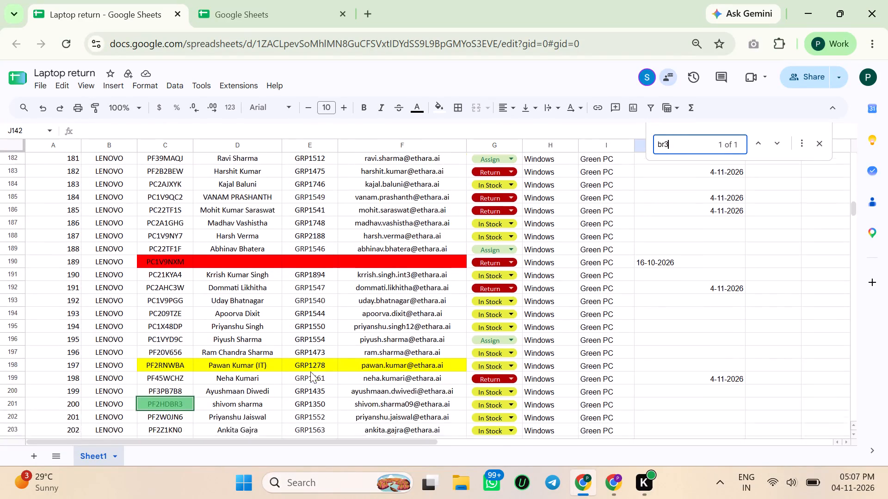
pyautogui.scroll(-1, 310, 371)
pyautogui.click(246, 389)
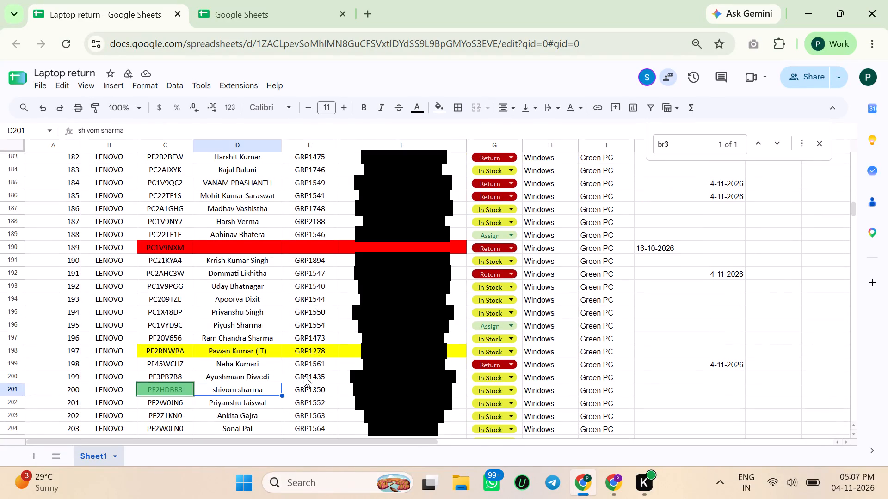
pyautogui.press('Right')
pyautogui.press('Right')
pyautogui.press('Right')
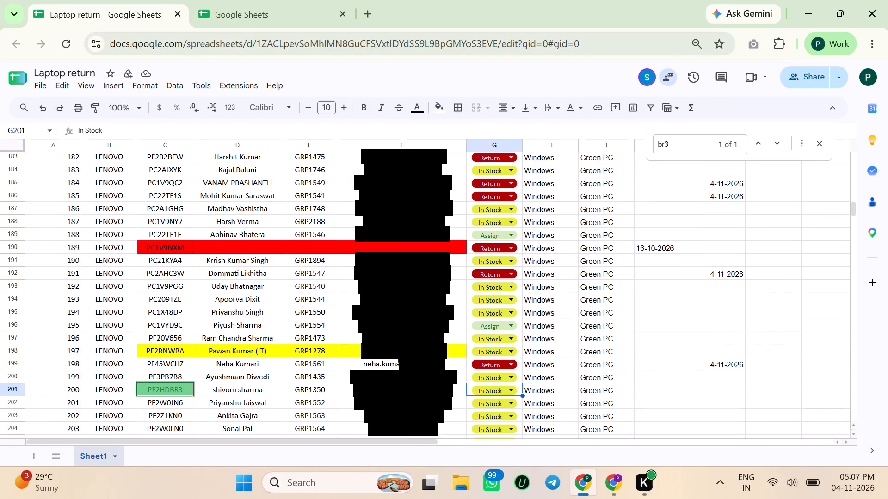
pyautogui.press('Return')
pyautogui.press('Down')
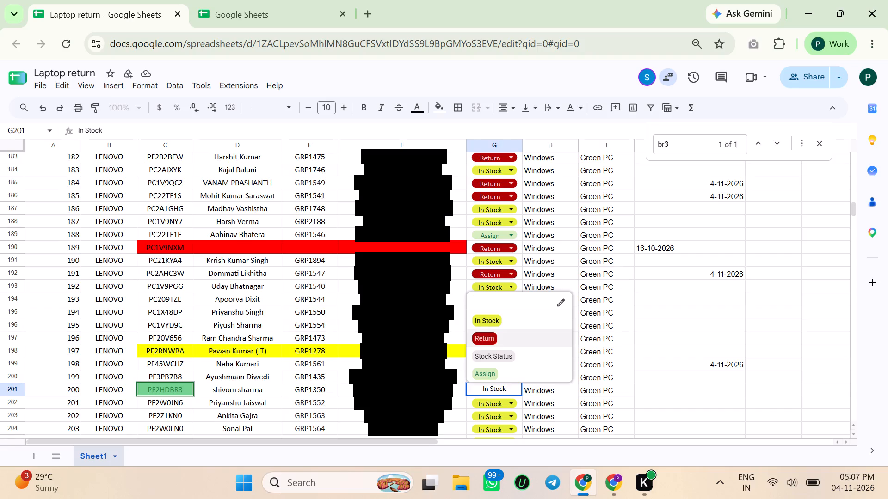
pyautogui.press('Return')
# Copy the return date 4-11-2026 from J199 into column J of row 201.
pyautogui.press('Up')
pyautogui.press('Right')
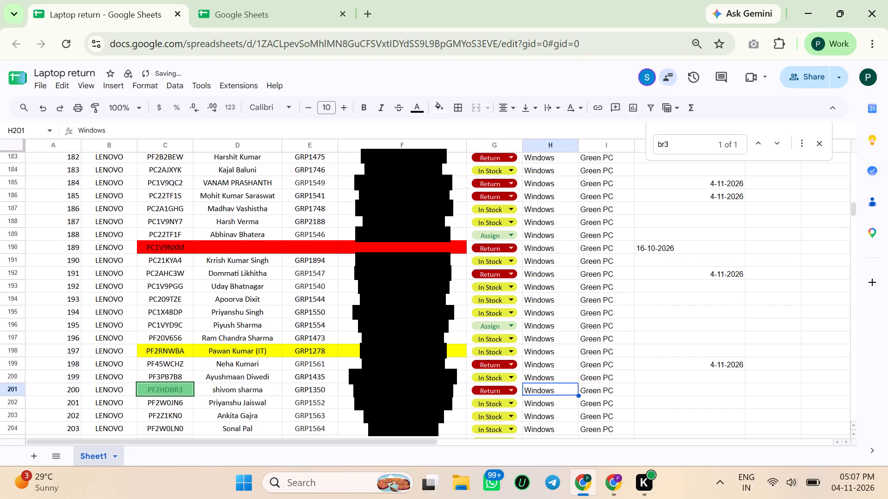
pyautogui.press('Right')
pyautogui.press('Right')
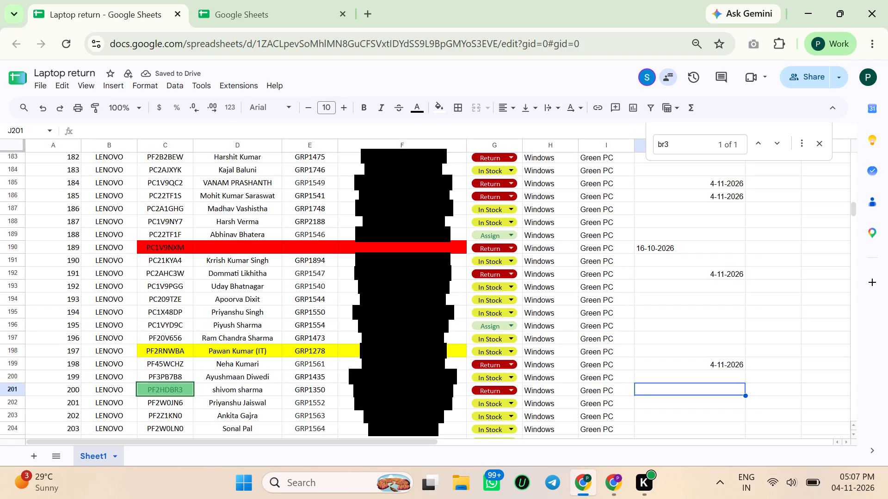
pyautogui.press('Up')
pyautogui.press('Up')
pyautogui.hotkey('ctrl', 'c')
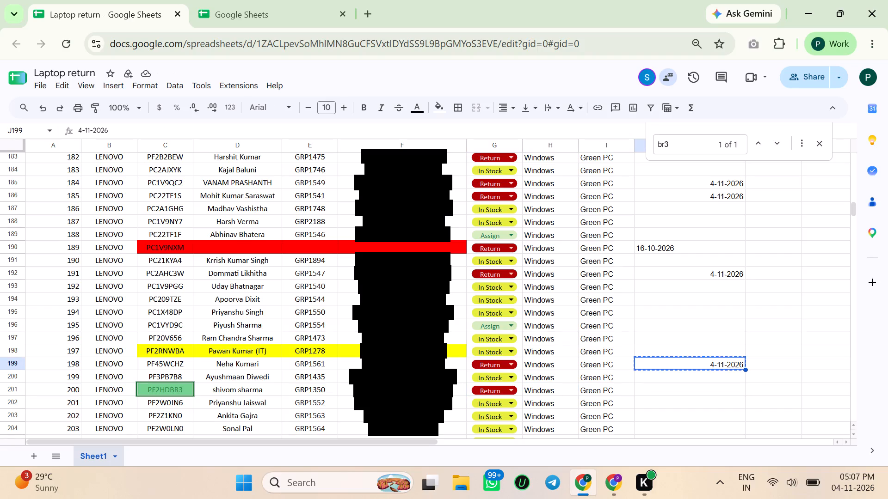
pyautogui.press('Down')
pyautogui.press('Down')
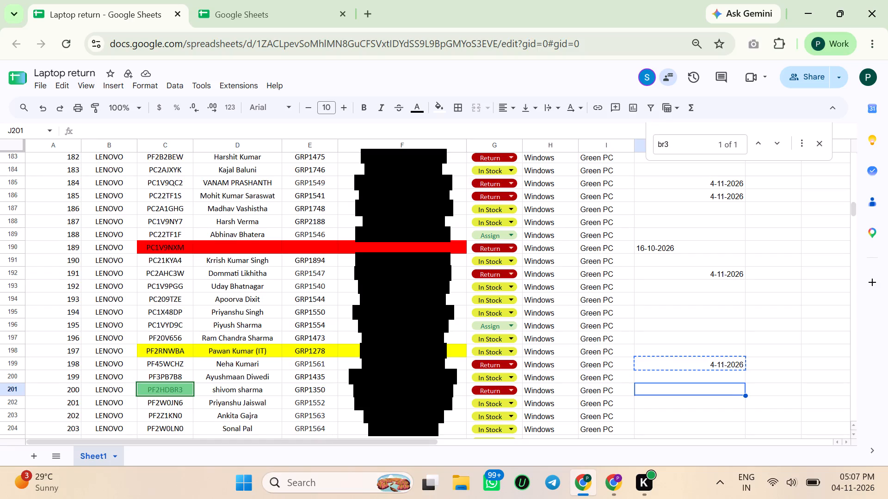
pyautogui.hotkey('ctrl', 'v')
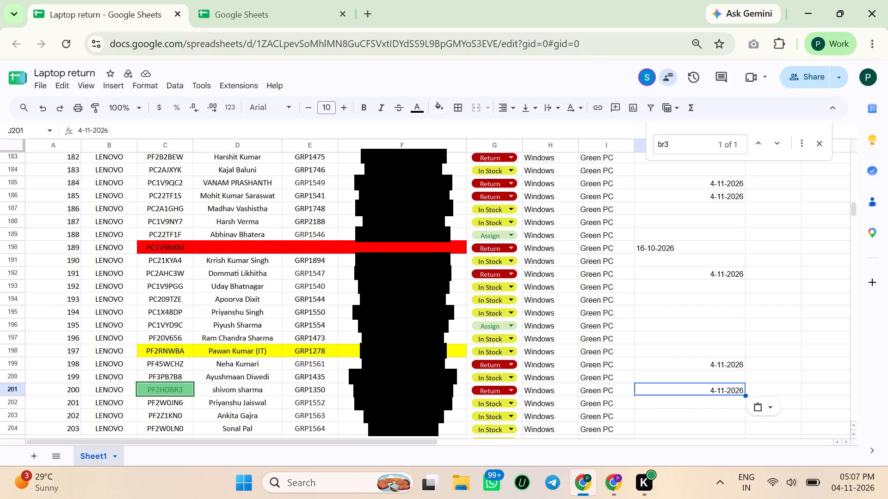
# Clear the sheet's search term to look up another laptop.
pyautogui.click(688, 143)
pyautogui.press('BackSpace')
pyautogui.press('BackSpace')
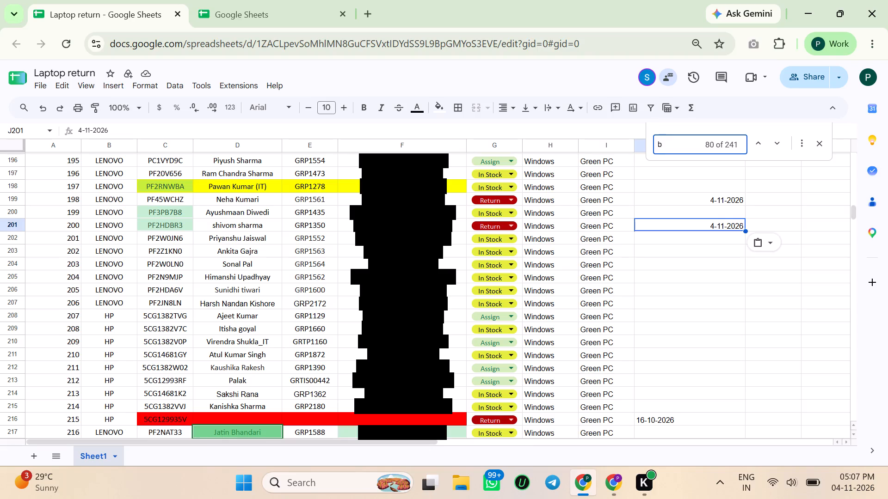
pyautogui.press('BackSpace')
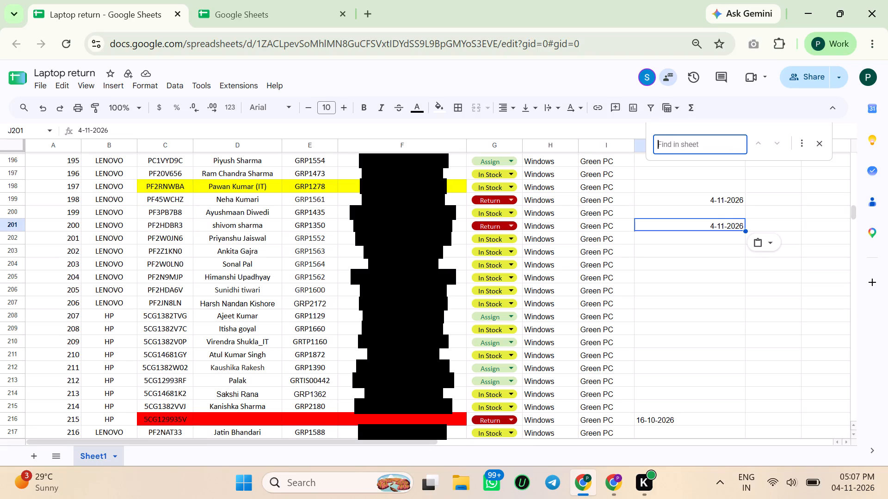
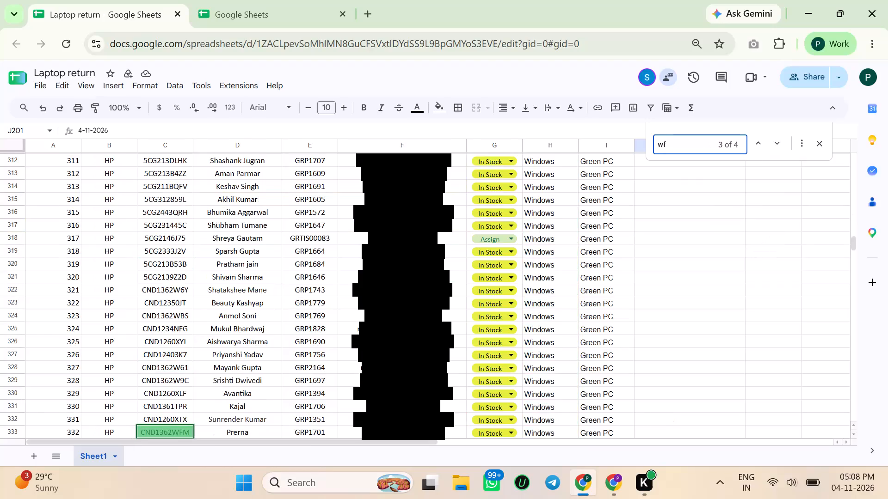
# Search the sheet for wfd and set the status of the matching laptop in row 148 to Return.
pyautogui.press('d')
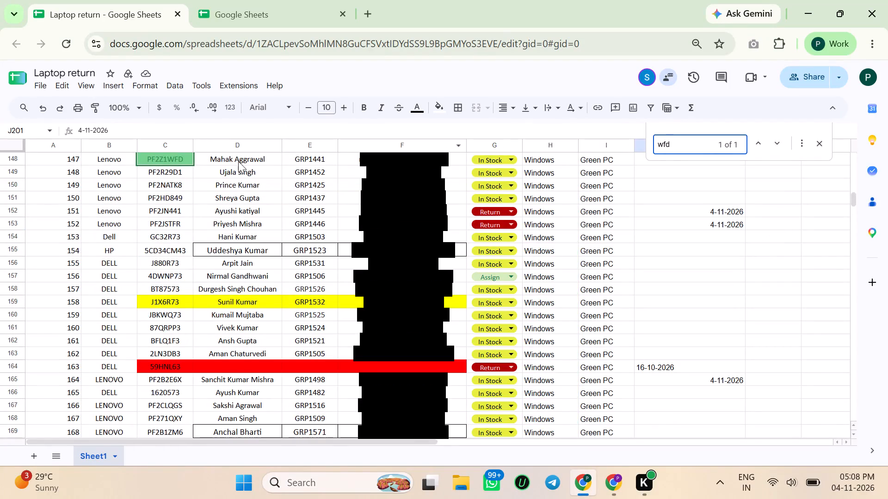
pyautogui.click(505, 161)
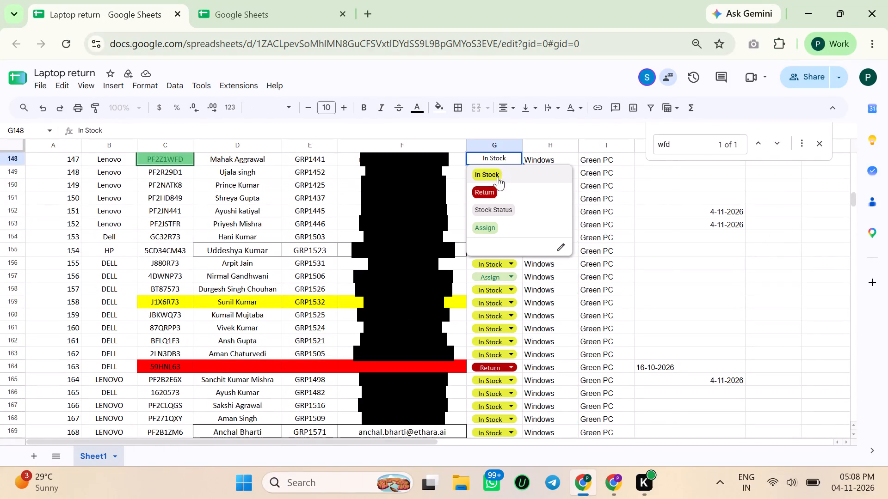
pyautogui.click(487, 187)
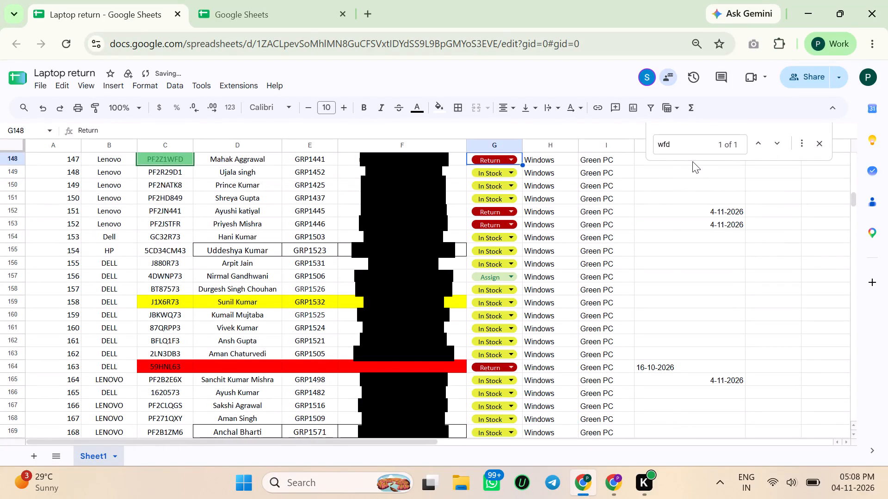
# Paste the copied return date 4-11-2026 into column J of row 148, and close the cleared sheet search.
pyautogui.click(637, 162)
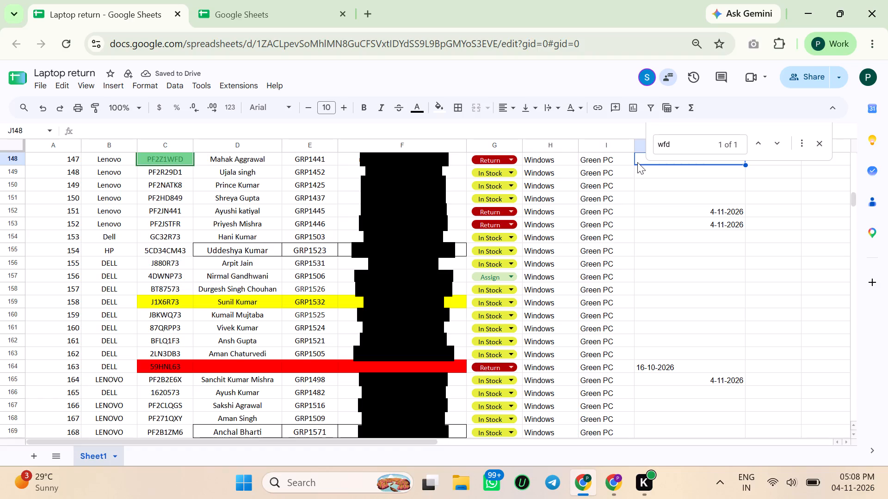
pyautogui.hotkey('ctrl', 'v')
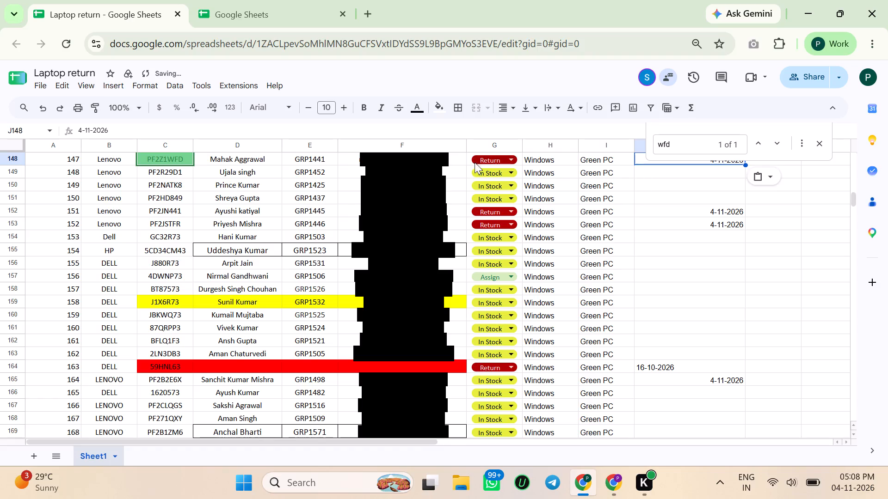
pyautogui.click(664, 201)
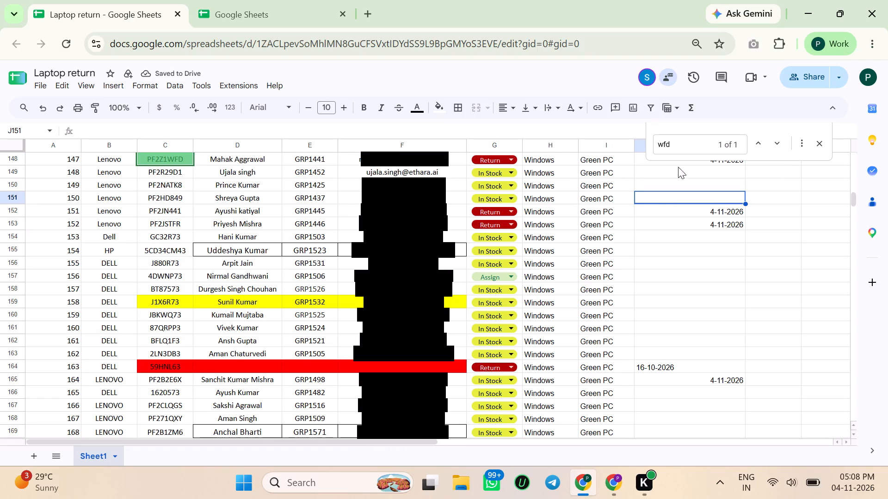
pyautogui.click(673, 140)
pyautogui.press('BackSpace')
pyautogui.press('BackSpace')
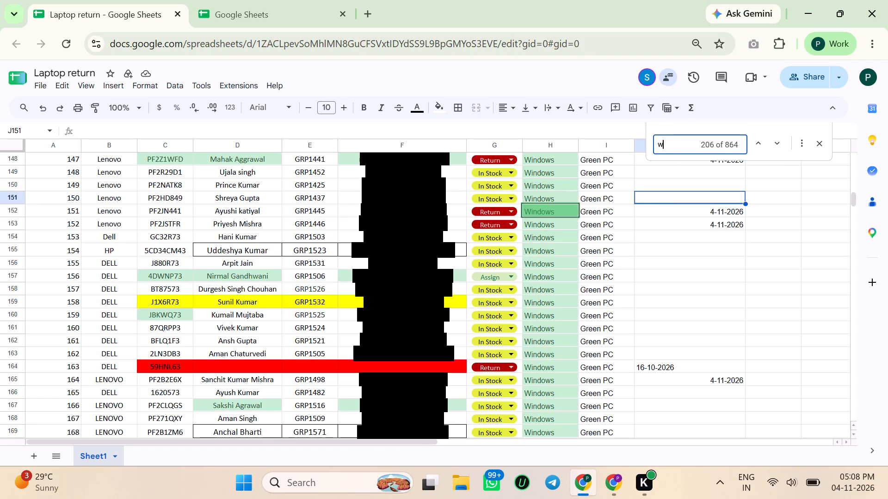
pyautogui.press('BackSpace')
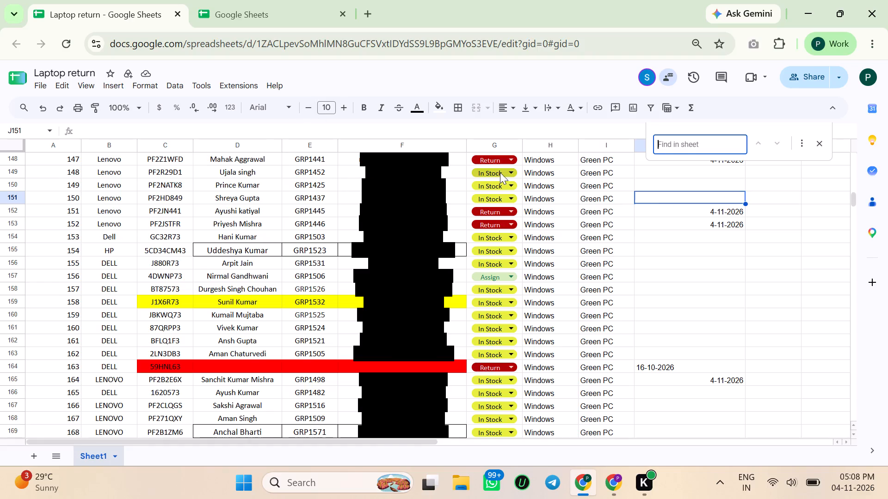
pyautogui.click(680, 173)
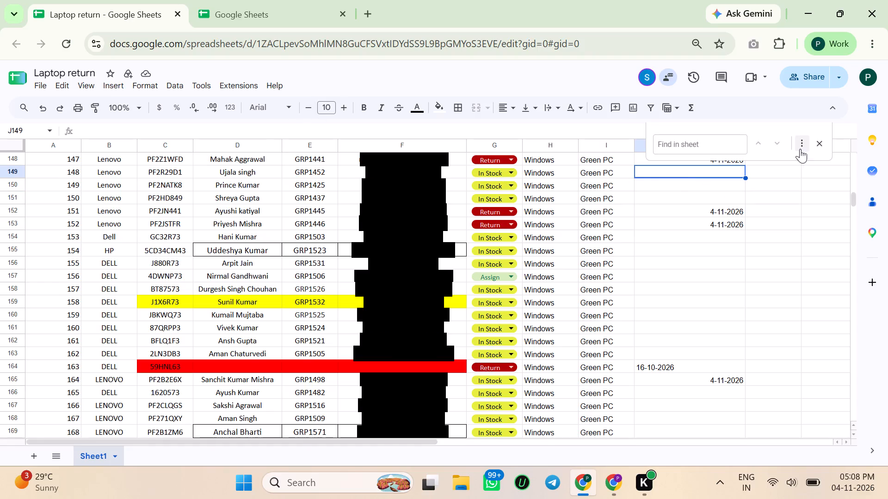
pyautogui.click(822, 145)
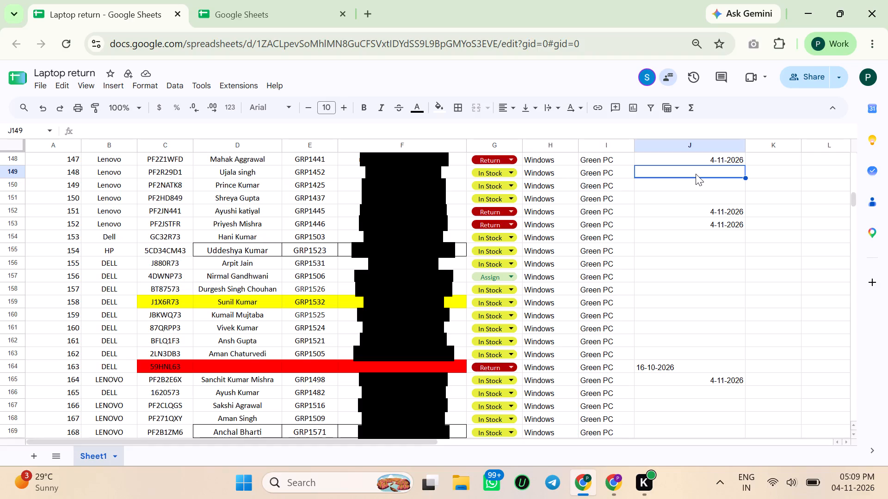
# Search the sheet for wwv and set the status of the matching laptop in row 139 to Return.
pyautogui.hotkey('ctrl', 'f')
pyautogui.write('wwv')
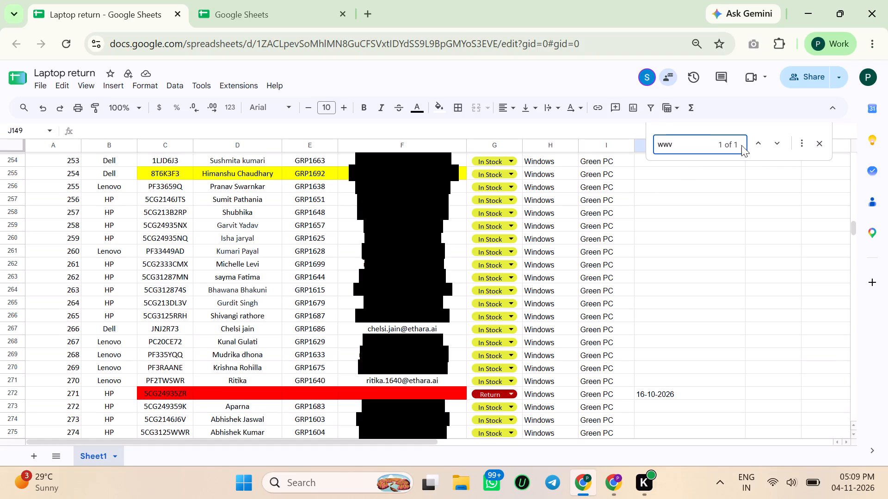
pyautogui.click(776, 142)
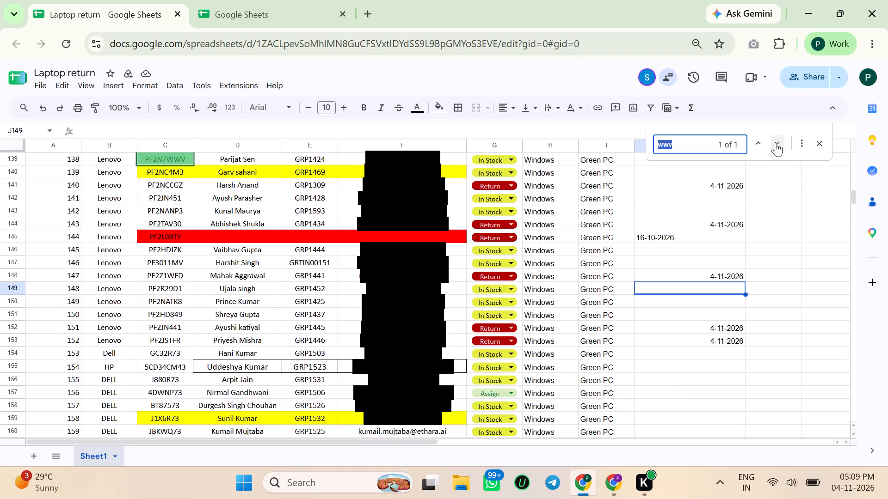
pyautogui.scroll(1, 359, 183)
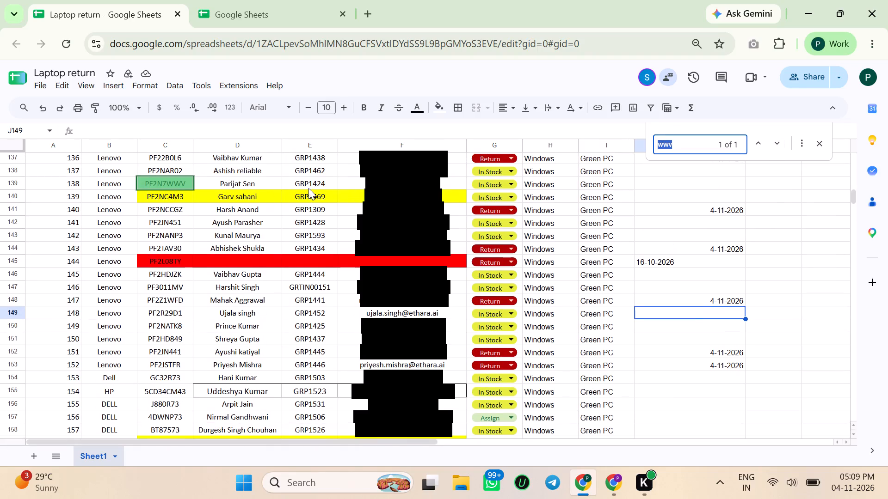
pyautogui.click(499, 183)
pyautogui.click(482, 213)
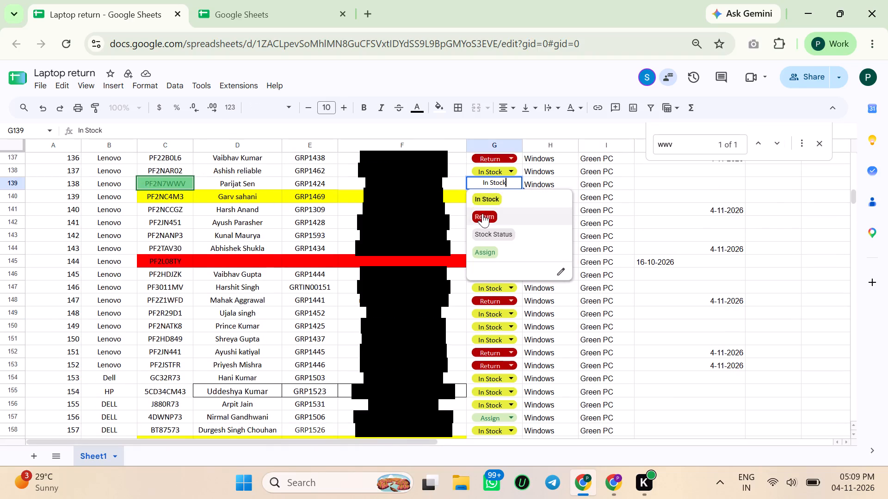
# Paste the return date 4-11-2026 into column J of row 139, clear the search term and save the sheet.
pyautogui.click(673, 185)
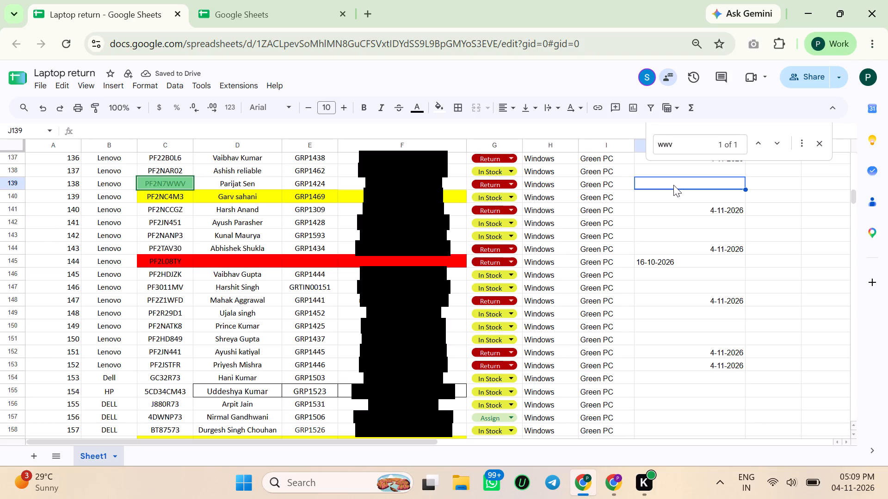
pyautogui.hotkey('ctrl', 'v')
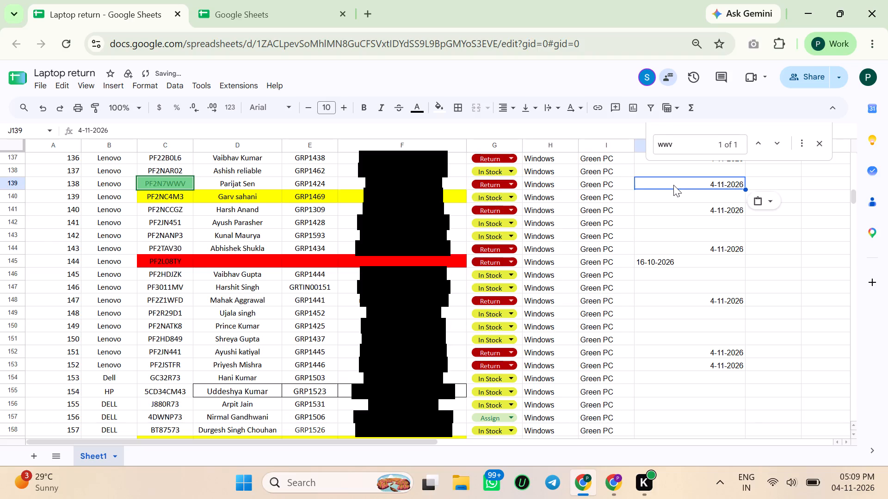
pyautogui.click(691, 146)
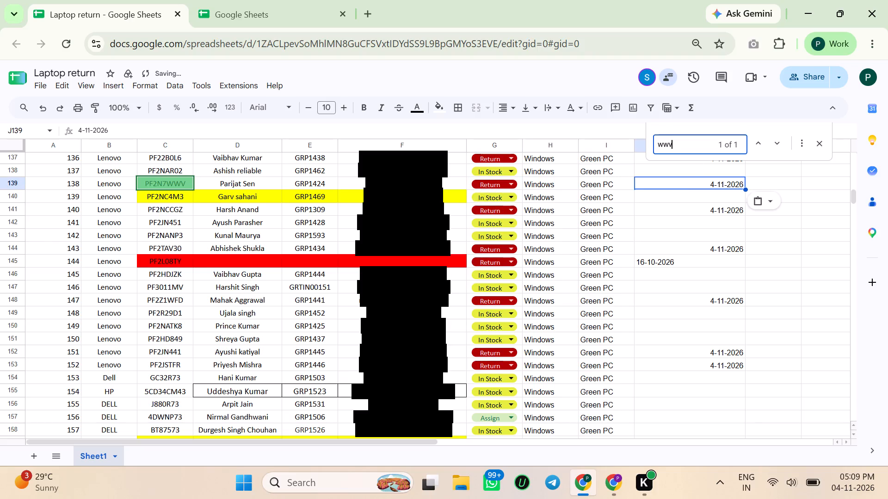
pyautogui.press('BackSpace')
pyautogui.press('BackSpace')
pyautogui.press('BackSpace')
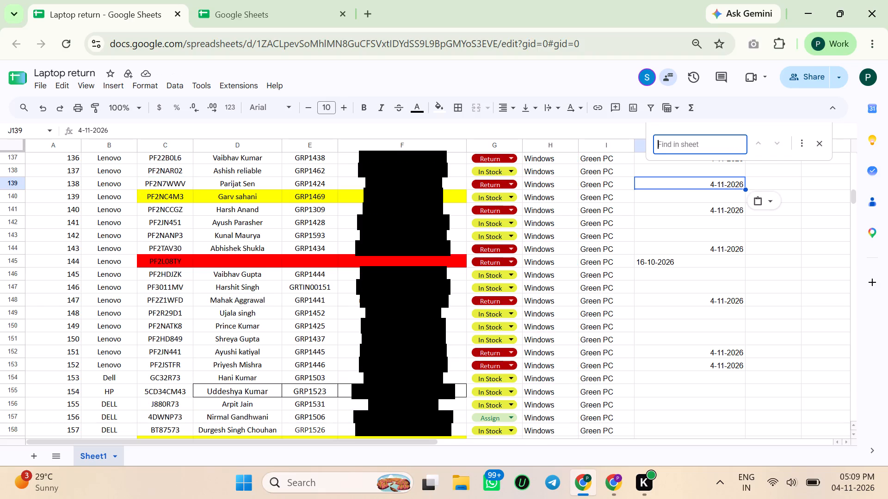
pyautogui.hotkey('ctrl', 's')
pyautogui.hotkey('ctrl', 's')
pyautogui.hotkey('ctrl', 's')
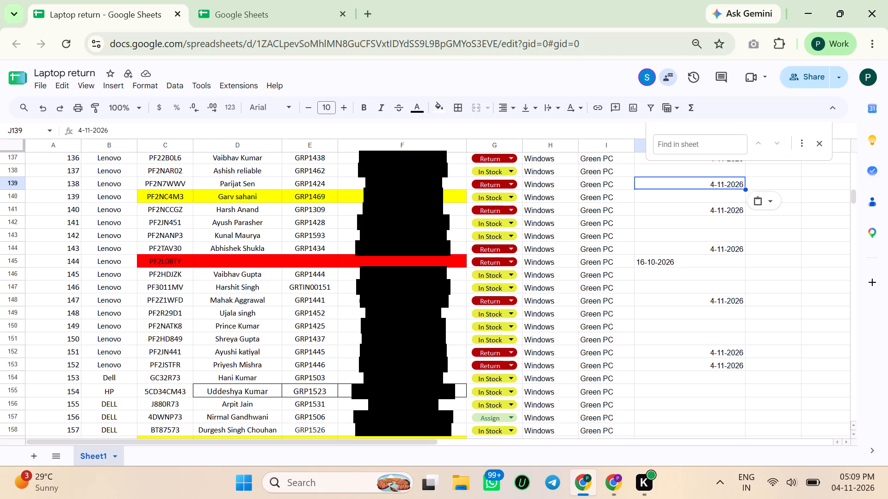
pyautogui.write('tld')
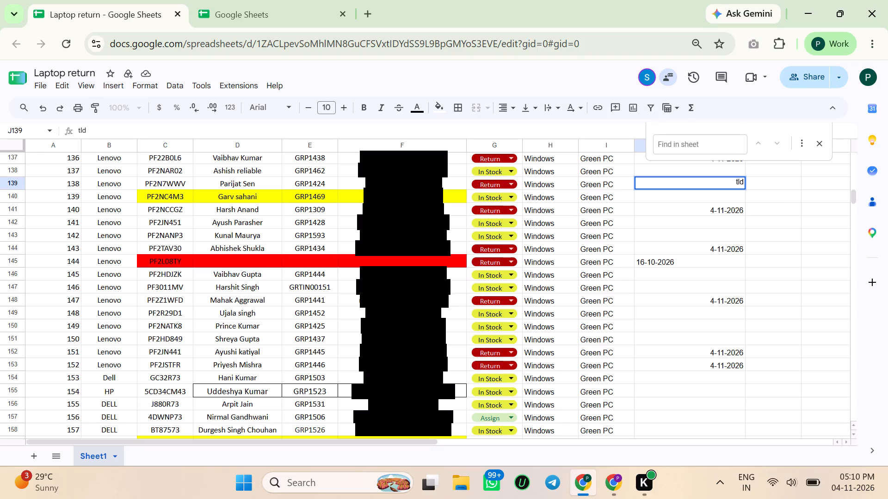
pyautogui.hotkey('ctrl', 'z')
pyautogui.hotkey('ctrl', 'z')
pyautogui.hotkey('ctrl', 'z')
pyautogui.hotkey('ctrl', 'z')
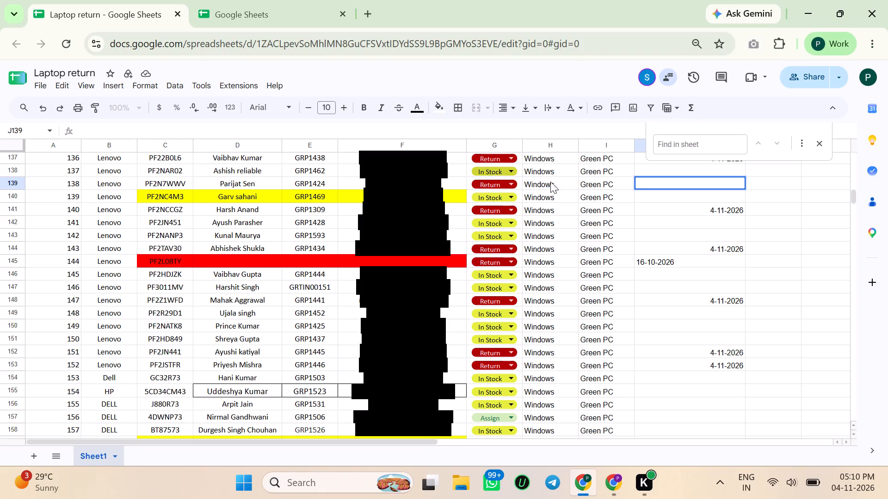
# Copy the return date 4-11-2026 from J141 into J139, and go to the serial number in that row.
pyautogui.click(691, 180)
pyautogui.click(726, 209)
pyautogui.hotkey('ctrl', 'c')
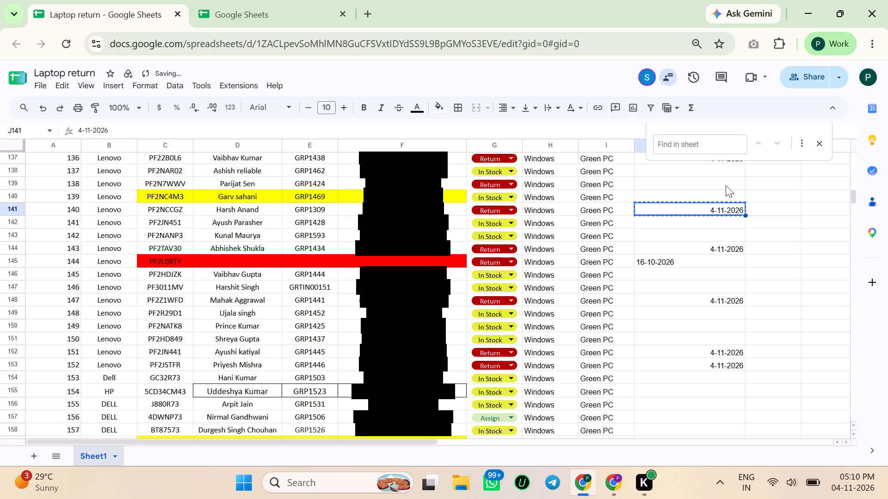
pyautogui.click(726, 184)
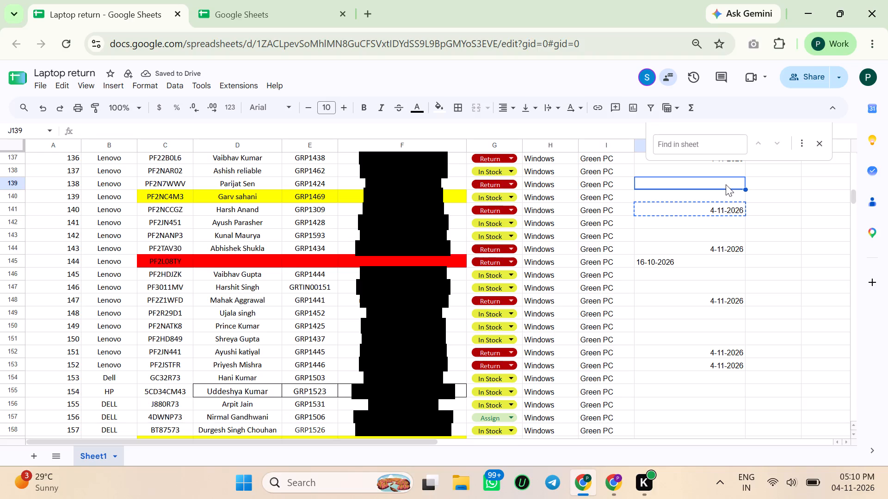
pyautogui.hotkey('ctrl', 'v')
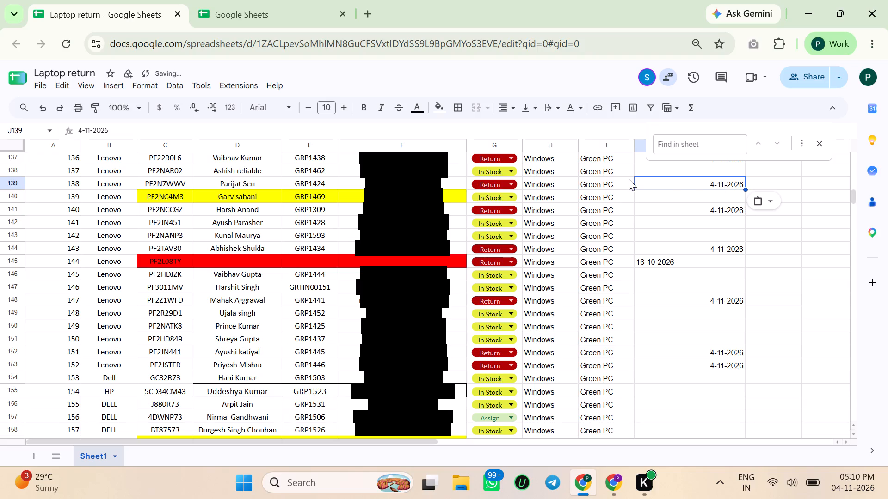
pyautogui.press('Left')
pyautogui.press('Left')
pyautogui.press('Left')
pyautogui.press('Left')
pyautogui.press('Left')
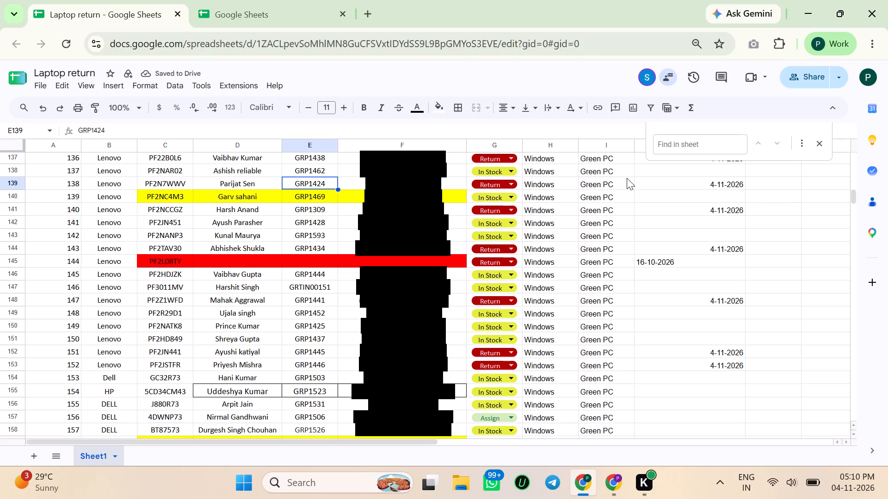
pyautogui.press('Left')
pyautogui.press('Left')
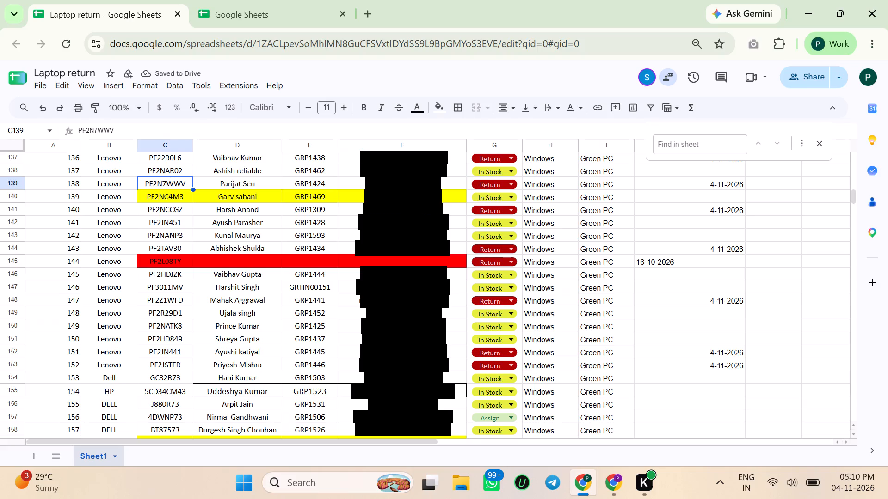
# Search the sheet for tld and set the status of the matching laptop in row 177 to Return.
pyautogui.click(707, 142)
pyautogui.write('tl')
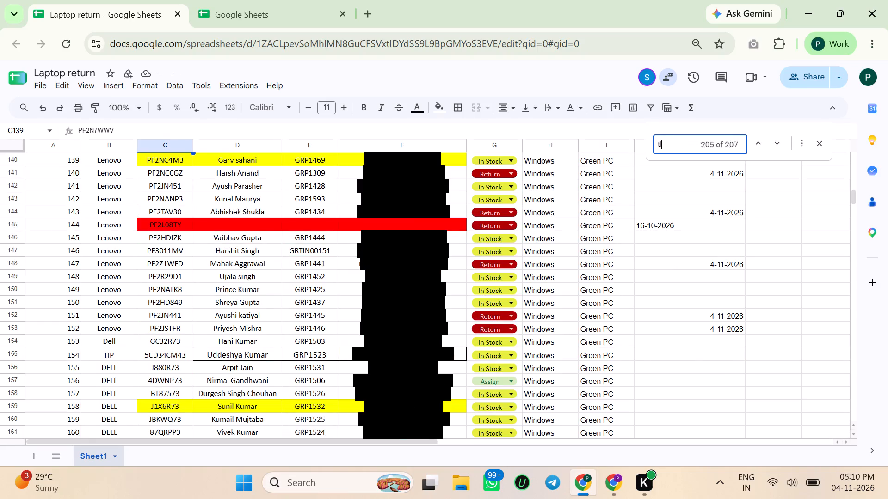
pyautogui.press('d')
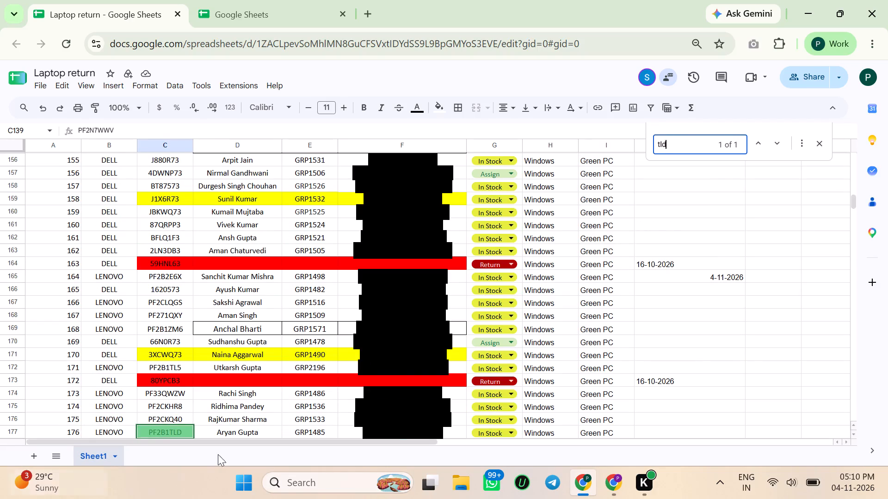
pyautogui.click(490, 432)
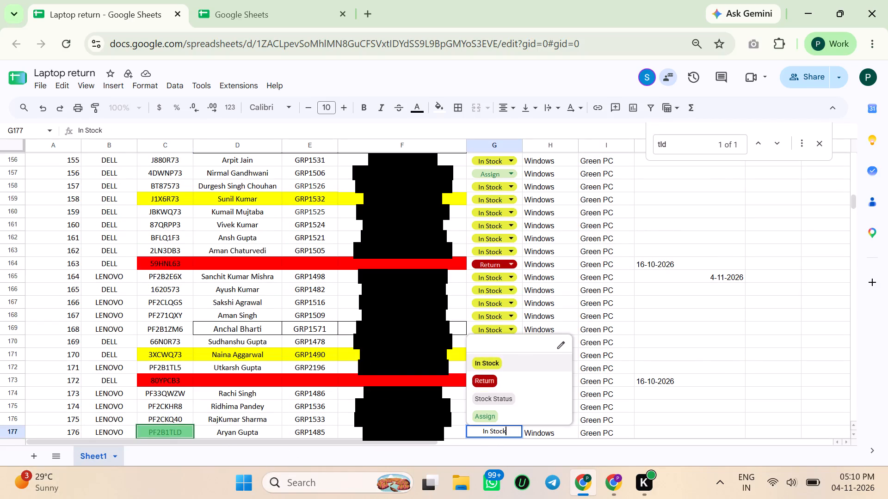
pyautogui.click(487, 380)
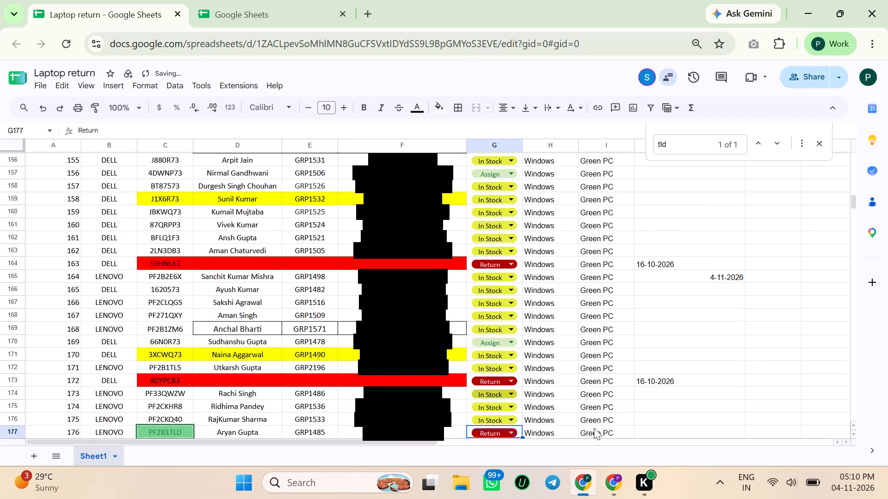
# Enter the return date 4-11-2026 in column J of row 177 and copy the date text.
pyautogui.click(672, 431)
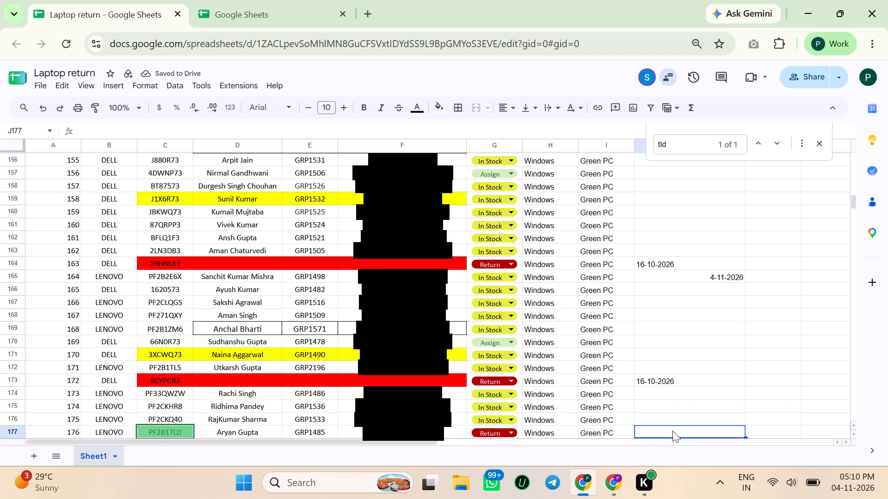
pyautogui.write('4-11-')
pyautogui.press('2')
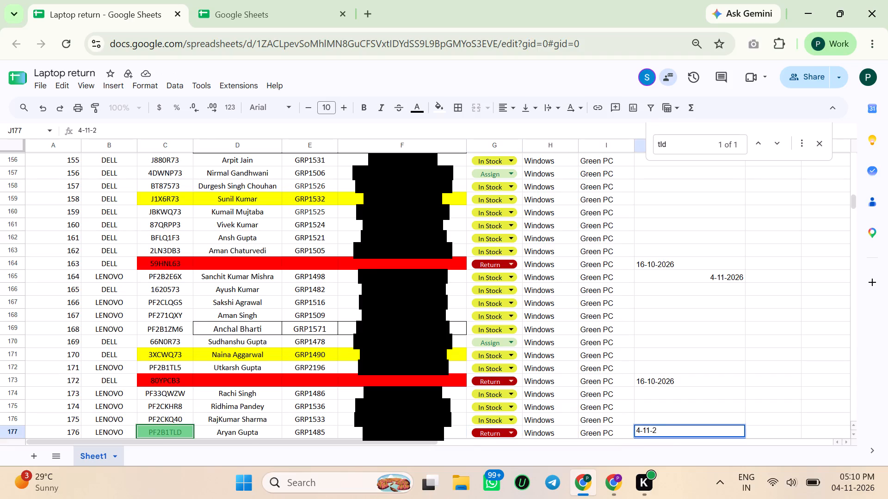
pyautogui.write('02')
pyautogui.press('6')
pyautogui.hotkey('ctrl', 'a')
pyautogui.hotkey('ctrl', 'c')
pyautogui.hotkey('ctrl', 'c')
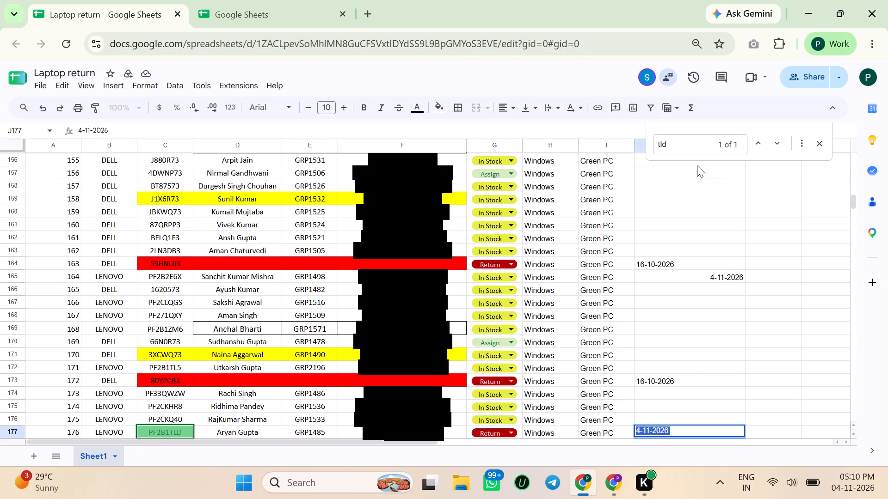
# Search the sheet for 7b8 and paste the return date 4-11-2026 into column J of the matching laptop's row 200.
pyautogui.click(673, 146)
pyautogui.press('BackSpace')
pyautogui.press('BackSpace')
pyautogui.press('BackSpace')
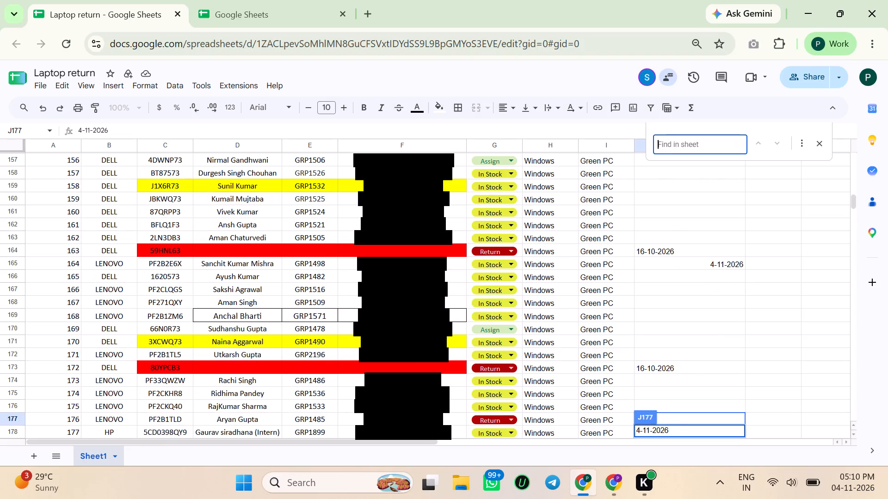
pyautogui.write('7b')
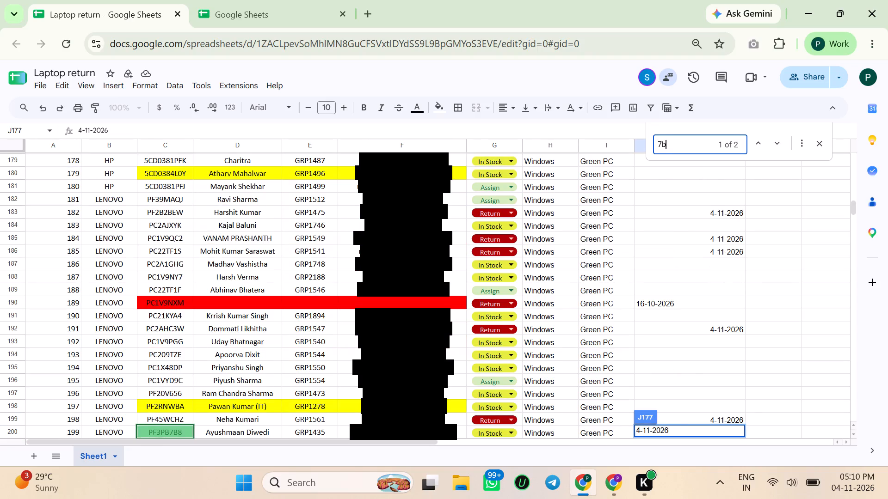
pyautogui.press('8')
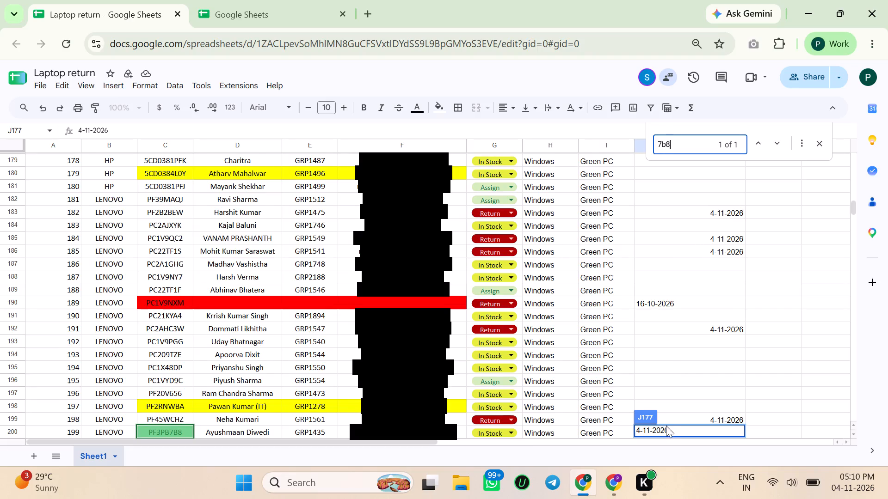
pyautogui.click(682, 412)
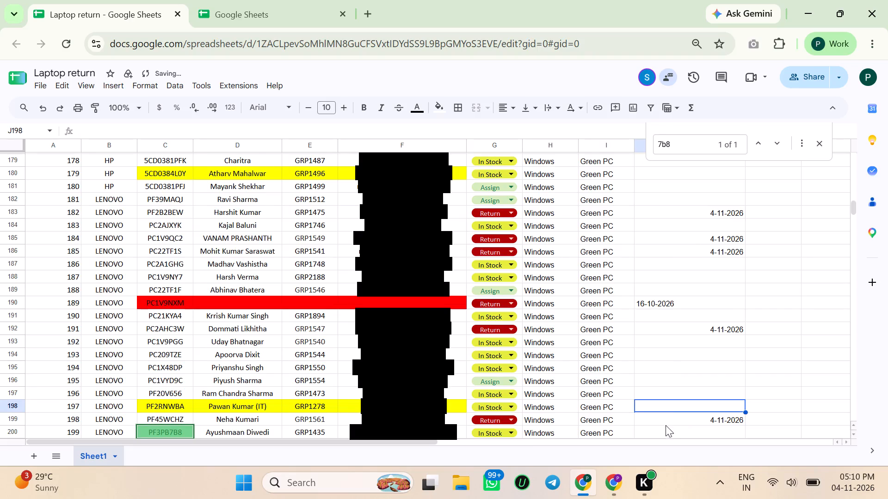
pyautogui.click(662, 429)
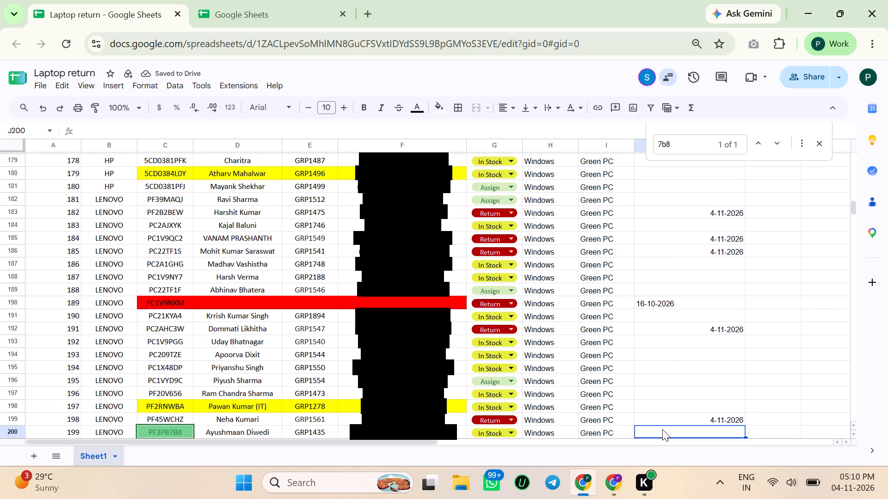
pyautogui.hotkey('ctrl', 'v')
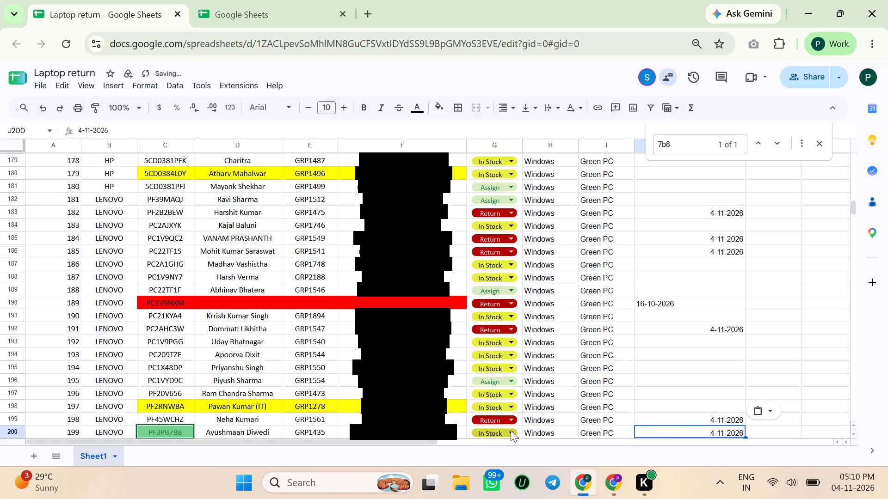
# Set the status of the laptop in row 200 to Return and save the sheet.
pyautogui.click(508, 430)
pyautogui.click(492, 379)
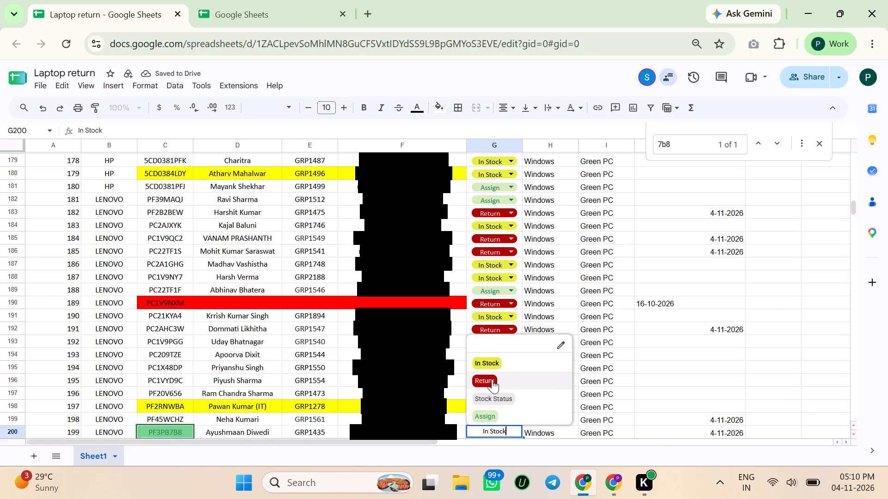
pyautogui.click(678, 385)
pyautogui.hotkey('ctrl', 's')
pyautogui.hotkey('ctrl', 's')
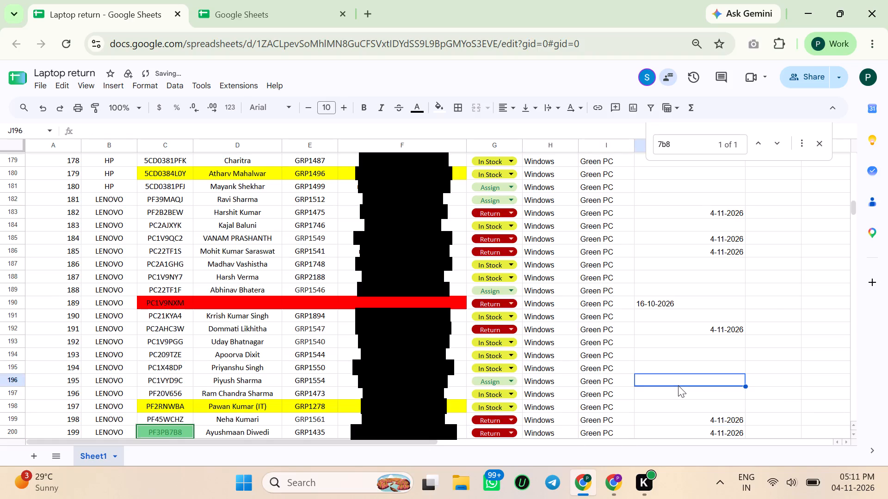
pyautogui.hotkey('ctrl', 's')
pyautogui.hotkey('ctrl', 's')
pyautogui.hotkey('ctrl', 's')
pyautogui.hotkey('ctrl', 's')
pyautogui.hotkey('ctrl', 's')
pyautogui.hotkey('ctrl', 's')
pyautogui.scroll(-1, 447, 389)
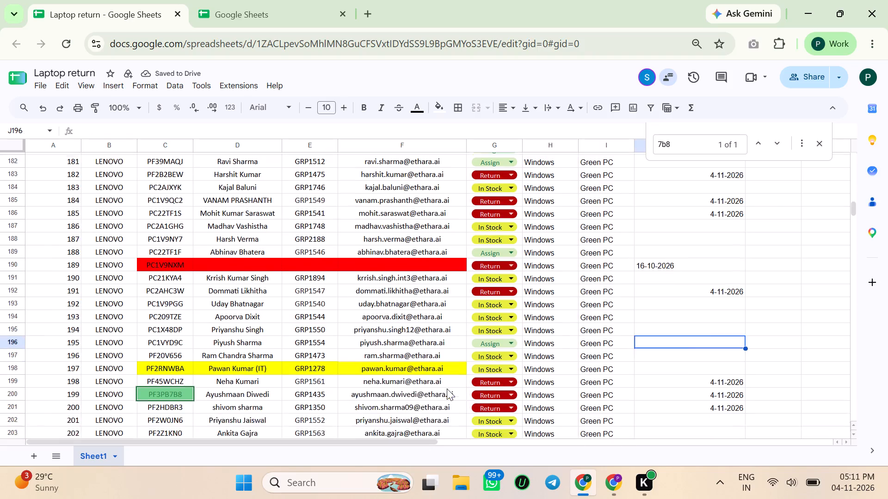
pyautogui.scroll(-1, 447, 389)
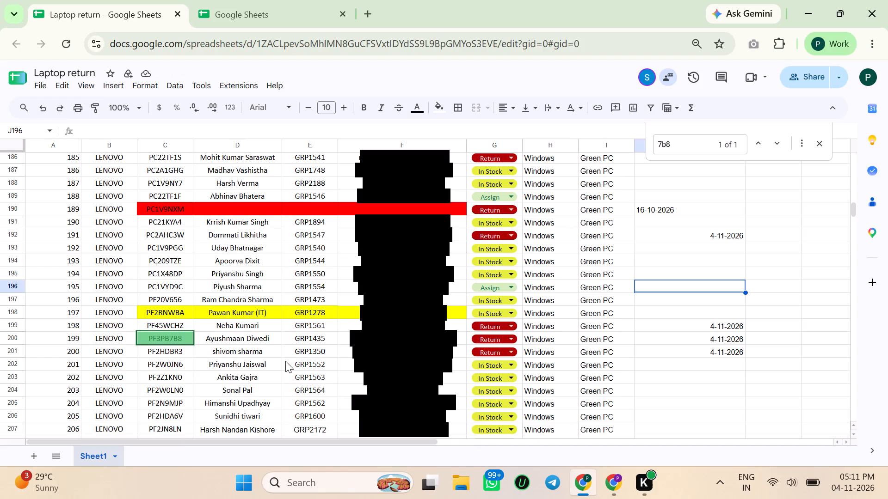
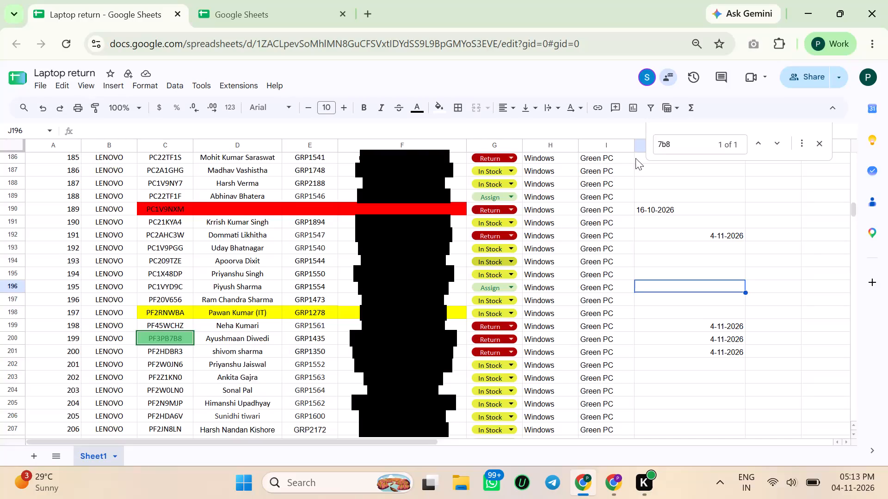
# Search the sheet for ca9 and set the status of the matching laptop in row 37 to Return.
pyautogui.click(701, 141)
pyautogui.press('BackSpace')
pyautogui.press('BackSpace')
pyautogui.press('BackSpace')
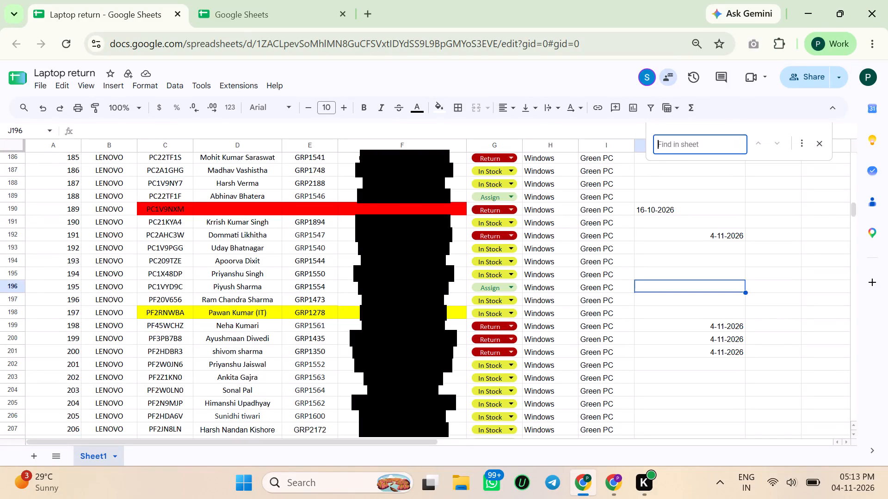
pyautogui.press('c')
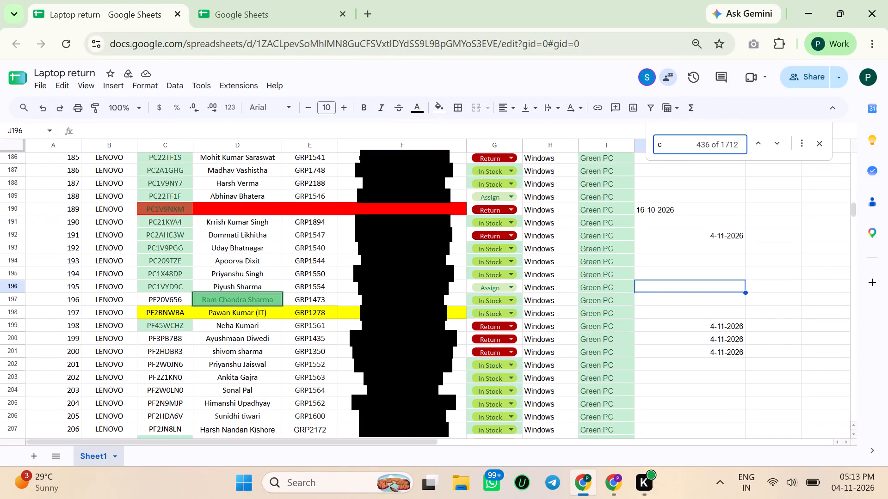
pyautogui.press('a')
pyautogui.press('9')
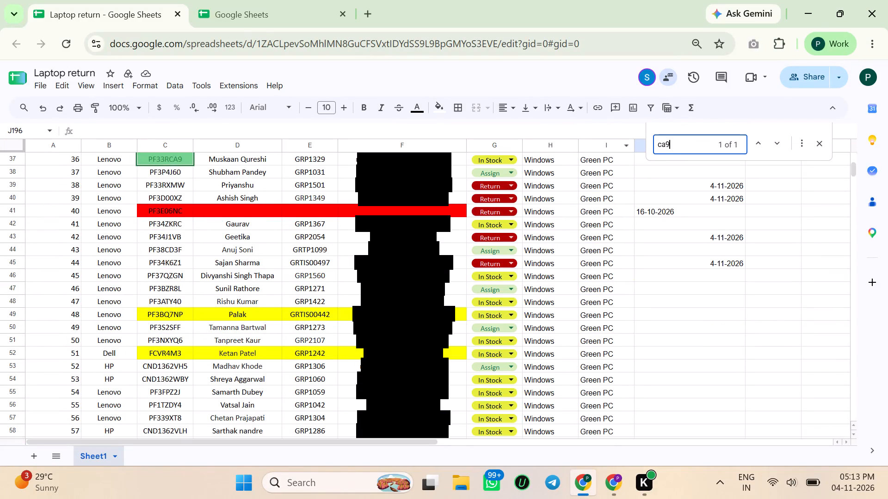
pyautogui.click(503, 159)
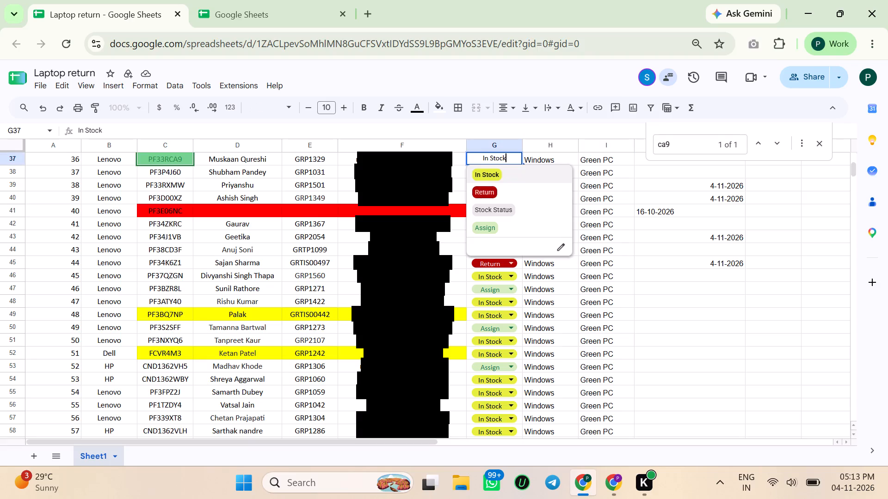
pyautogui.click(489, 188)
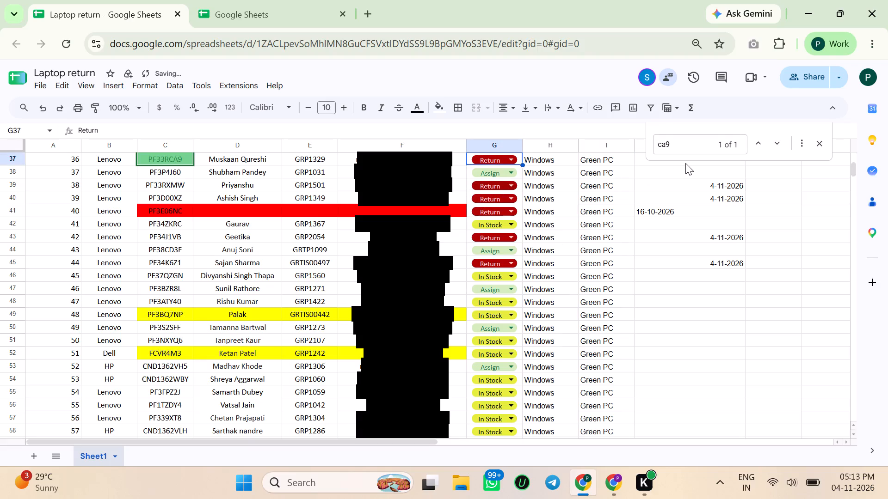
# Copy the return date 4-11-2026 from row 39 into column J of row 37.
pyautogui.click(718, 183)
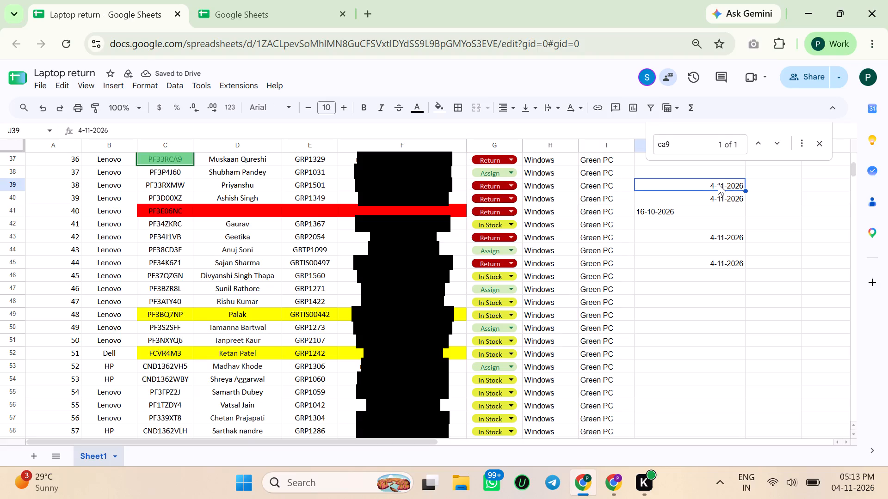
pyautogui.hotkey('ctrl', 'c')
pyautogui.click(636, 162)
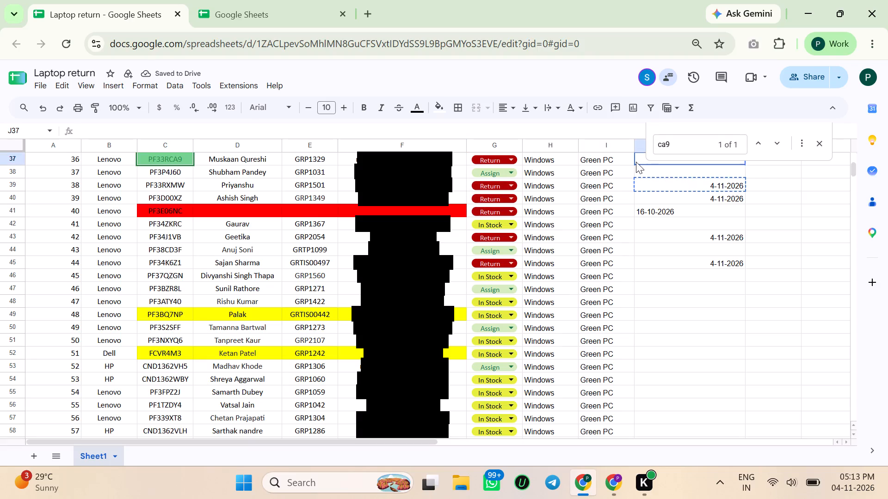
pyautogui.hotkey('ctrl', 'v')
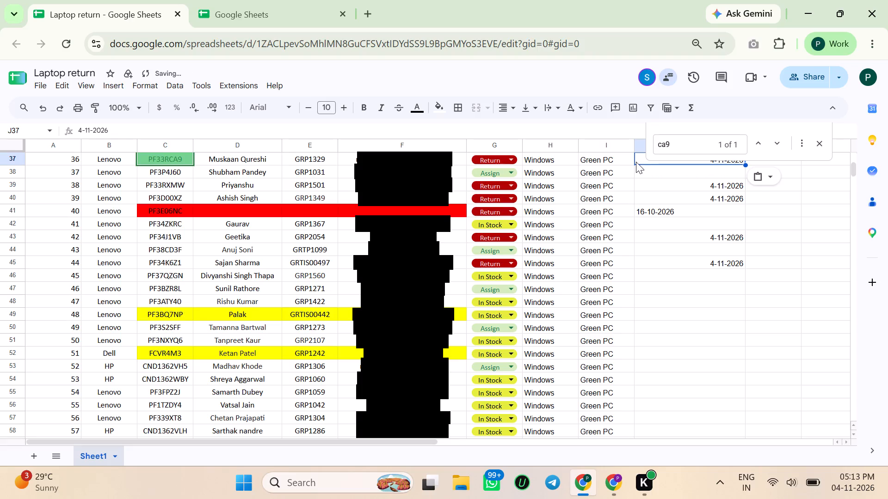
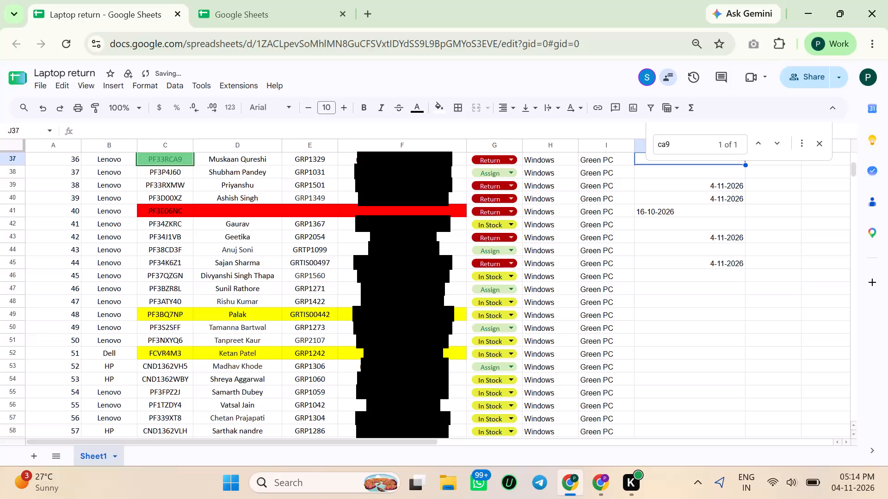
# Paste the return date 4-11-2026 into column J of row 37, the same date as in row 39.
pyautogui.click(712, 182)
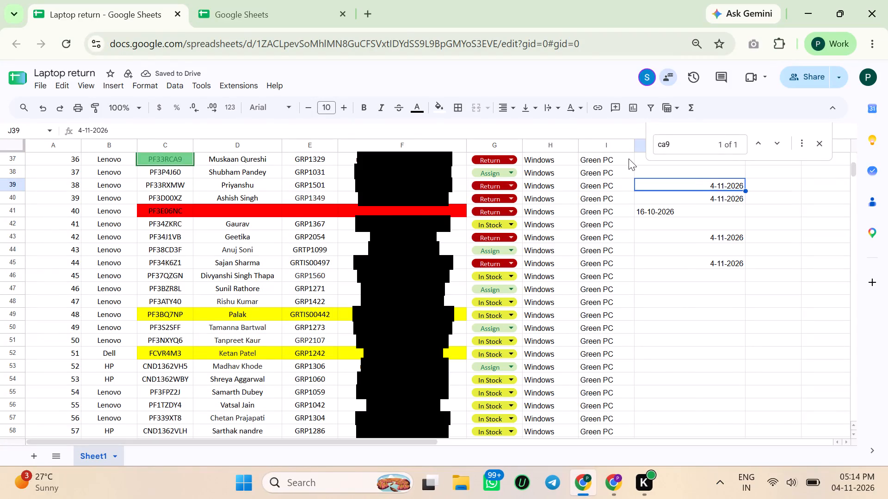
pyautogui.click(638, 158)
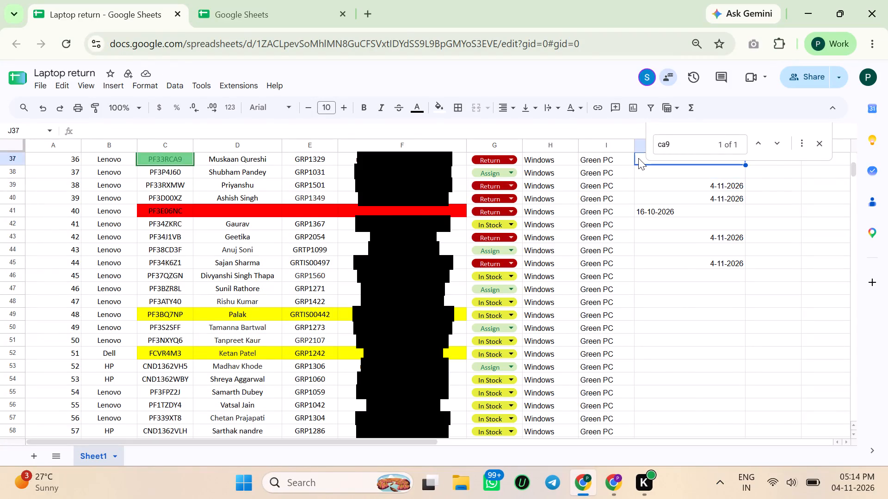
pyautogui.hotkey('ctrl', 'v')
# Search the sheet for the serial number fragments 0fa, 0fe and ofe.
pyautogui.click(696, 146)
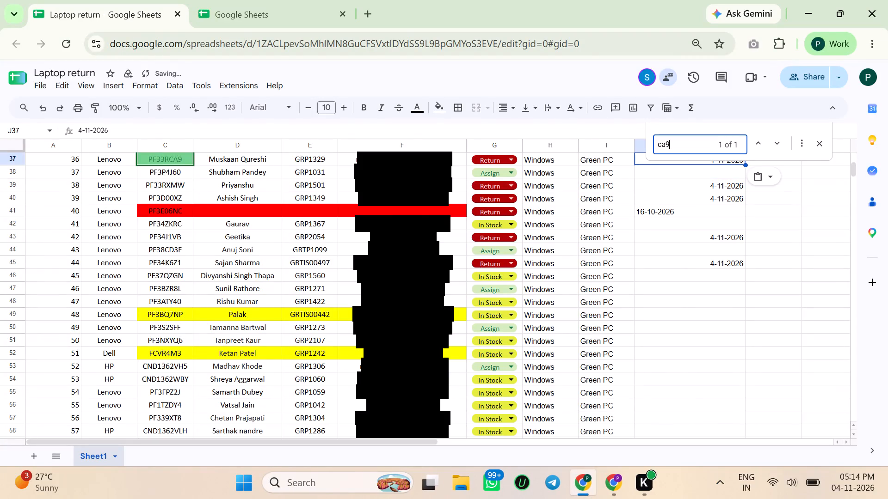
pyautogui.press('BackSpace')
pyautogui.press('BackSpace')
pyautogui.press('BackSpace')
pyautogui.write('0fa')
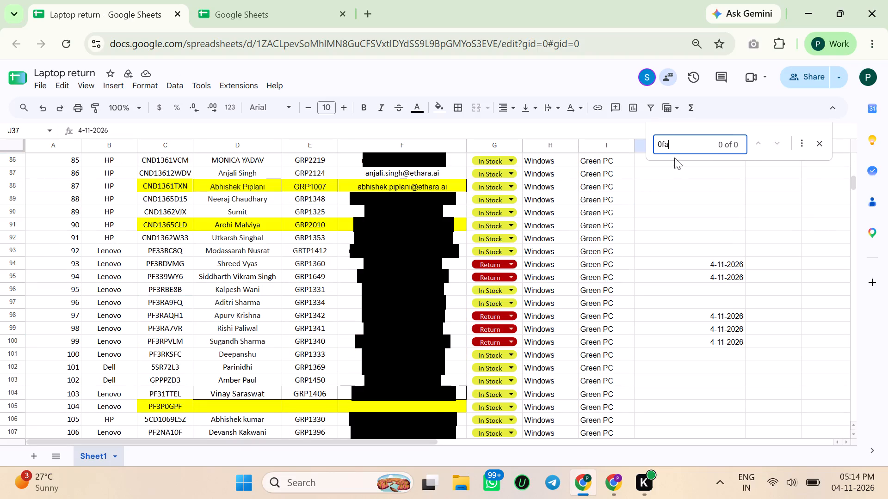
pyautogui.click(686, 146)
pyautogui.press('BackSpace')
pyautogui.press('BackSpace')
pyautogui.press('BackSpace')
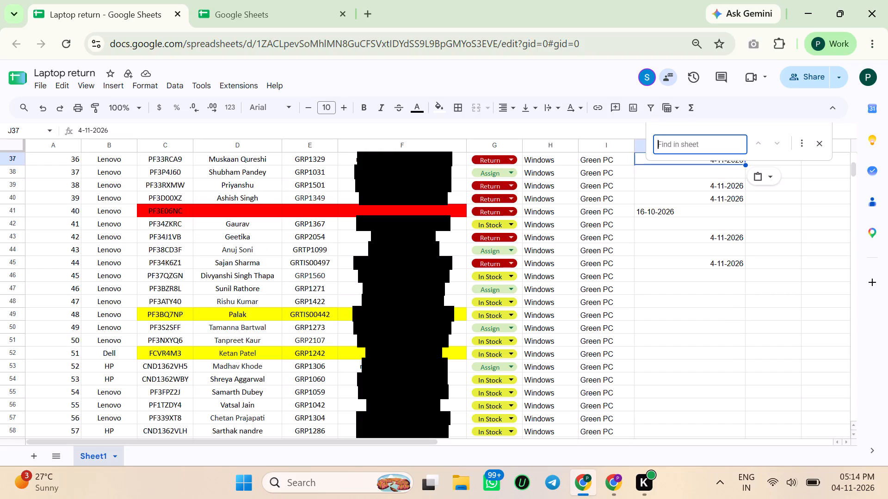
pyautogui.press('0')
pyautogui.write('fe')
pyautogui.press('BackSpace')
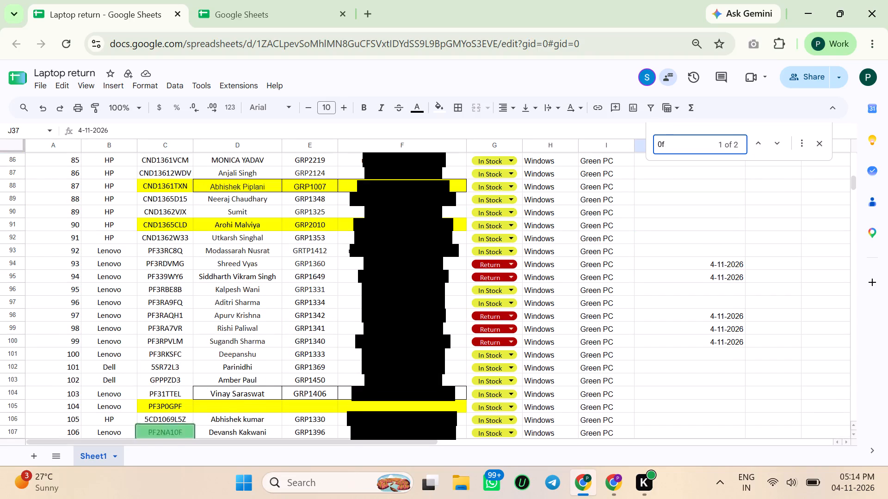
pyautogui.press('BackSpace')
pyautogui.press('BackSpace')
pyautogui.press('o')
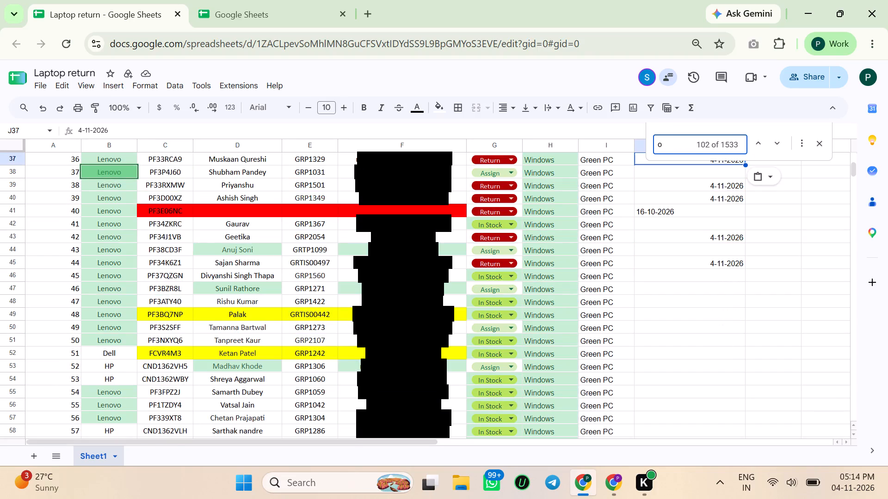
pyautogui.write('fe')
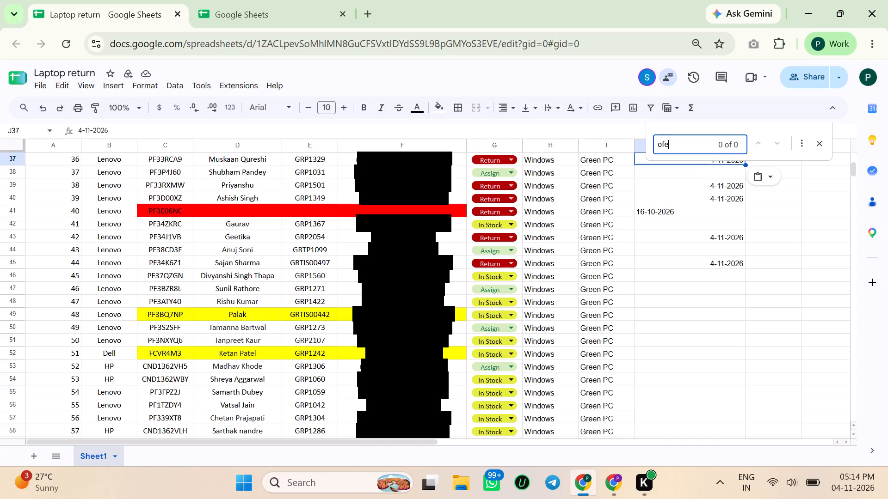
# Replace the search text and look for the serial fragments pz1 and pc1qb in the sheet.
pyautogui.press('BackSpace')
pyautogui.press('BackSpace')
pyautogui.press('BackSpace')
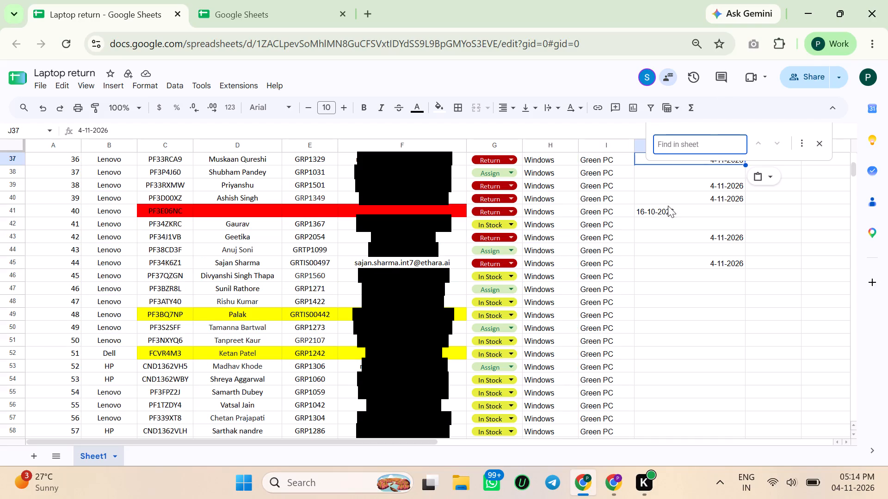
pyautogui.press('p')
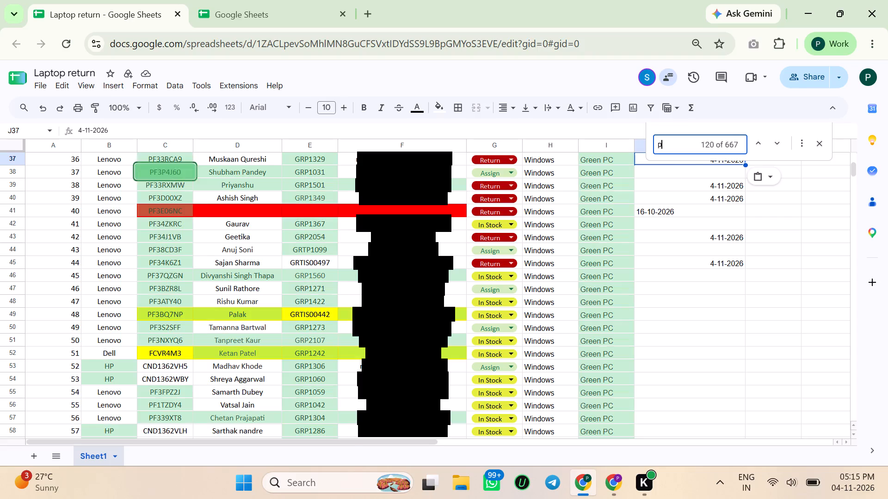
pyautogui.press('z')
pyautogui.press('1')
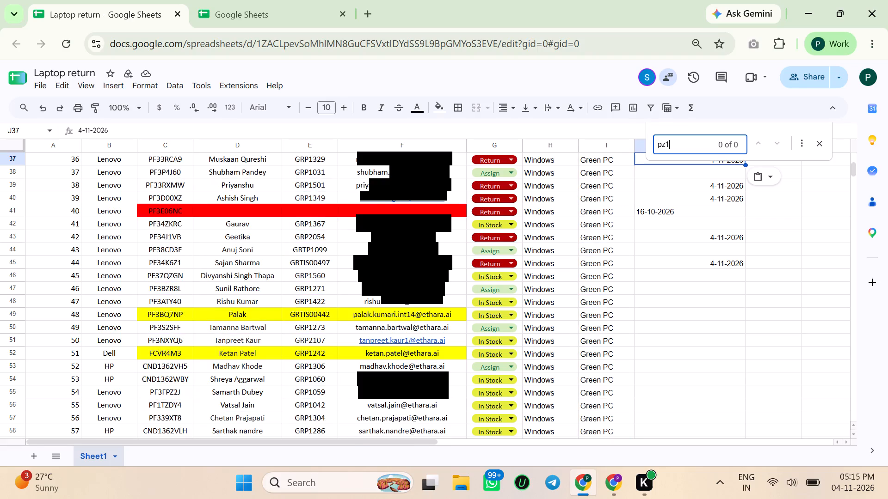
pyautogui.press('BackSpace')
pyautogui.press('BackSpace')
pyautogui.press('c')
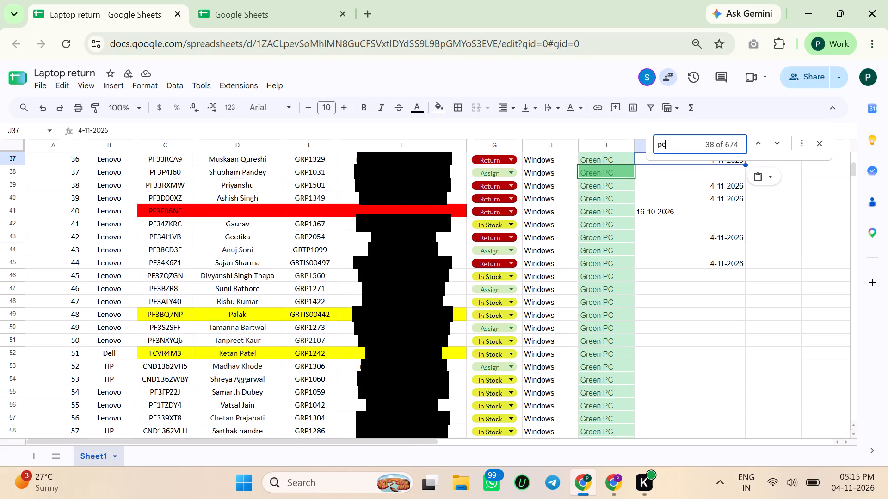
pyautogui.write('1q')
pyautogui.press('b')
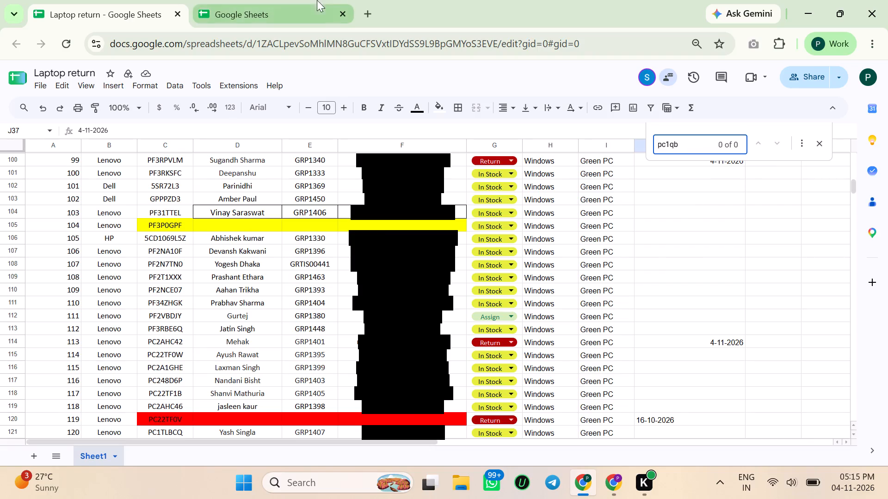
# Open the Laptop return spreadsheet in the second browser tab and look through its laptop rows down to the end of the list.
pyautogui.click(229, 5)
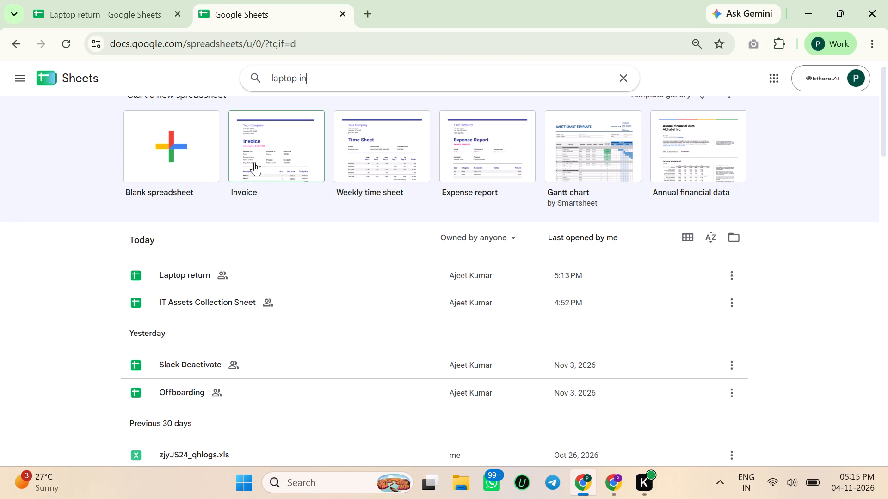
pyautogui.click(250, 270)
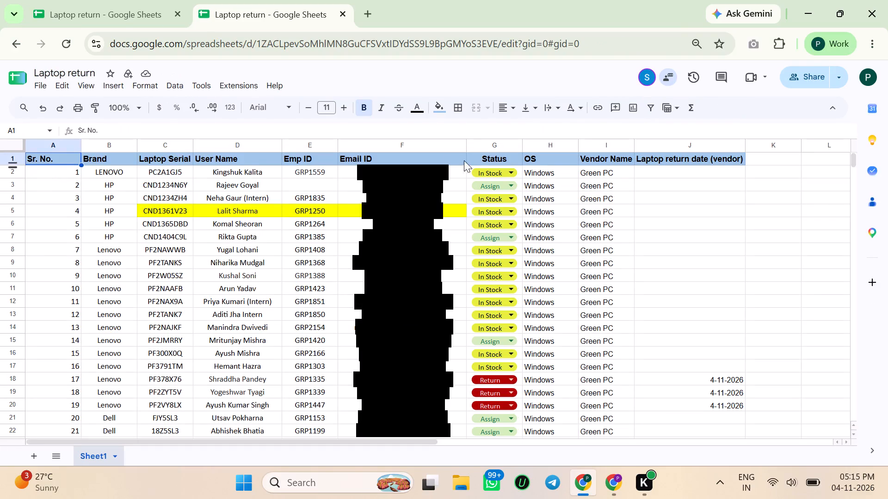
pyautogui.click(616, 159)
pyautogui.scroll(-10, 598, 263)
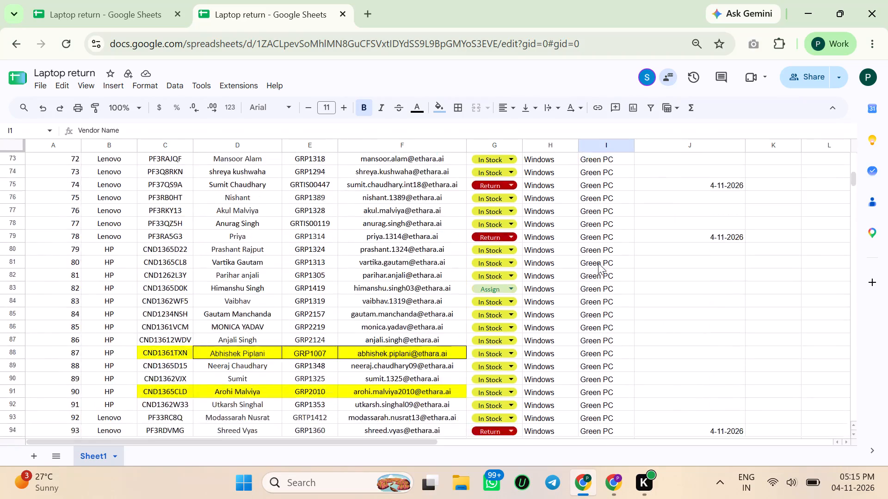
pyautogui.scroll(-11, 598, 263)
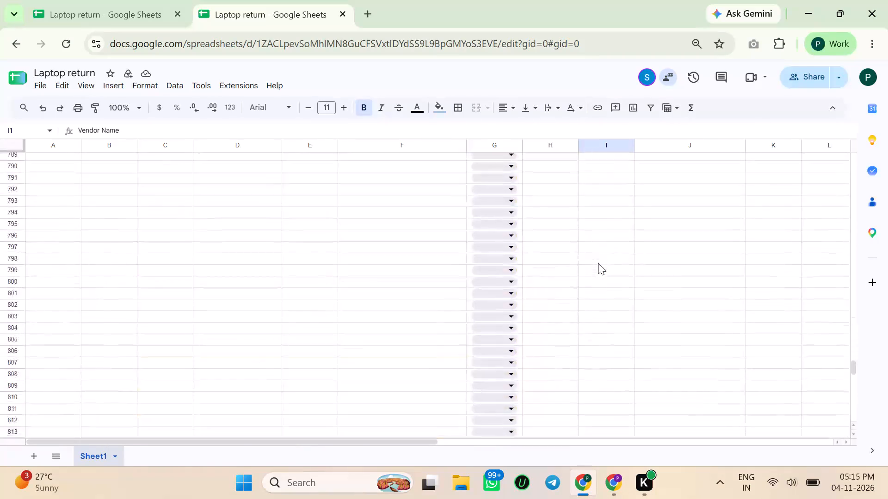
pyautogui.scroll(9, 598, 263)
pyautogui.scroll(-1, 598, 263)
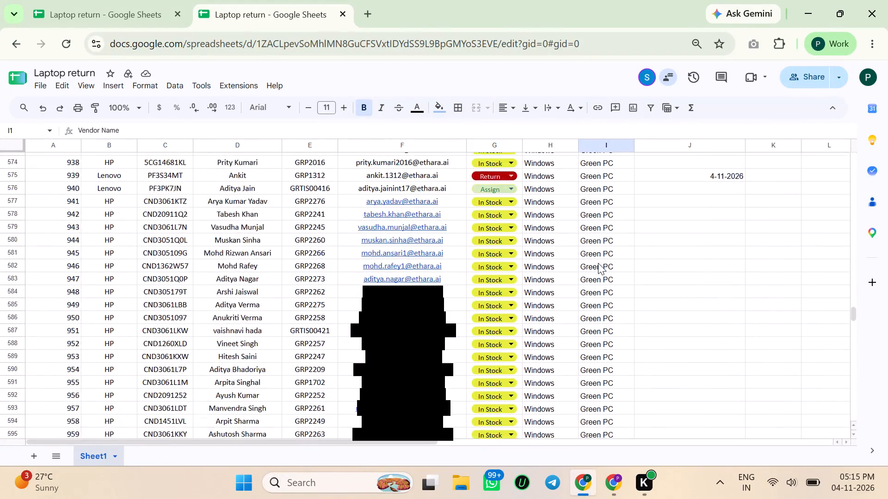
pyautogui.scroll(-1, 598, 263)
pyautogui.scroll(2, 598, 263)
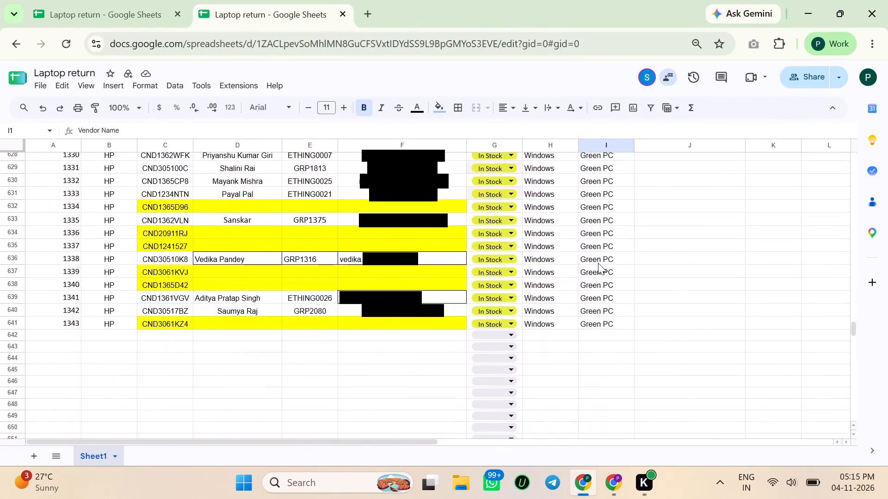
pyautogui.scroll(12, 598, 263)
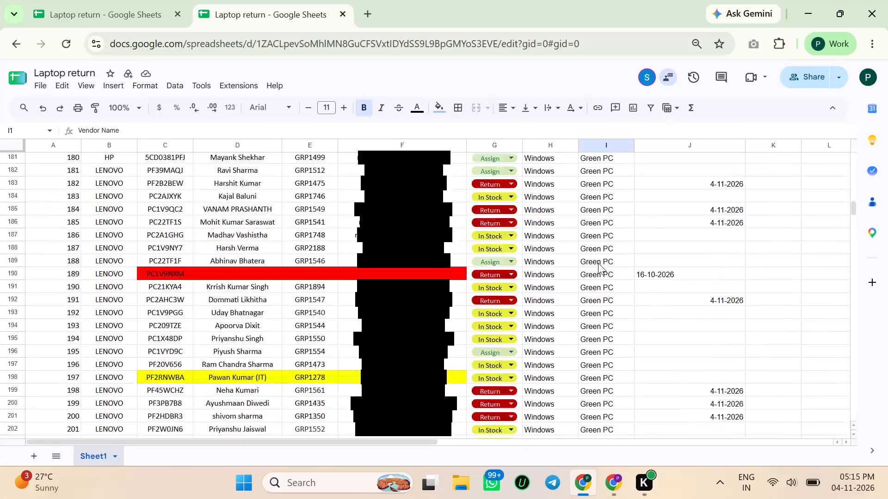
pyautogui.scroll(4, 598, 263)
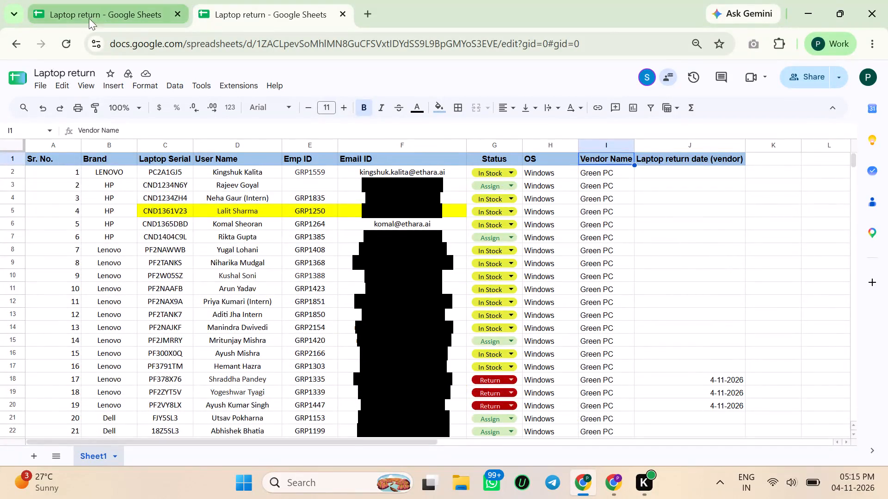
# Return to the first Laptop return tab, select the whole sheet and search again for pc1qb.
pyautogui.click(87, 13)
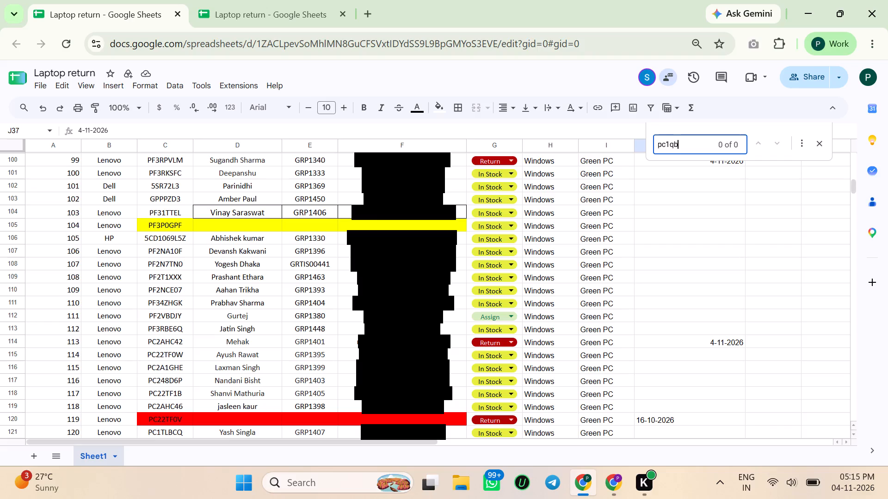
pyautogui.click(732, 274)
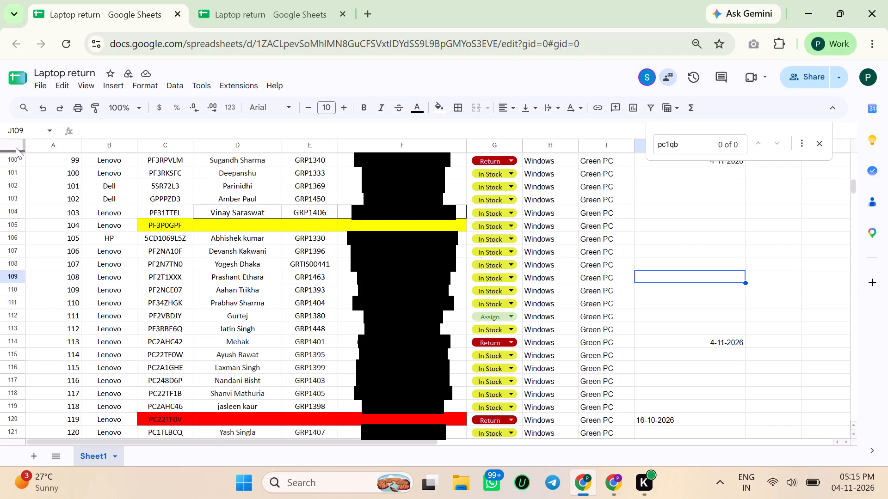
pyautogui.click(14, 146)
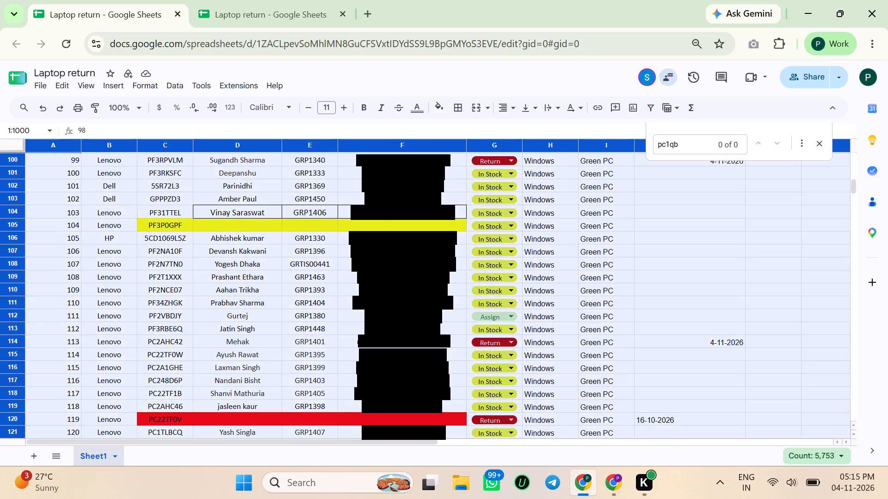
pyautogui.click(693, 144)
pyautogui.press('BackSpace')
pyautogui.press('BackSpace')
pyautogui.press('BackSpace')
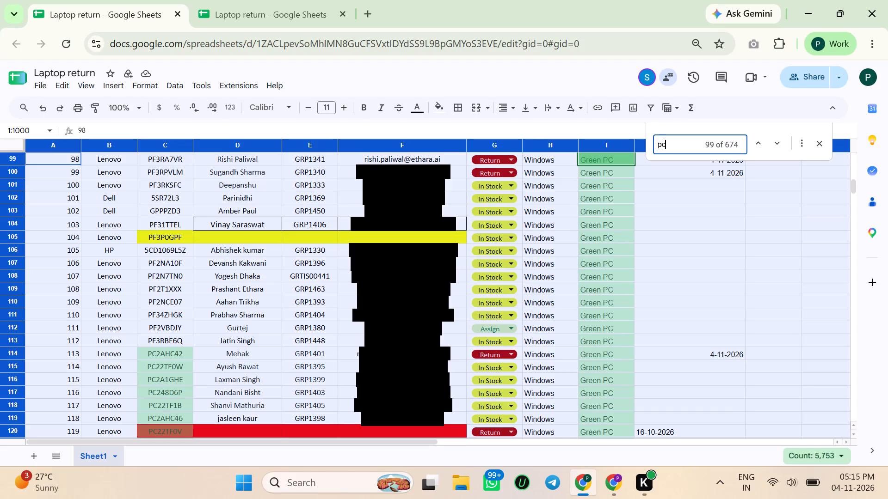
pyautogui.press('1')
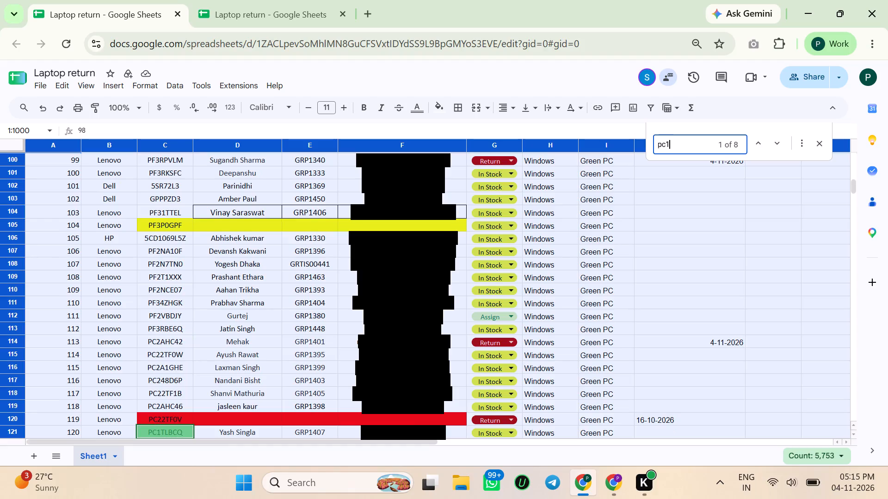
pyautogui.write('qb')
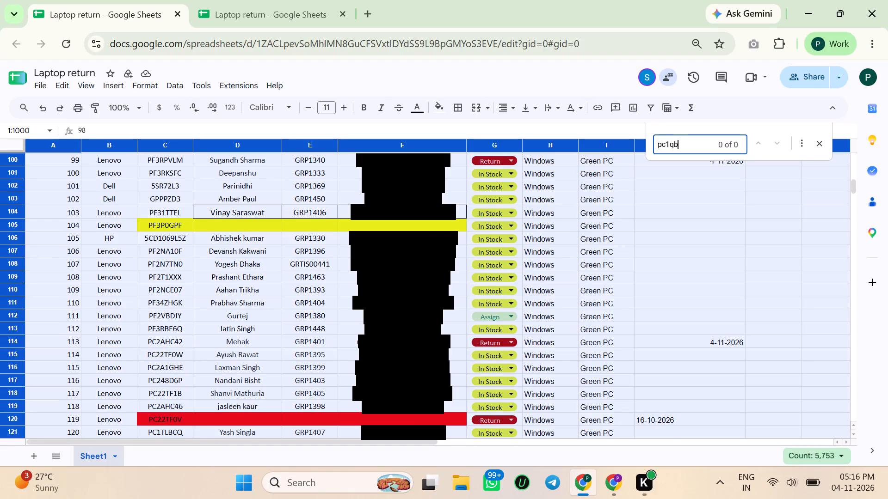
# Find the laptop whose serial number contains qxy, set its status to Return with date 4-11-2026, and save.
pyautogui.press('BackSpace')
pyautogui.press('BackSpace')
pyautogui.press('BackSpace')
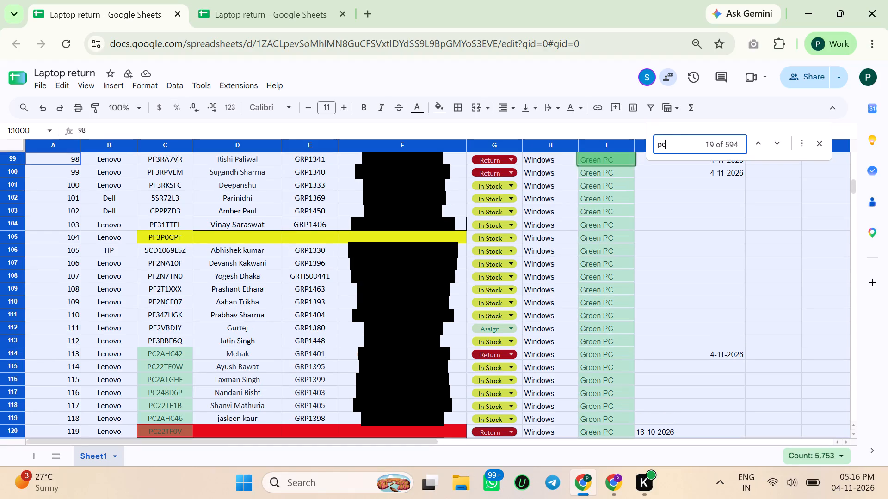
pyautogui.press('BackSpace')
pyautogui.press('BackSpace')
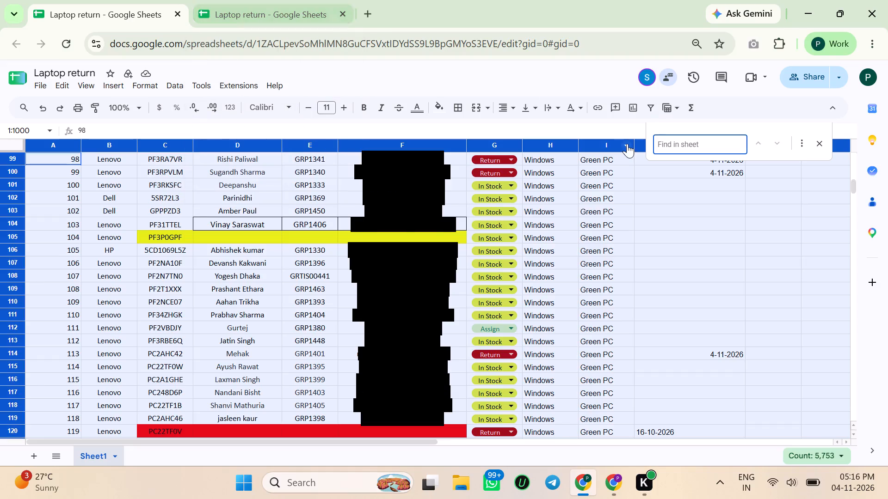
pyautogui.click(658, 255)
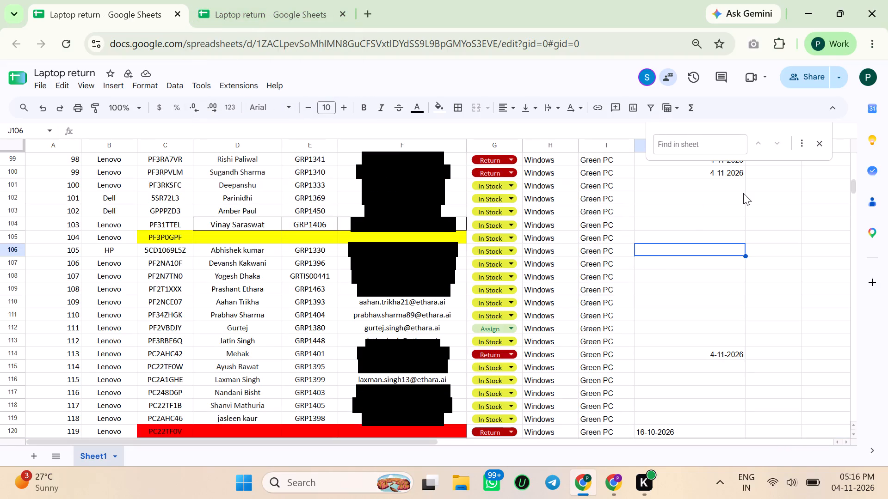
pyautogui.click(680, 145)
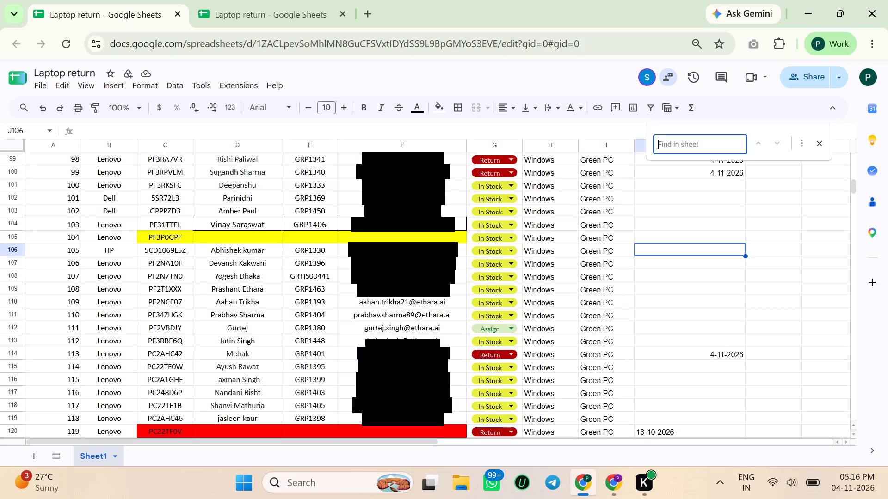
pyautogui.write('qx')
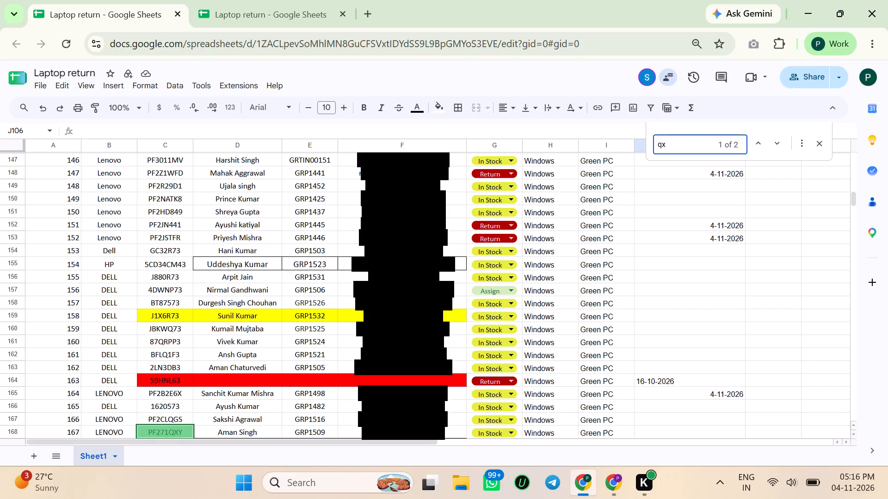
pyautogui.press('y')
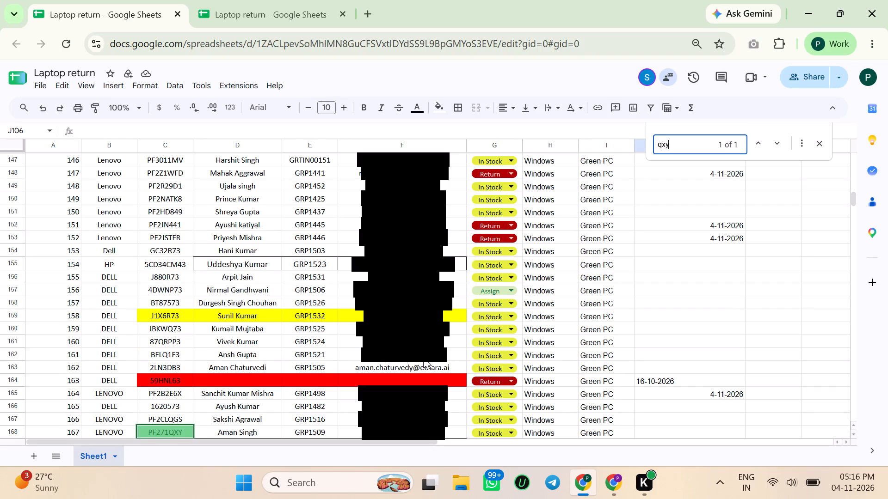
pyautogui.scroll(-1, 333, 404)
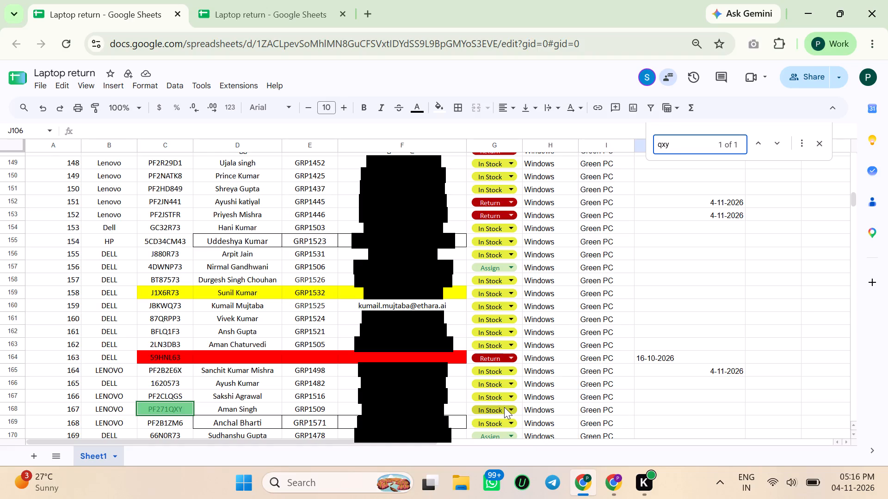
pyautogui.click(497, 410)
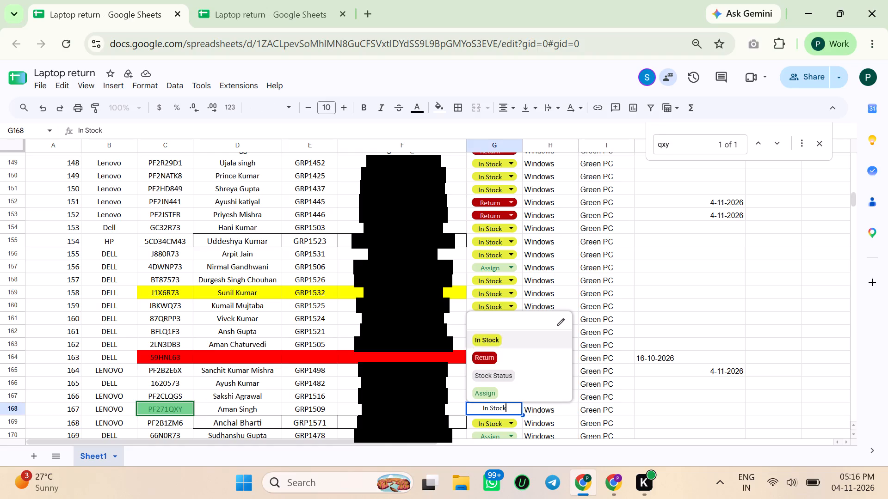
pyautogui.click(485, 354)
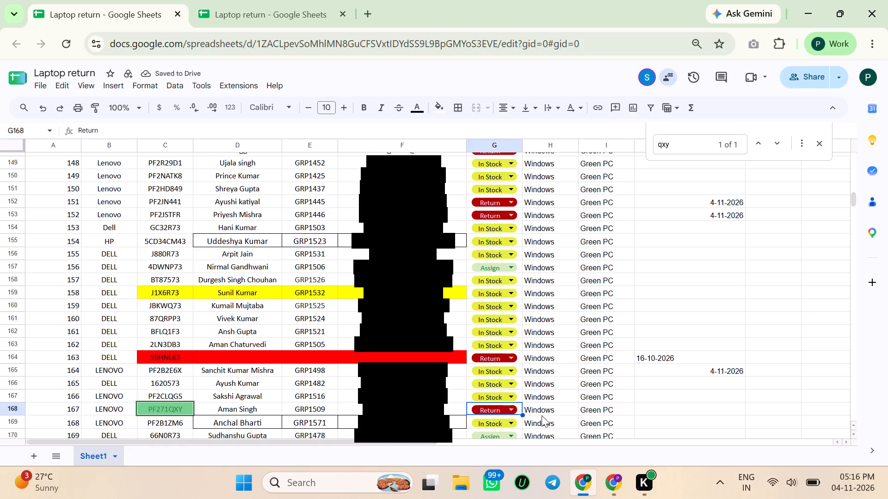
pyautogui.click(678, 408)
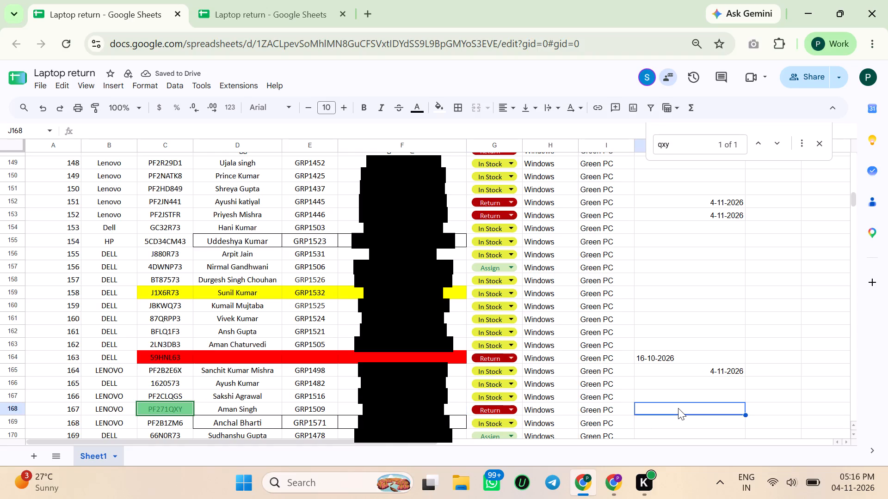
pyautogui.hotkey('ctrl', 'v')
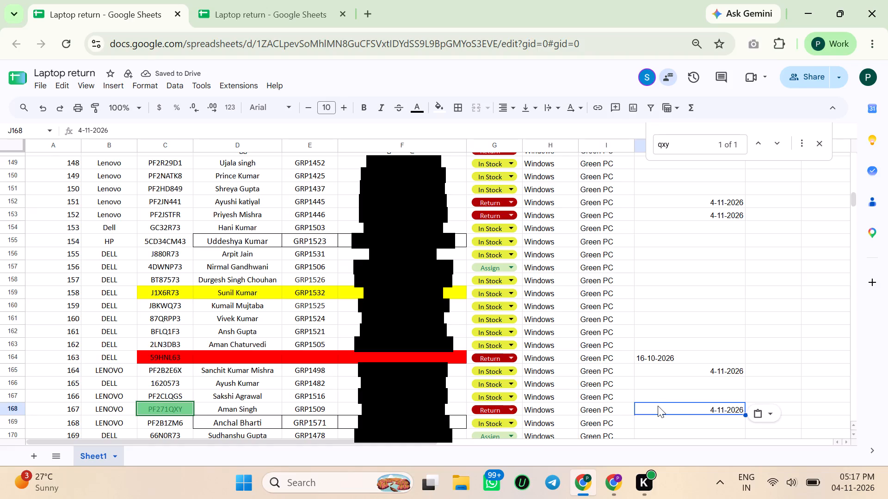
pyautogui.hotkey('ctrl', 's')
pyautogui.hotkey('ctrl', 's')
pyautogui.hotkey('ctrl', 's')
pyautogui.hotkey('ctrl', 's')
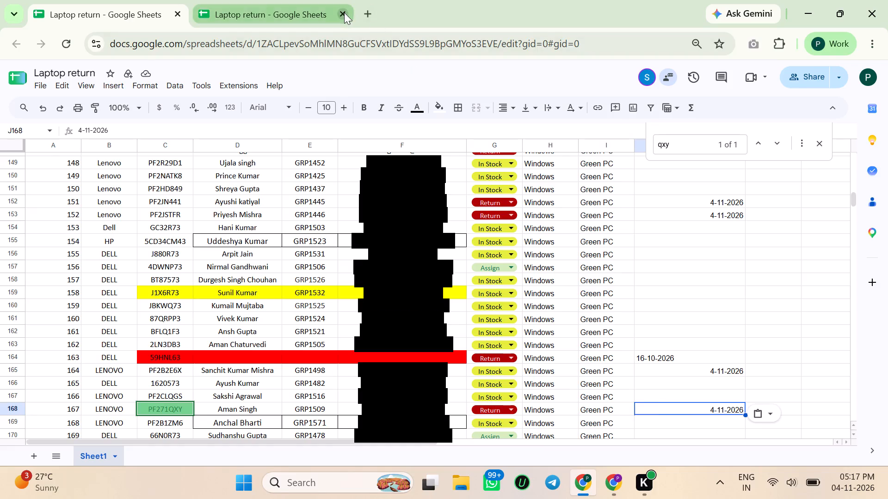
# Close the second Laptop return browser tab.
pyautogui.click(344, 12)
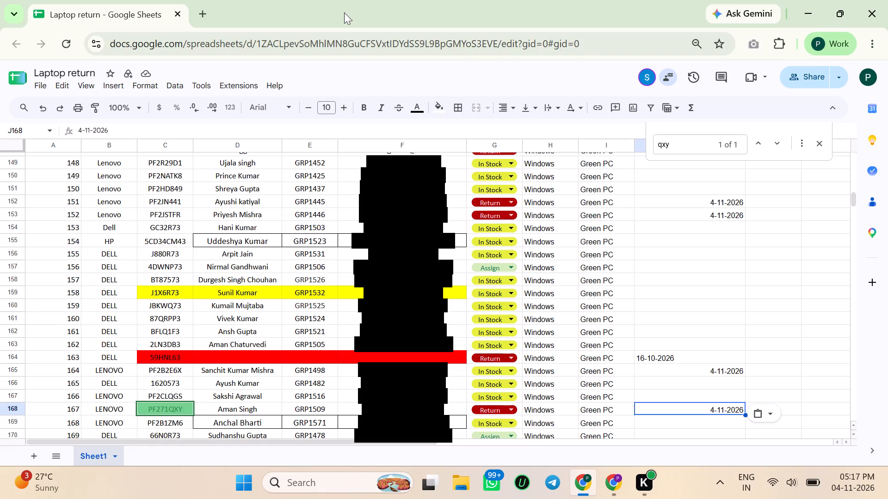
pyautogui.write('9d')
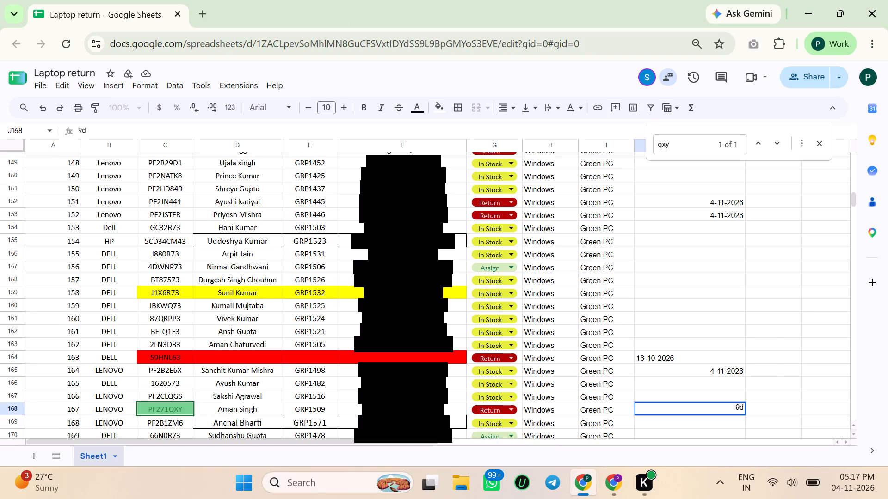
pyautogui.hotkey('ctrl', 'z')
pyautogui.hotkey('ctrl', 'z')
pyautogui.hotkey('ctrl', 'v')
# Find the laptop whose serial number contains 9d1, set its status to Return with date 4-11-2026, save, and close the search.
pyautogui.hotkey('ctrl', 'f')
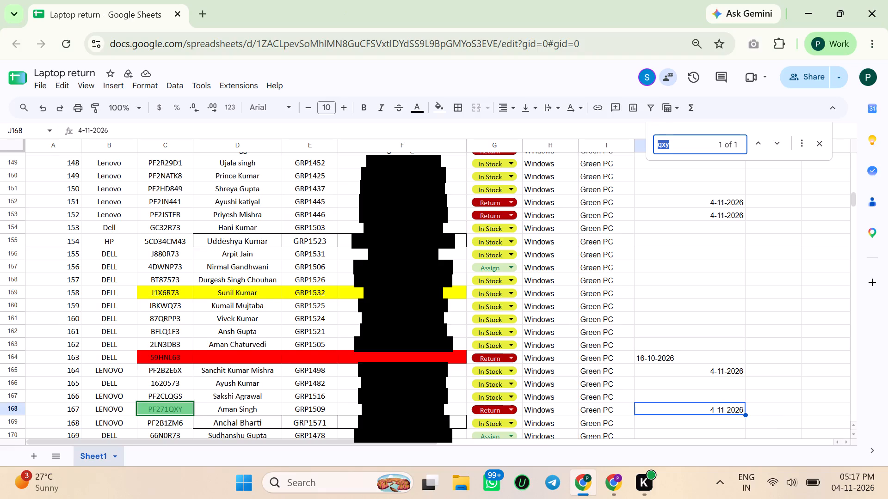
pyautogui.write('9d1')
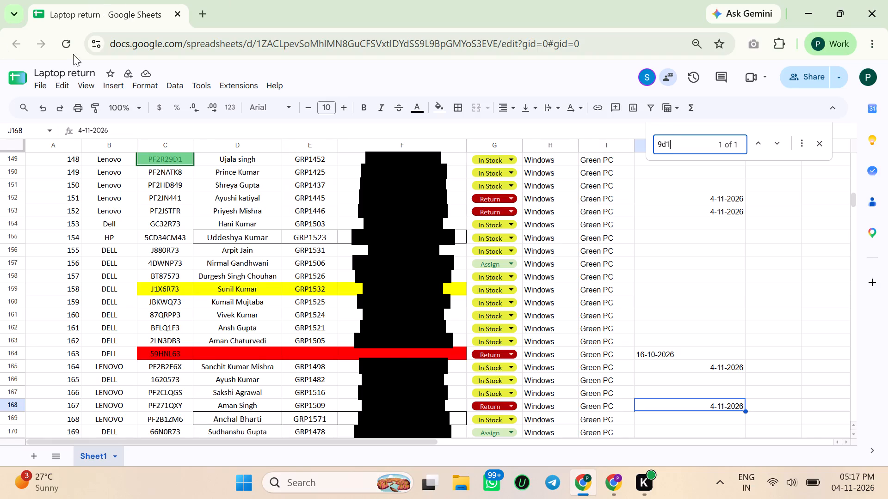
pyautogui.click(493, 158)
pyautogui.click(486, 191)
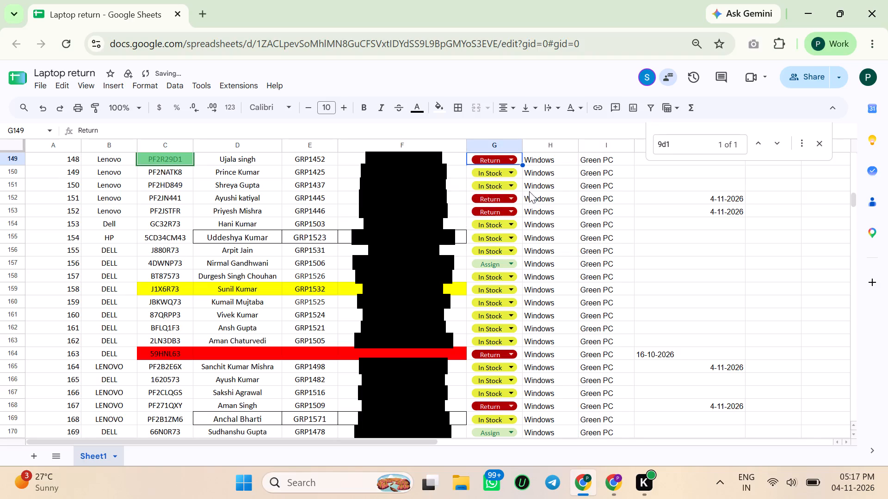
pyautogui.click(662, 163)
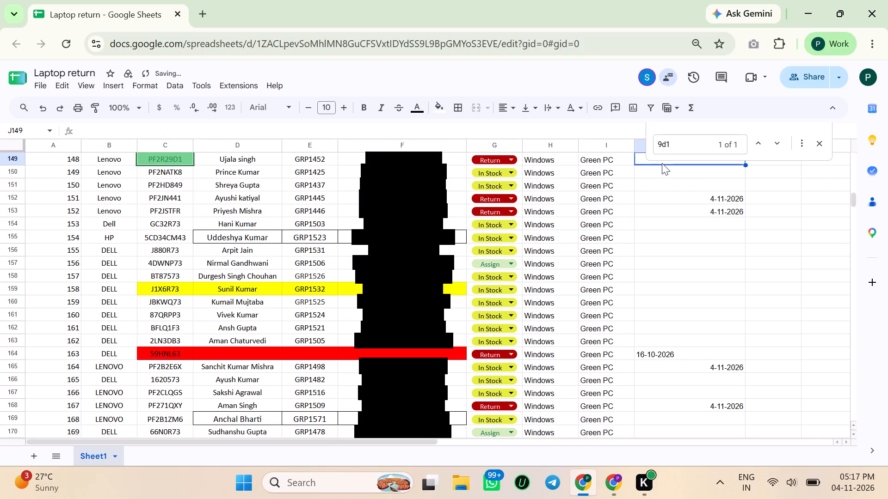
pyautogui.hotkey('ctrl', 'v')
pyautogui.hotkey('ctrl', 's')
pyautogui.hotkey('ctrl', 's')
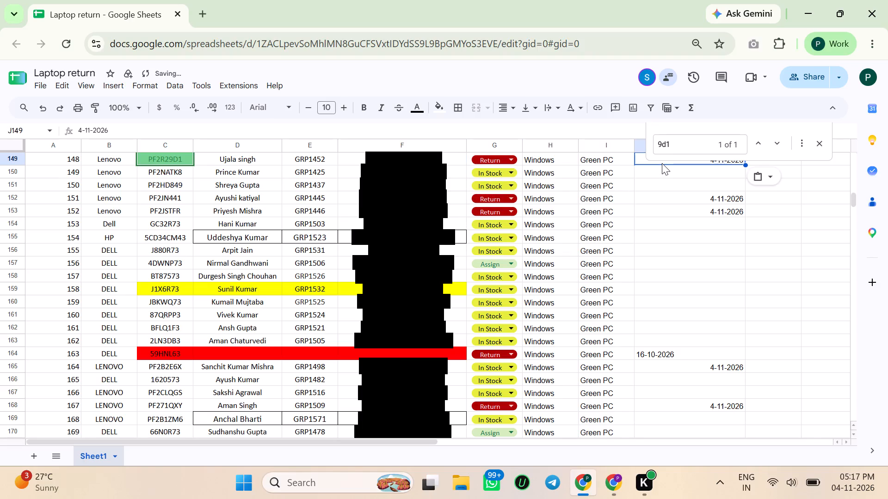
pyautogui.hotkey('ctrl', 's')
pyautogui.click(819, 146)
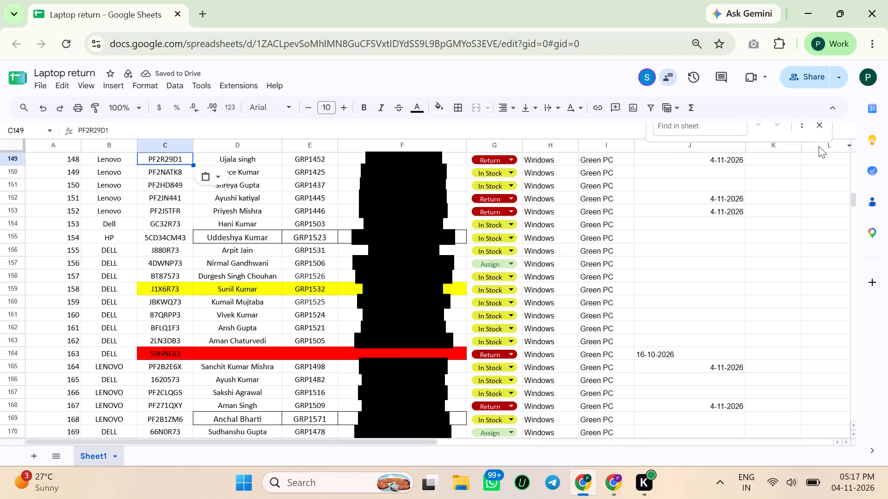
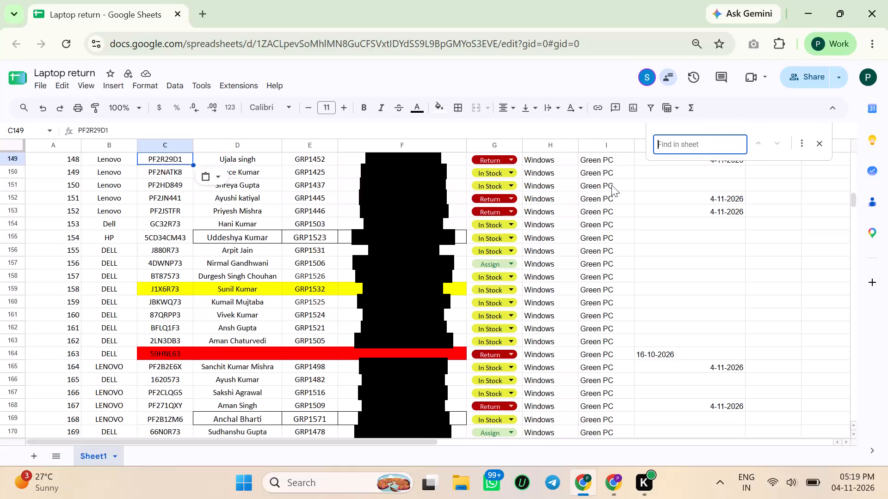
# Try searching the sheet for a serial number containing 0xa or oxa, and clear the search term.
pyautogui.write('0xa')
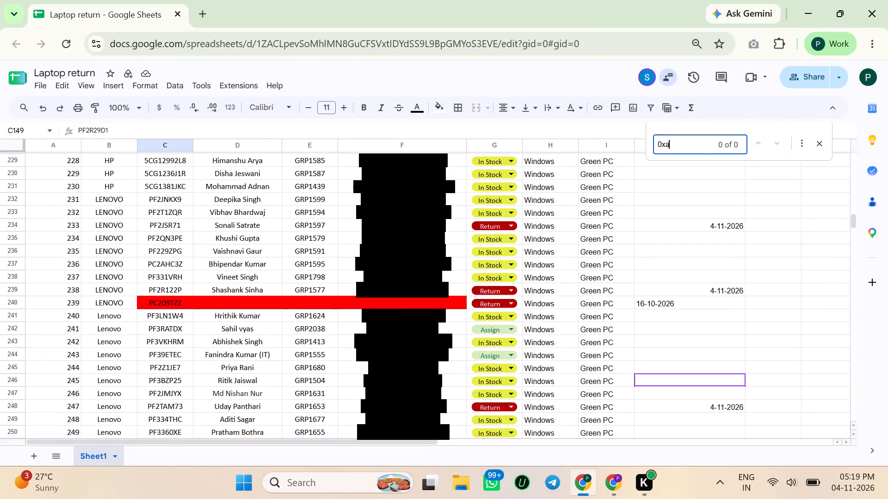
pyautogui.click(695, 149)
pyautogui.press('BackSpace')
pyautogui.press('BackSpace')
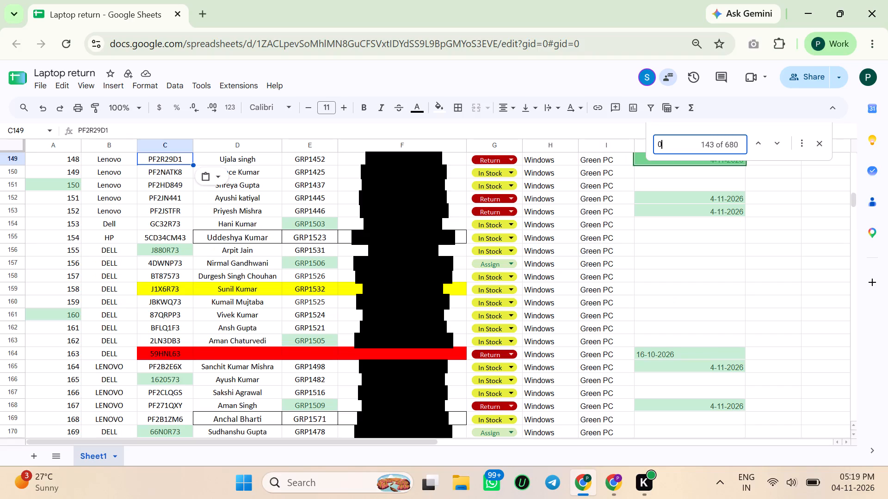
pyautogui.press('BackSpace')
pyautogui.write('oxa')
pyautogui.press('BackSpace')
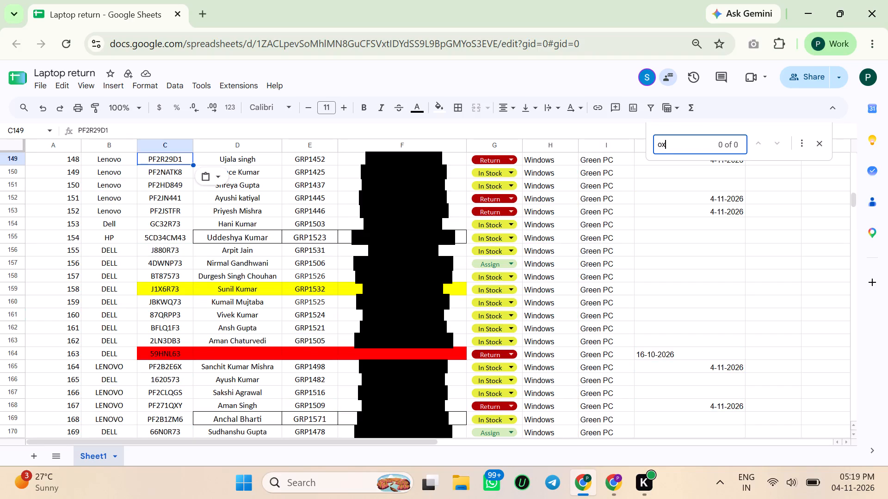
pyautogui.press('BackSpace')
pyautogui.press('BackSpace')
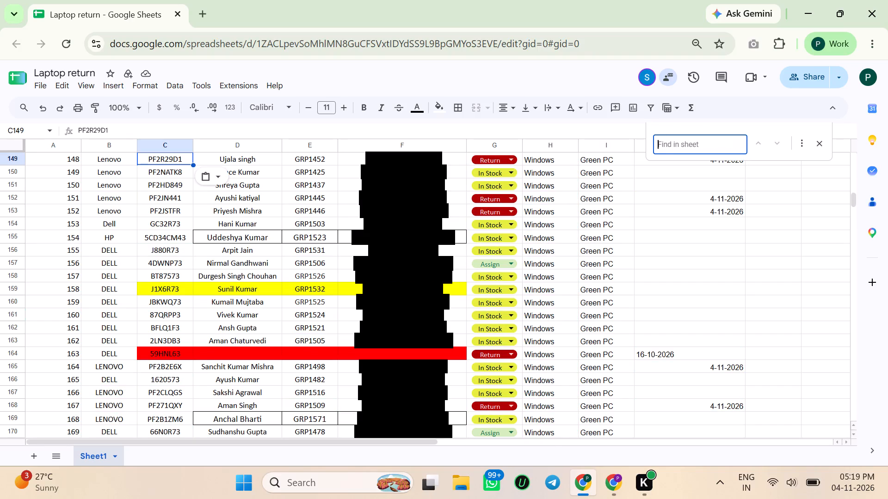
# Find the laptop whose serial number contains pf3360, enter the date 4-11-2026, set its status to Return, and save.
pyautogui.press('p')
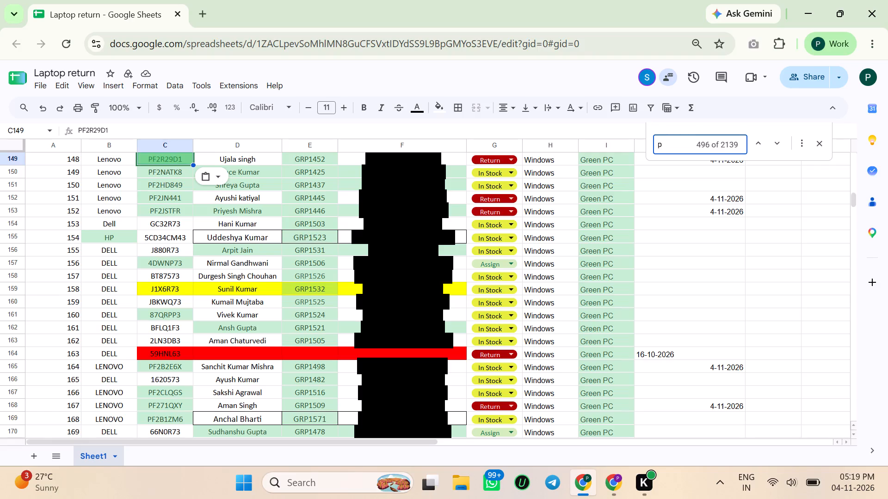
pyautogui.press('f')
pyautogui.write('33')
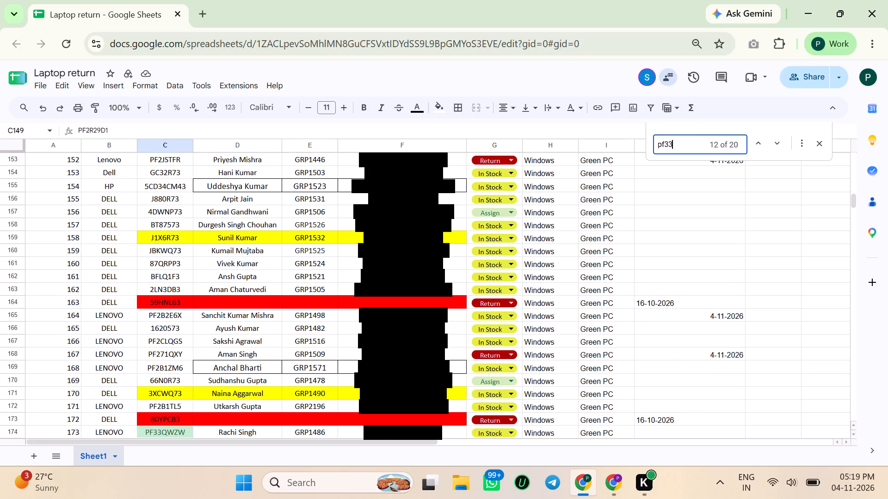
pyautogui.write('60')
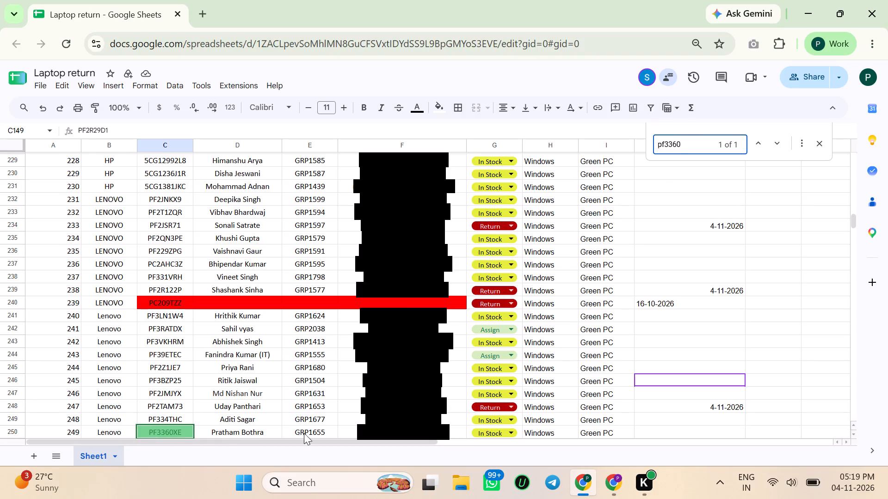
pyautogui.click(684, 431)
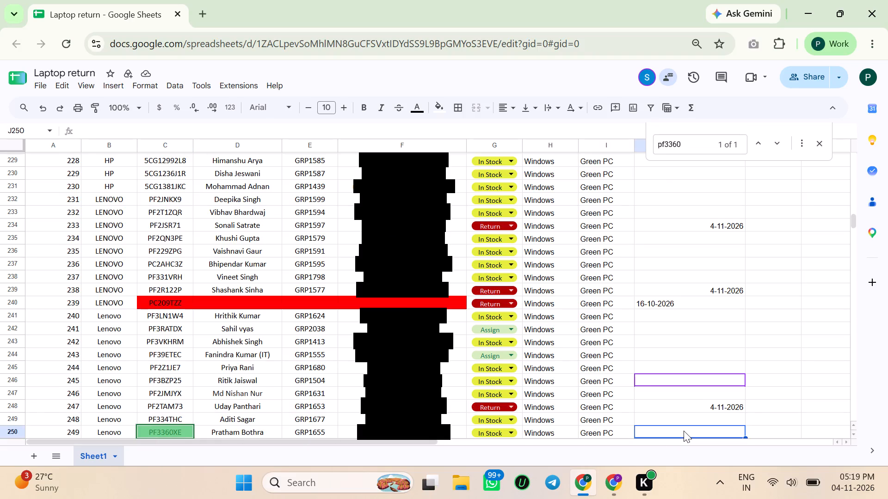
pyautogui.hotkey('ctrl', 'v')
pyautogui.click(508, 431)
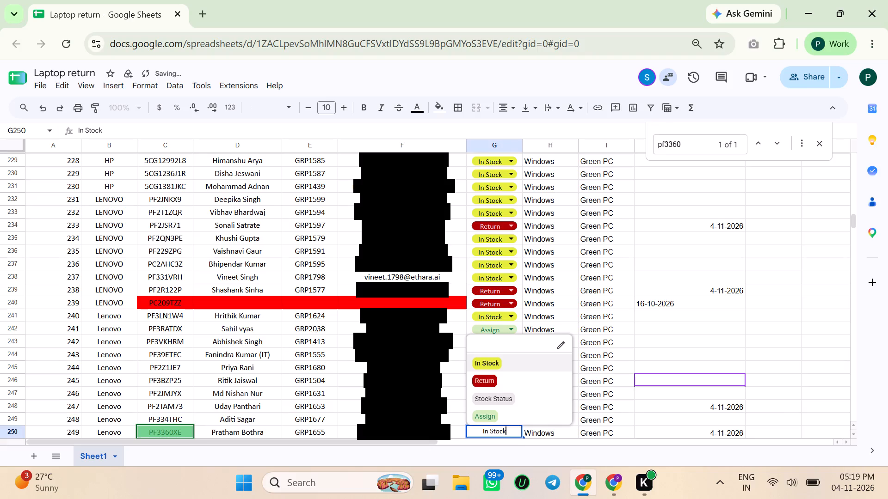
pyautogui.click(480, 378)
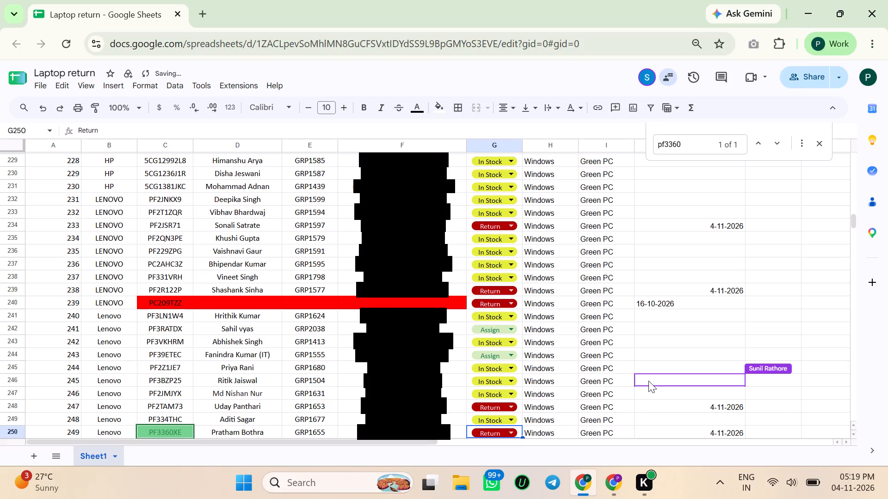
pyautogui.hotkey('ctrl', 's')
pyautogui.hotkey('ctrl', 's')
pyautogui.hotkey('ctrl', 's')
pyautogui.hotkey('ctrl', 's')
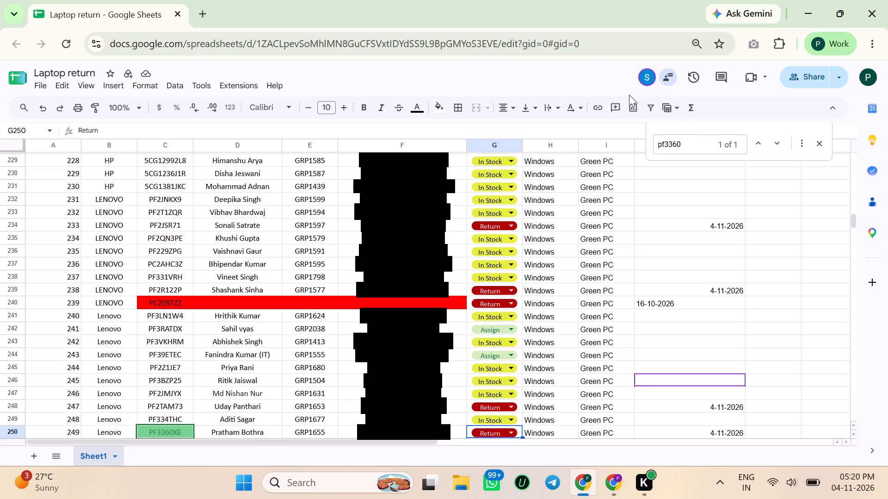
# Find the laptop whose serial number contains 3c4, set its status to Return, and enter the date 4-11-2026.
pyautogui.click(698, 142)
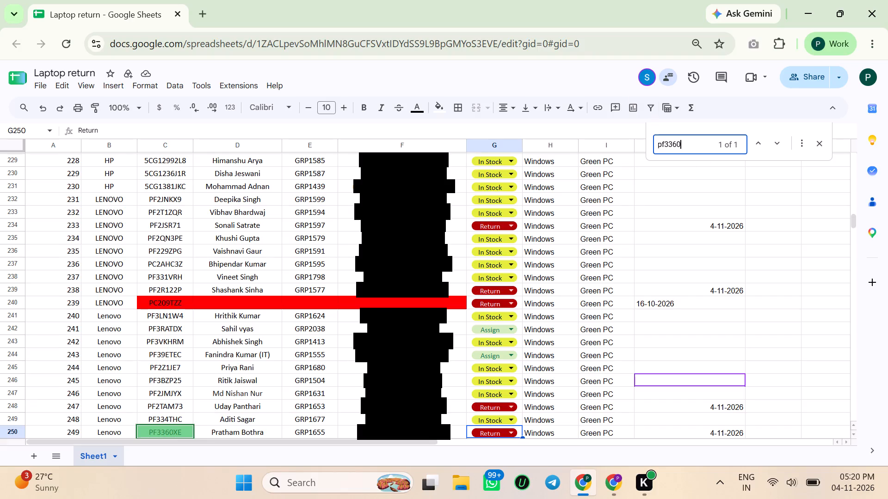
pyautogui.press('BackSpace')
pyautogui.press('BackSpace')
pyautogui.press('BackSpace')
pyautogui.press('BackSpace')
pyautogui.press('BackSpace')
pyautogui.press('BackSpace')
pyautogui.press('BackSpace')
pyautogui.press('BackSpace')
pyautogui.press('BackSpace')
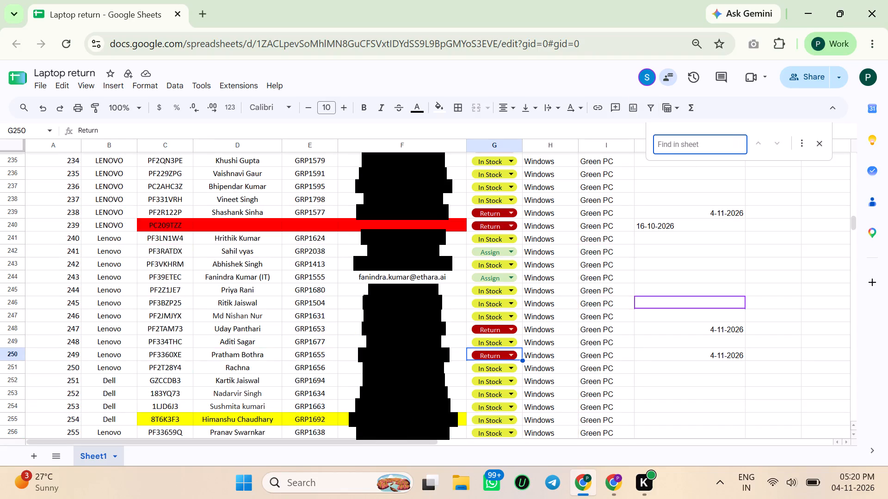
pyautogui.write('3c')
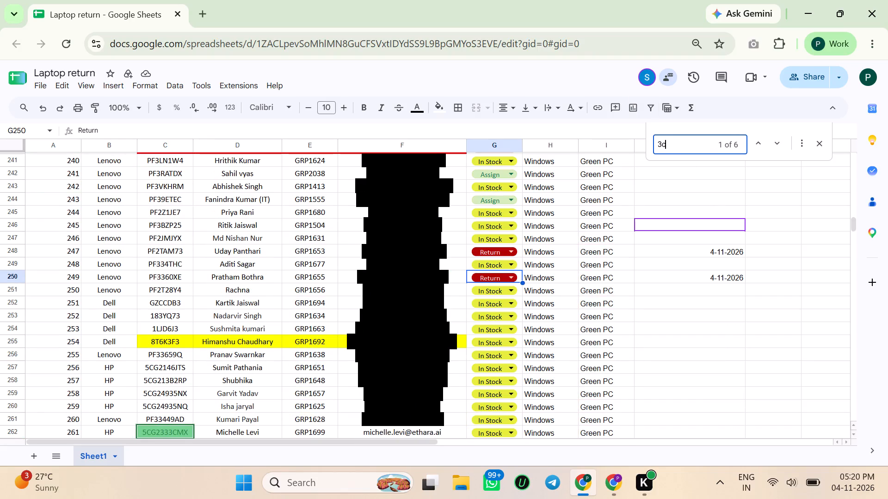
pyautogui.press('4')
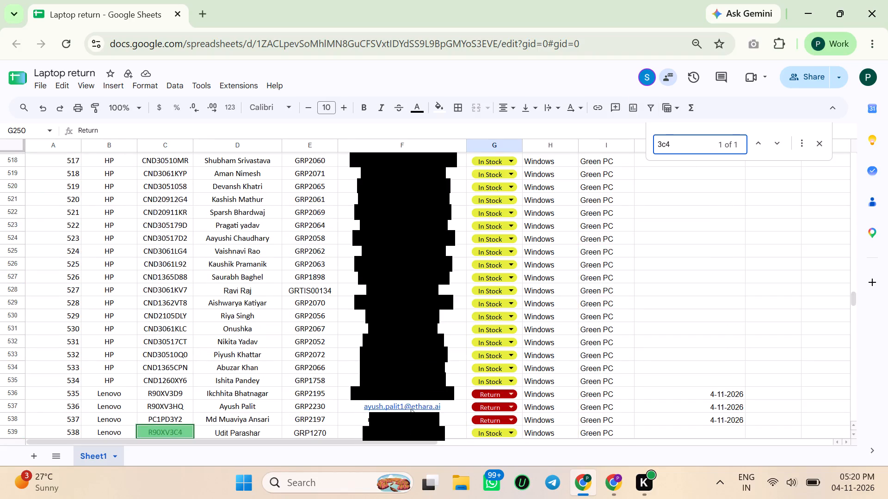
pyautogui.click(497, 432)
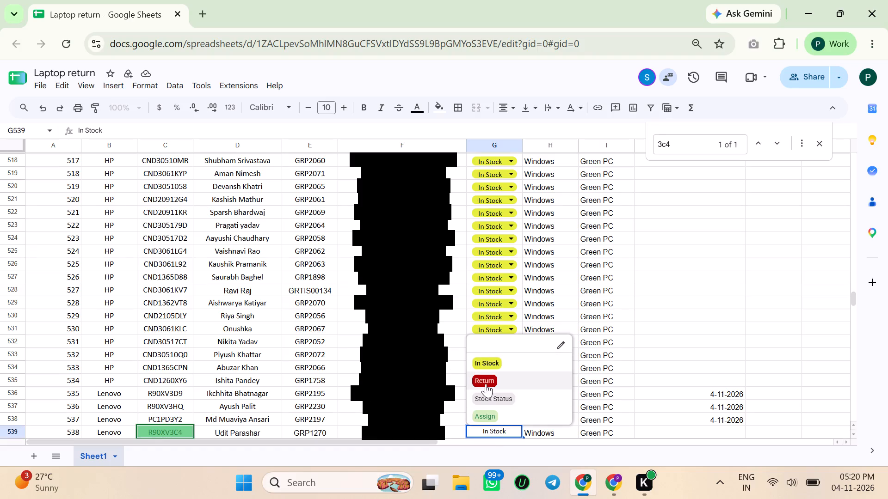
pyautogui.click(486, 381)
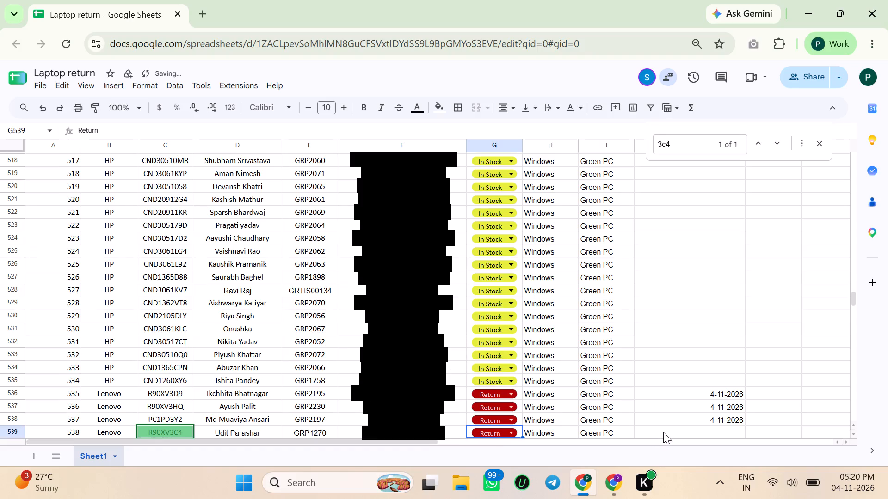
pyautogui.click(703, 431)
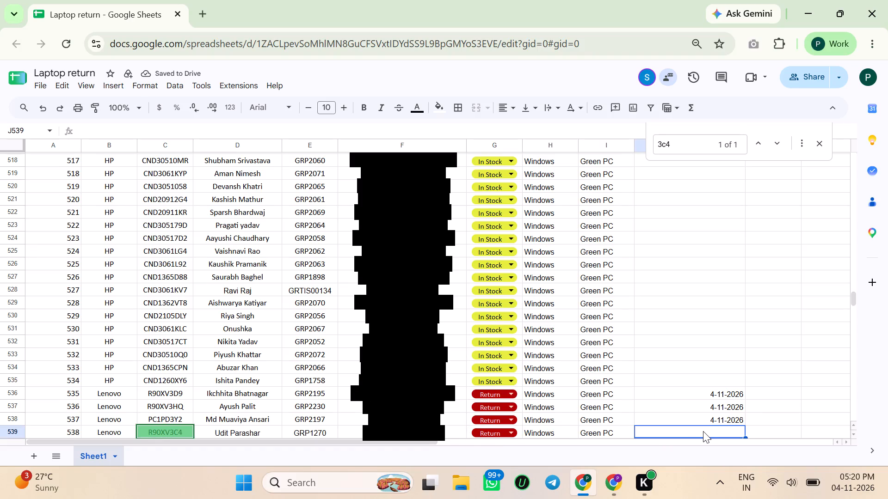
pyautogui.hotkey('ctrl', 'v')
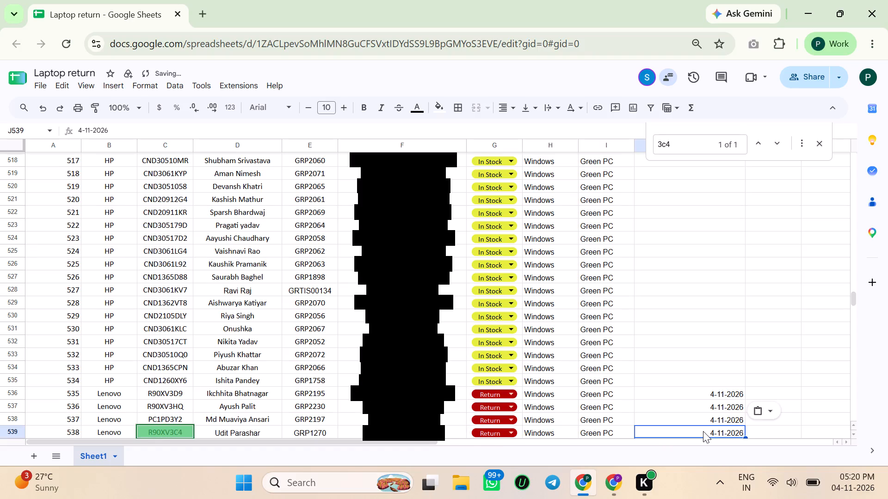
# Clear the 3c4 search term to make room for another serial number search.
pyautogui.click(723, 146)
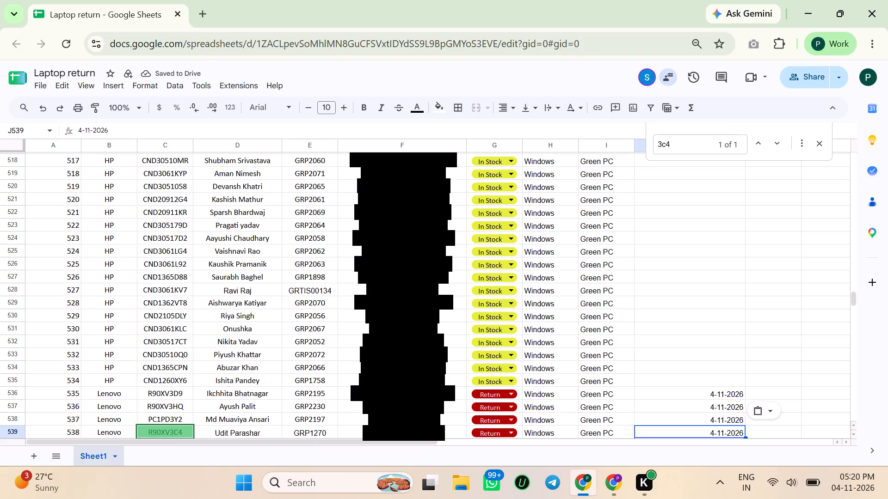
pyautogui.press('BackSpace')
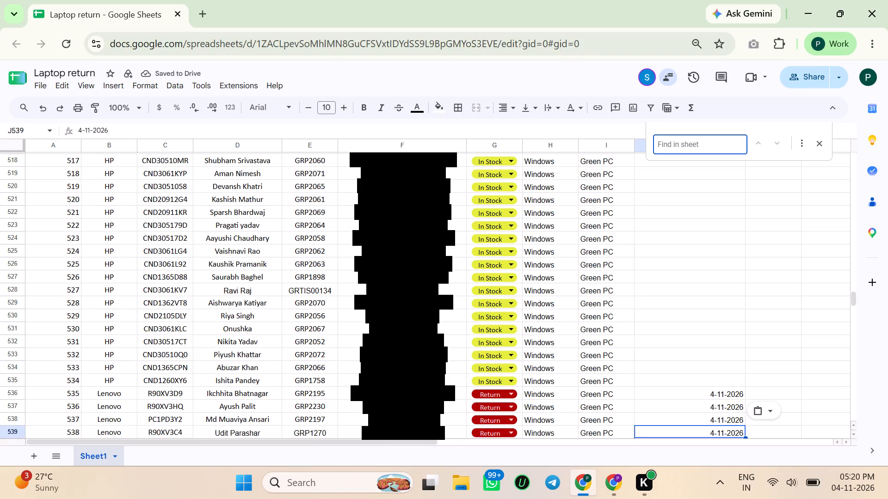
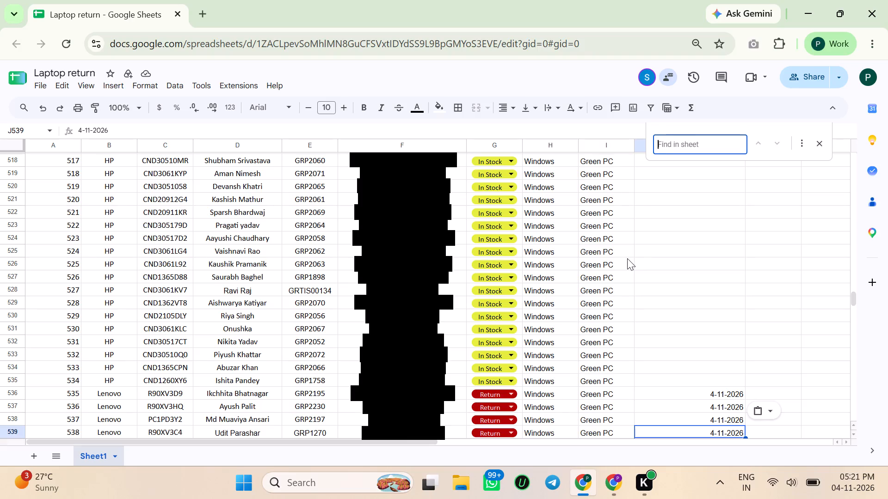
# Save the Laptop return sheet with the latest return entries.
pyautogui.hotkey('ctrl', 's')
pyautogui.hotkey('ctrl', 's')
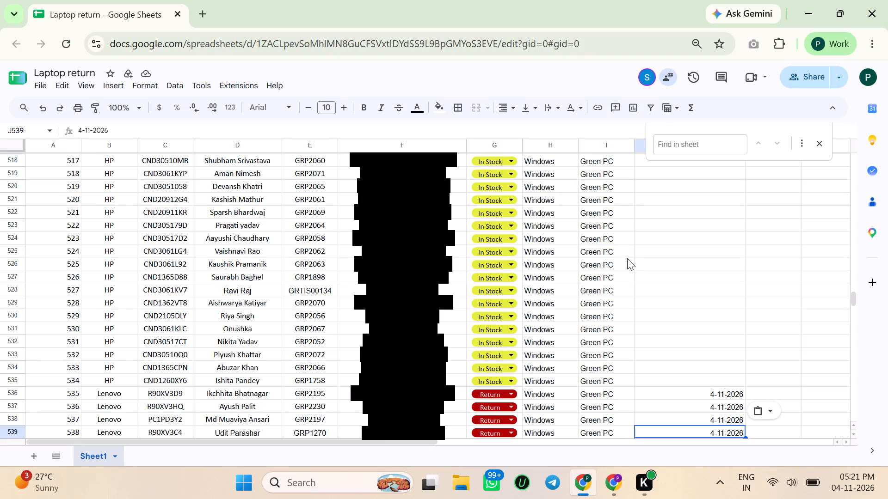
pyautogui.hotkey('ctrl', 's')
pyautogui.hotkey('ctrl', 's')
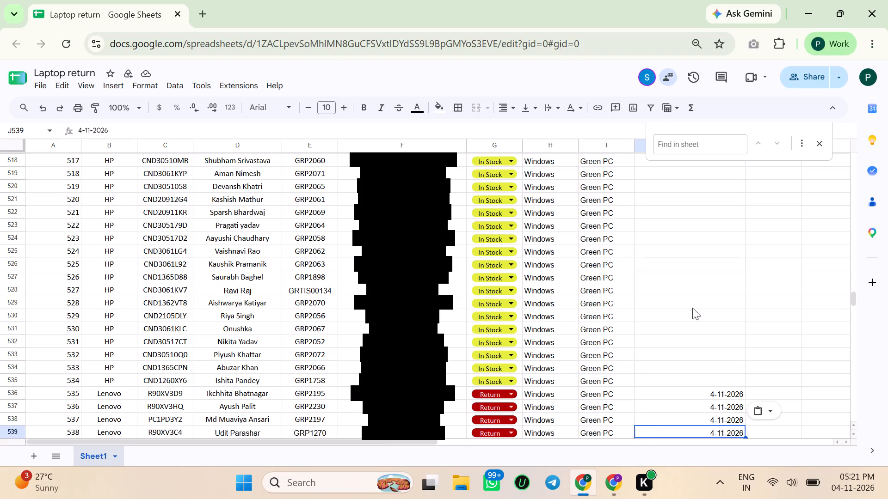
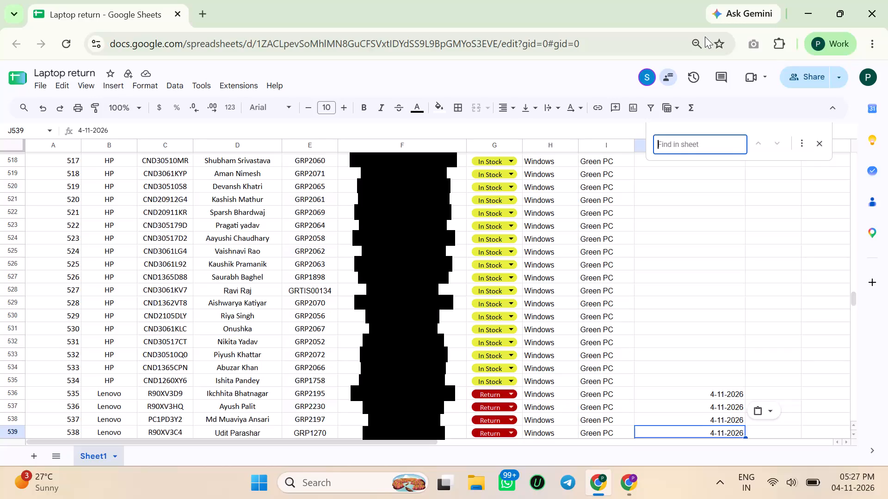
# Find the laptop whose serial number contains 1tm, record it as Return with date 4-11-2026, and save the sheet.
pyautogui.write('1tm')
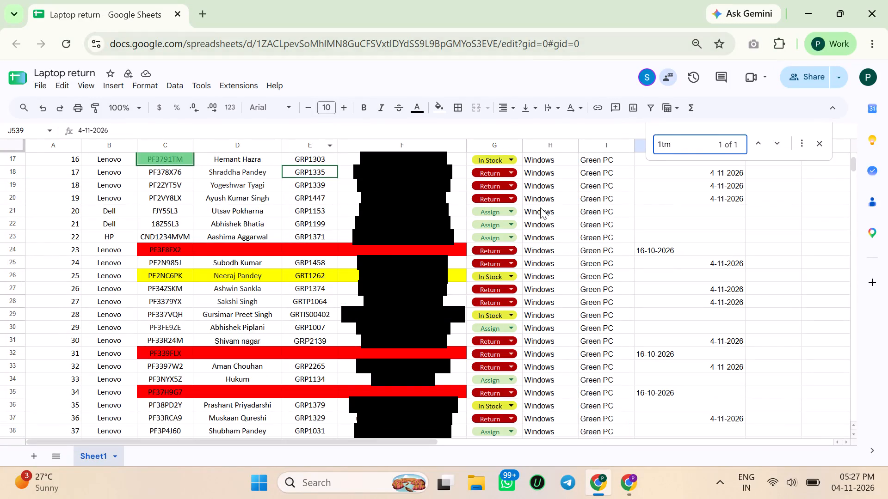
pyautogui.click(508, 160)
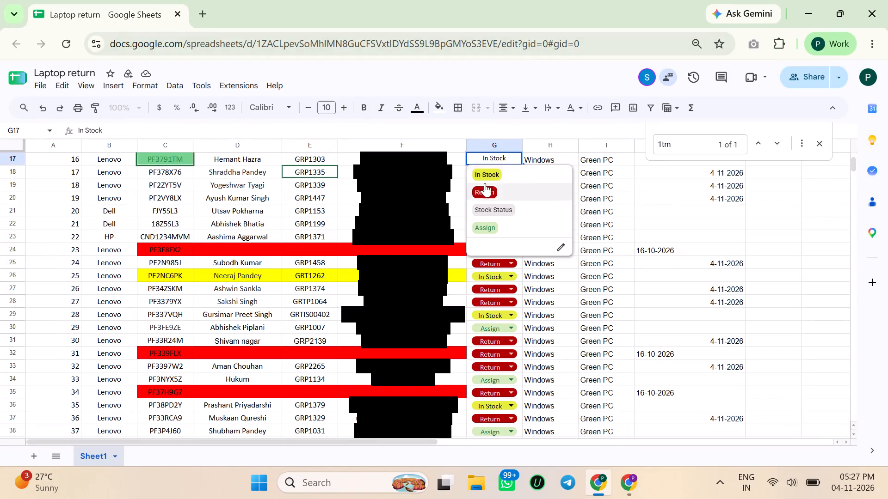
pyautogui.click(483, 189)
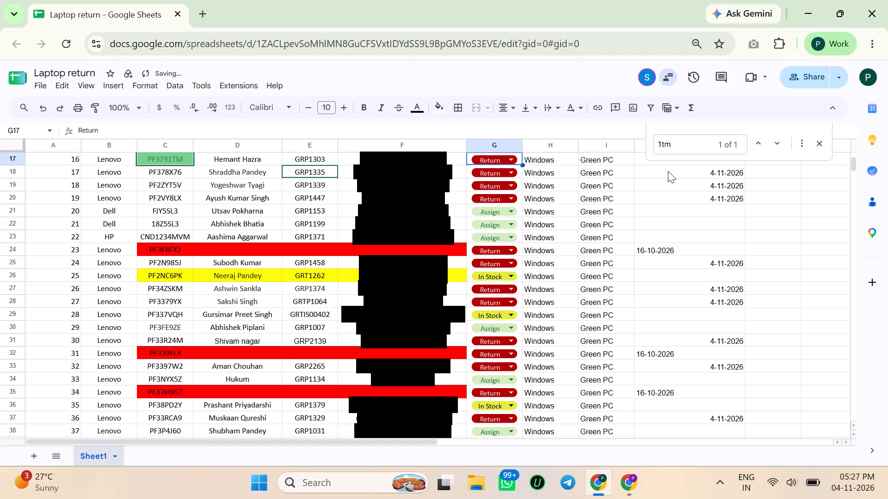
pyautogui.click(645, 161)
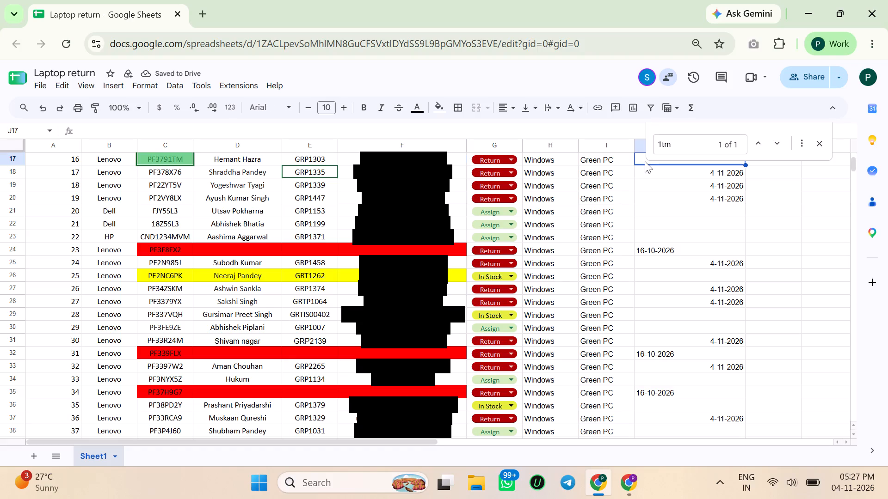
pyautogui.hotkey('ctrl', 'v')
pyautogui.hotkey('ctrl', 's')
pyautogui.hotkey('ctrl', 's')
pyautogui.hotkey('ctrl', 's')
pyautogui.hotkey('ctrl', 's')
pyautogui.hotkey('ctrl', 's')
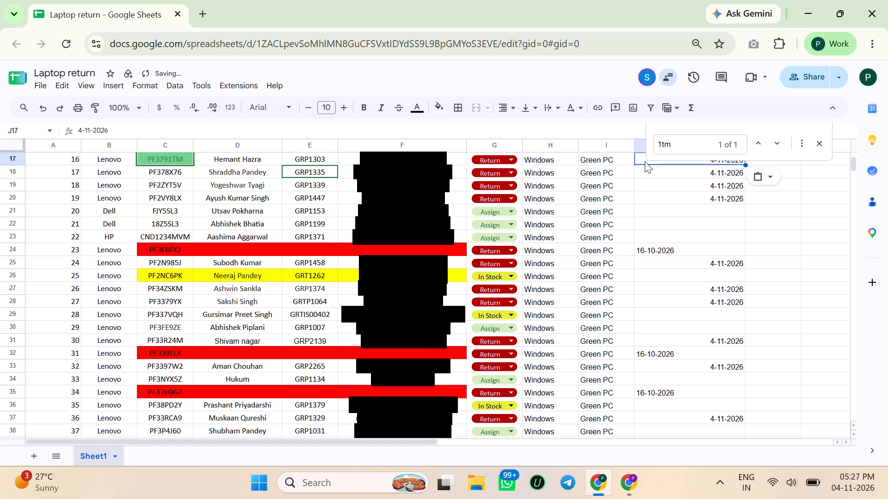
# Clear the previous serial number search term to look up another laptop.
pyautogui.click(694, 144)
pyautogui.press('BackSpace')
pyautogui.press('BackSpace')
pyautogui.press('BackSpace')
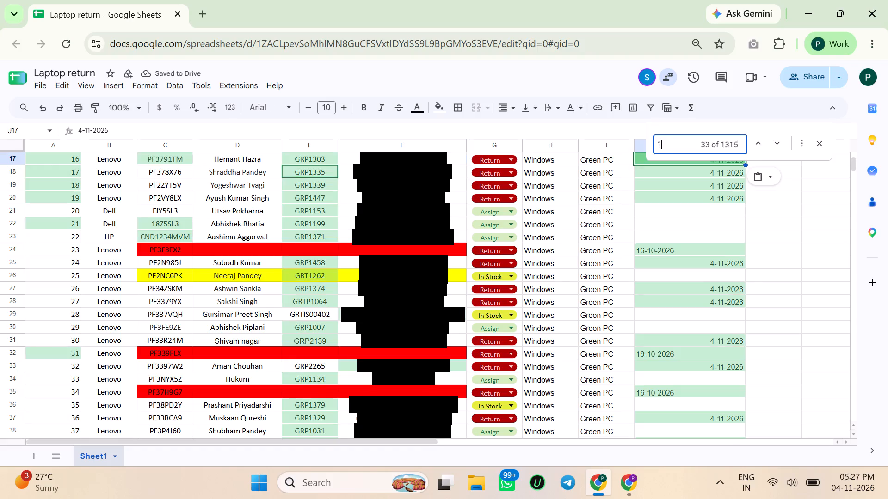
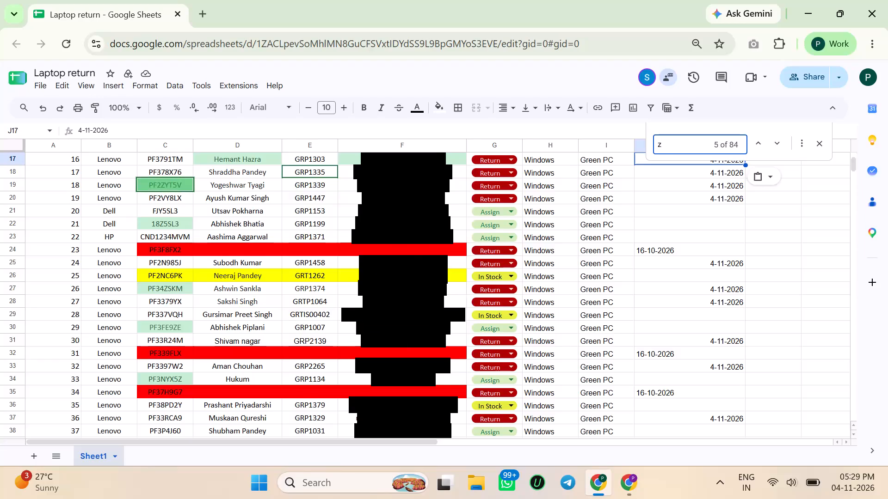
# Find the laptop whose serial number contains z4d, record it as Return with date 4-11-2026, and save the sheet.
pyautogui.write('4d')
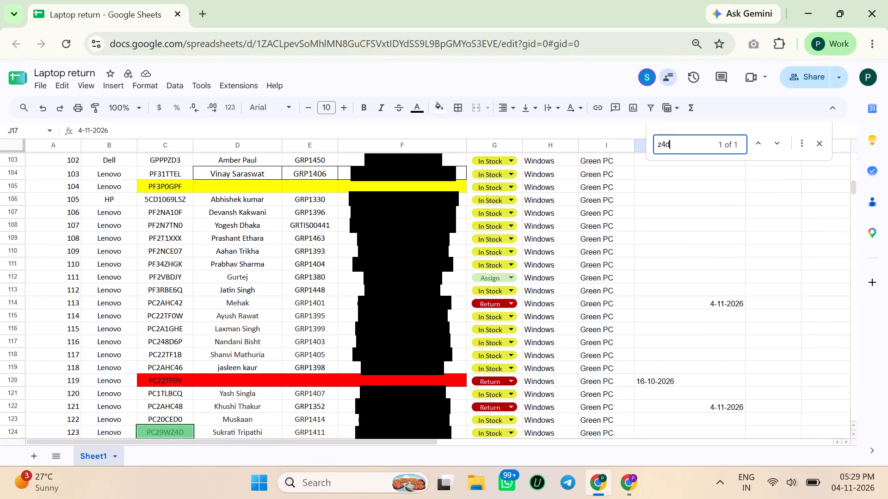
pyautogui.click(495, 435)
pyautogui.click(482, 378)
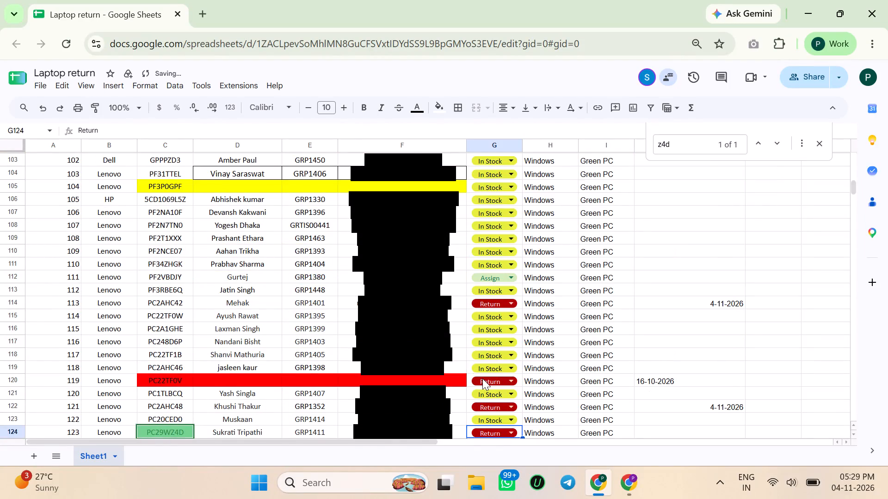
pyautogui.click(663, 434)
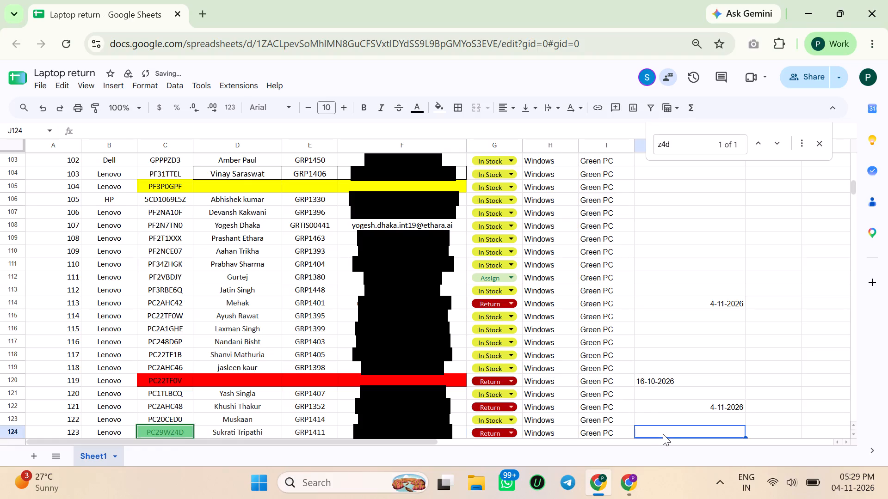
pyautogui.hotkey('ctrl', 'v')
pyautogui.hotkey('ctrl', 's')
pyautogui.hotkey('ctrl', 's')
pyautogui.hotkey('ctrl', 's')
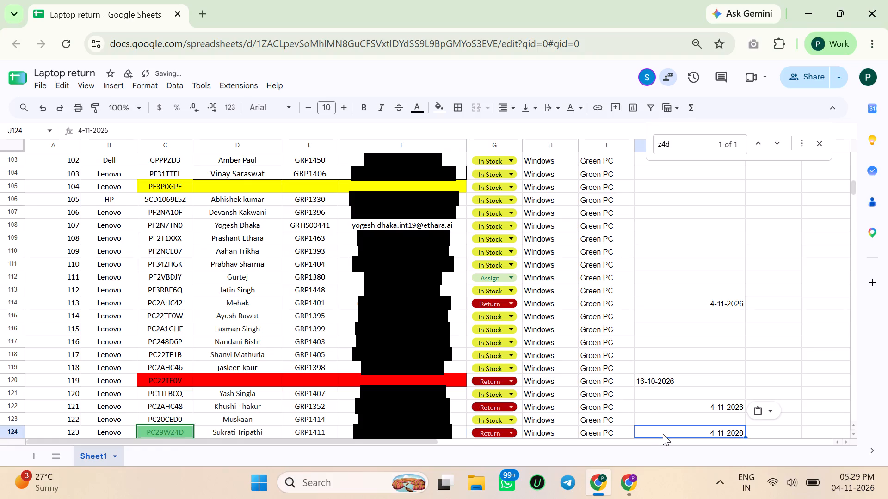
pyautogui.hotkey('ctrl', 's')
# Clear the previous serial number search term to look up another laptop.
pyautogui.click(688, 139)
pyautogui.press('BackSpace')
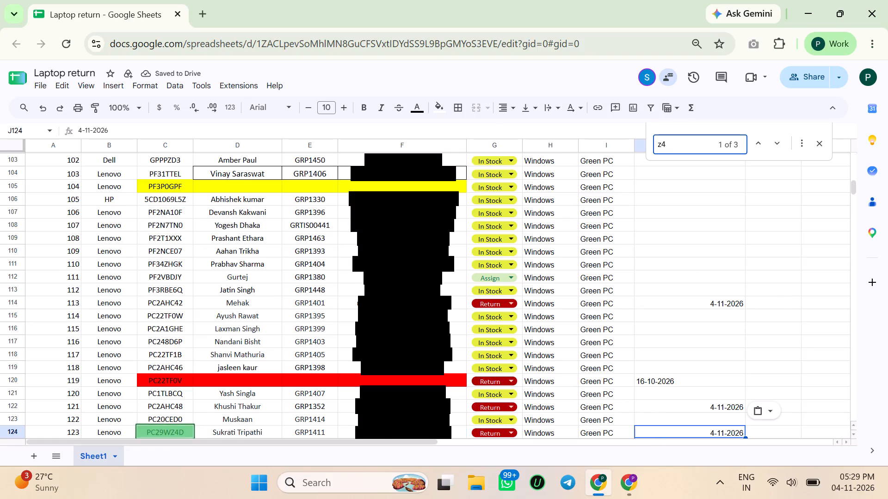
# Clear the remaining characters of the z4d serial number search term.
pyautogui.press('BackSpace')
pyautogui.press('BackSpace')
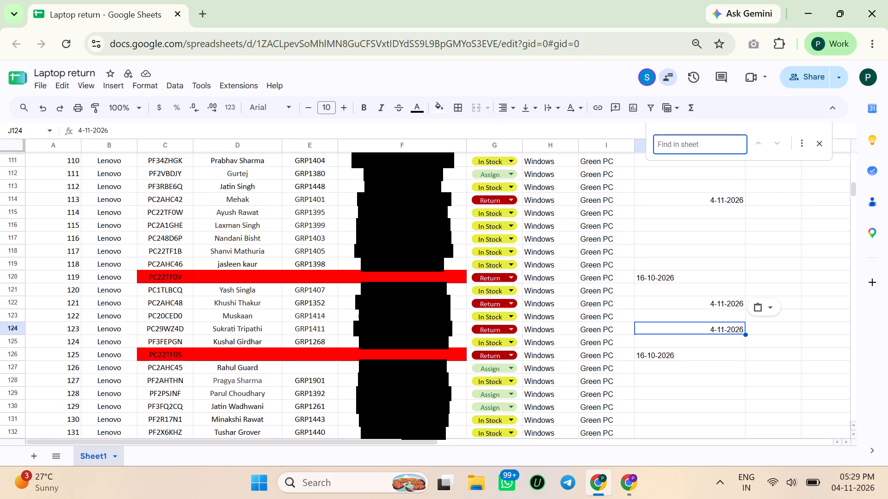
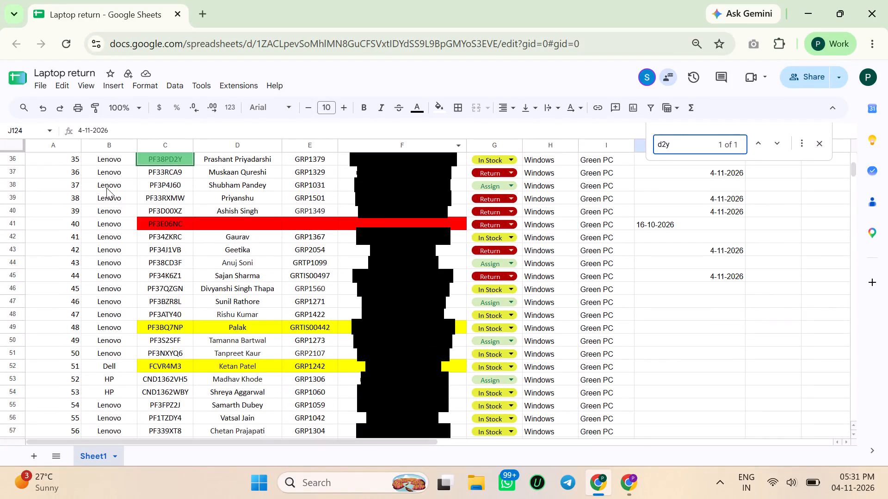
# Record the laptop whose serial number contains d2y as Return with date 4-11-2026 in its row.
pyautogui.click(506, 160)
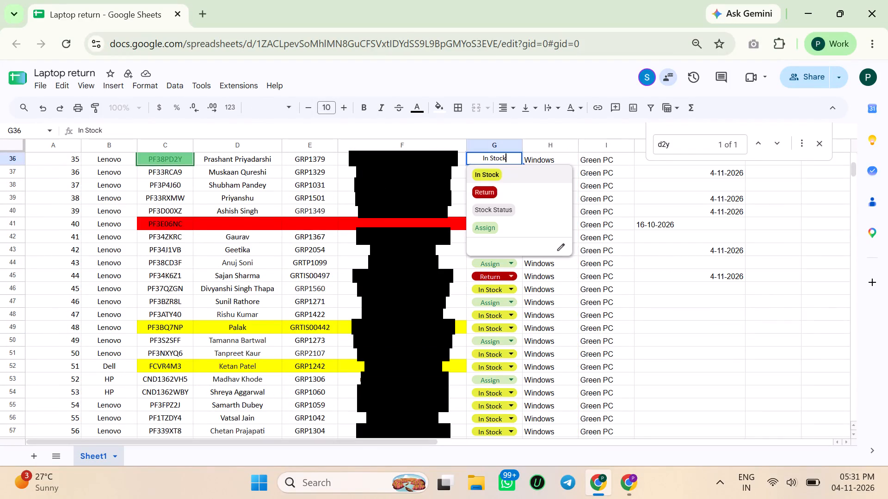
pyautogui.click(484, 190)
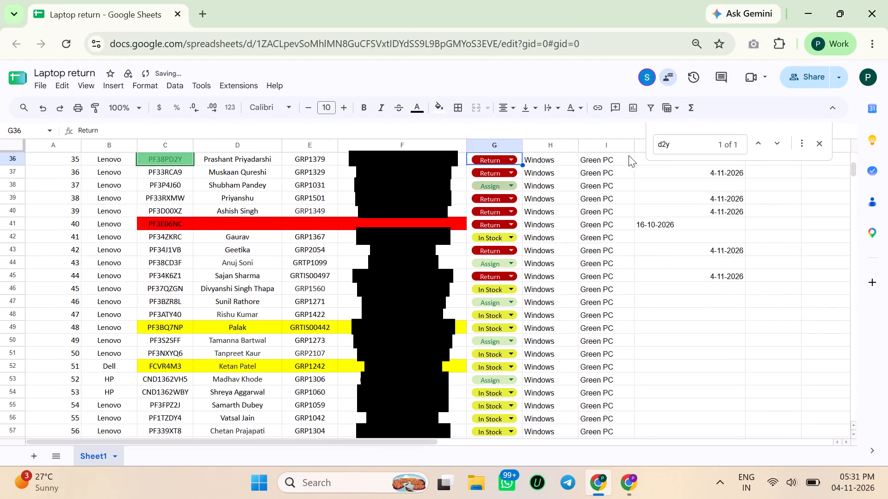
pyautogui.click(642, 159)
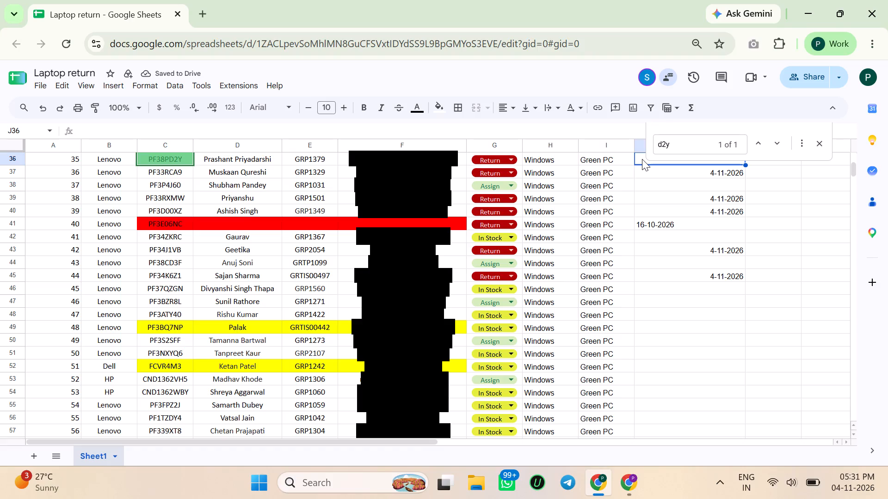
pyautogui.hotkey('ctrl', 'v')
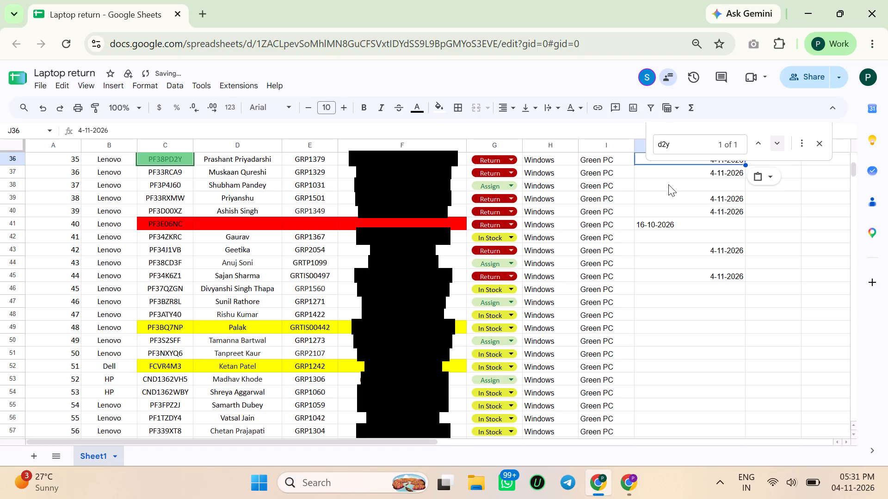
# Save the Laptop return sheet with the return entry for the laptop whose serial number contains d2y.
pyautogui.hotkey('ctrl', 's')
pyautogui.hotkey('ctrl', 's')
pyautogui.hotkey('ctrl', 's')
pyautogui.hotkey('ctrl', 's')
pyautogui.hotkey('ctrl', 's')
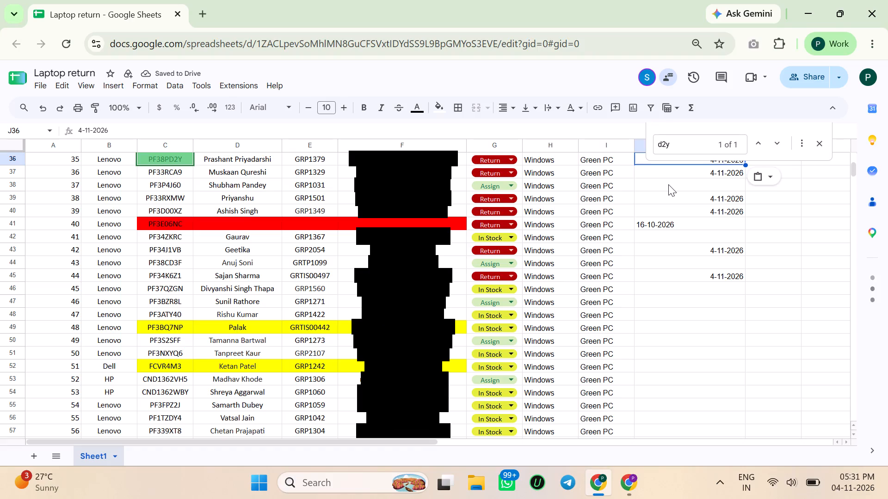
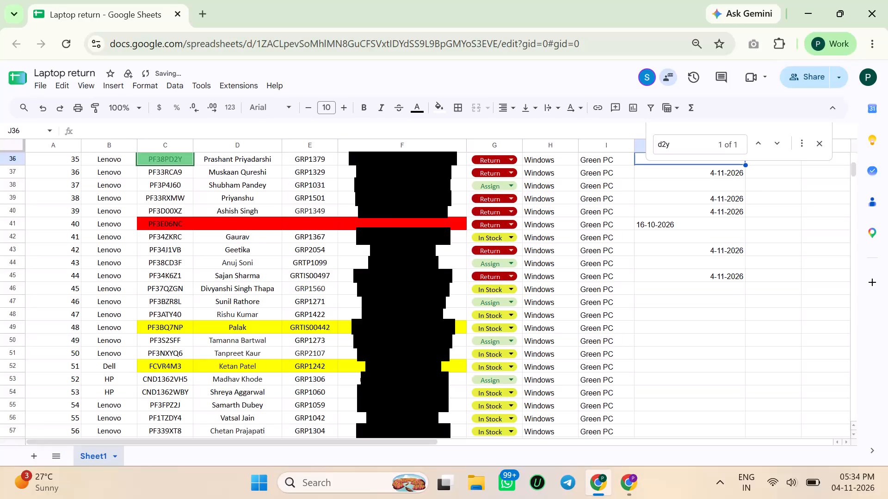
# Enter the return date 4-11-2026 in column J for the laptop with serial number PF38PD2Y.
pyautogui.hotkey('ctrl', 'v')
# Find the laptop whose serial number contains hr8 and record its status as Return with the date 4-11-2026 in column J.
pyautogui.doubleClick(687, 146)
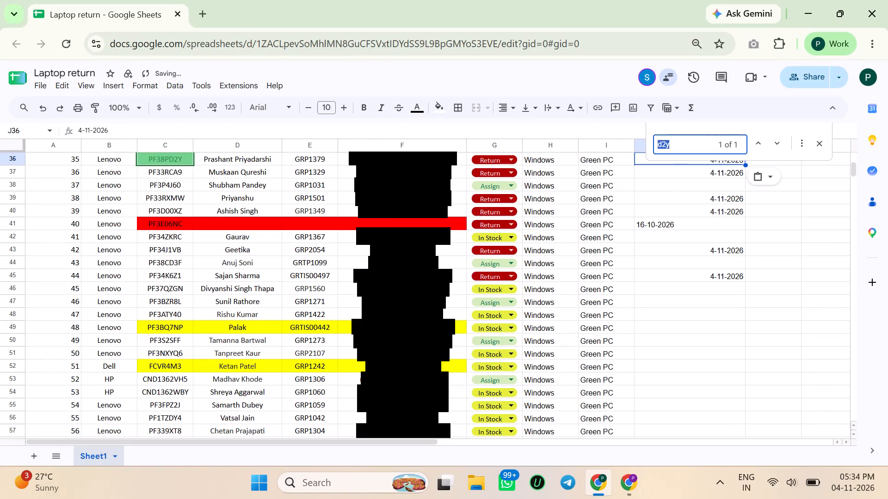
pyautogui.write('hr')
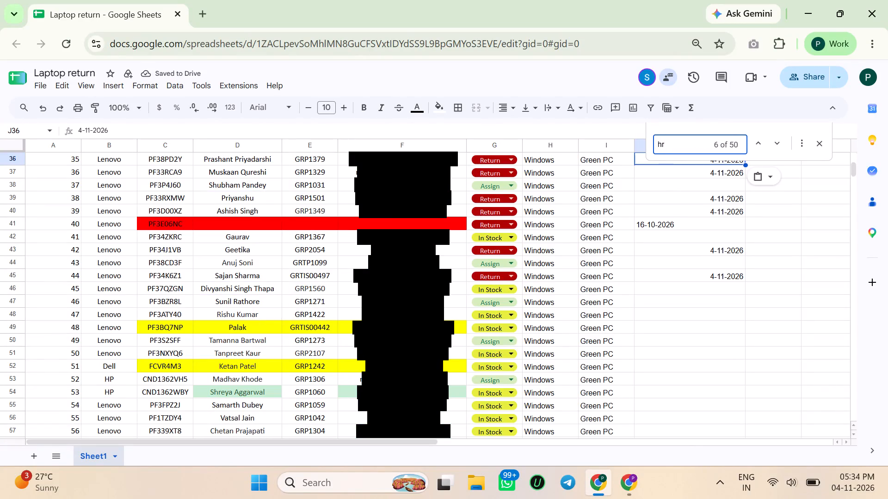
pyautogui.press('8')
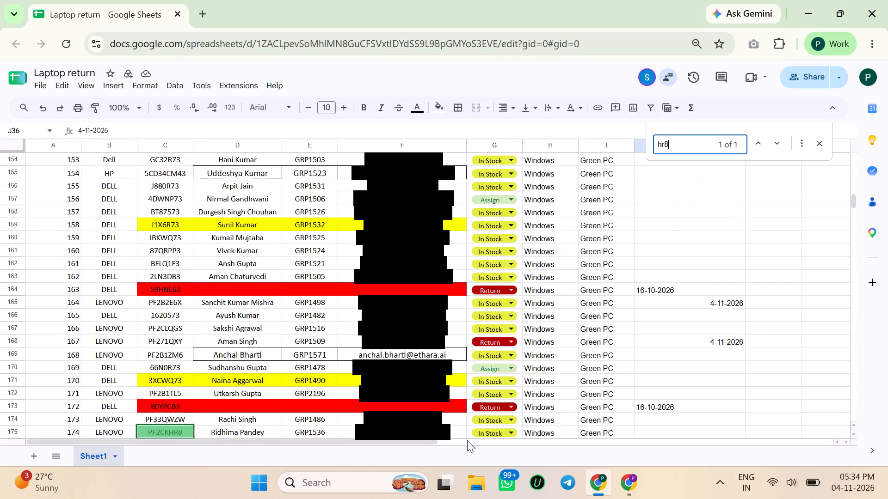
pyautogui.click(503, 432)
pyautogui.click(489, 377)
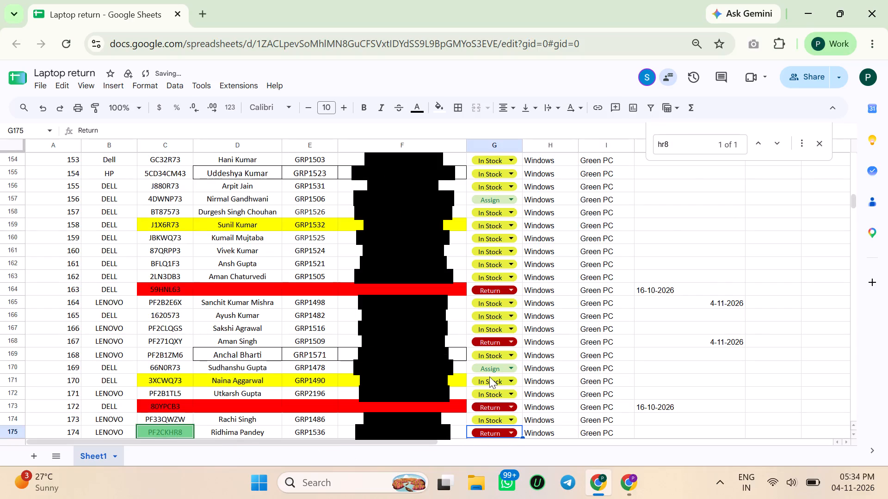
pyautogui.click(654, 432)
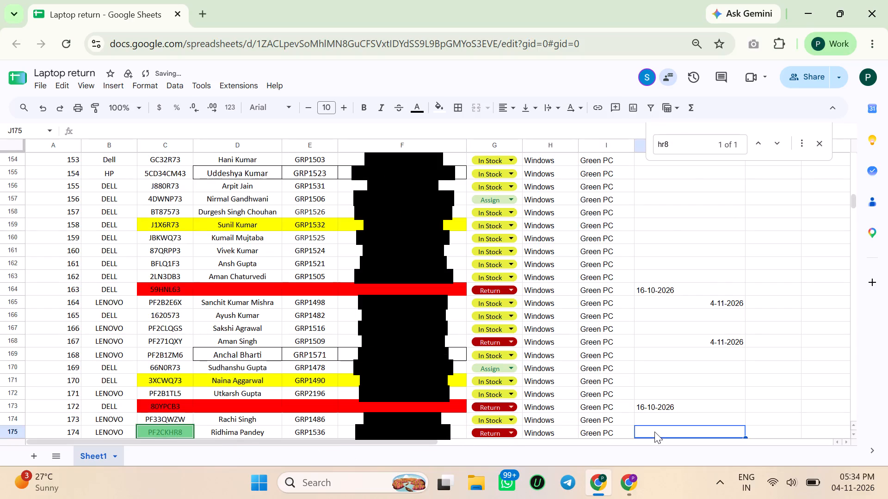
pyautogui.hotkey('ctrl', 'v')
# Save the Laptop return sheet with the return entry for the hr8 laptop and close the search.
pyautogui.hotkey('ctrl', 's')
pyautogui.hotkey('ctrl', 's')
pyautogui.hotkey('ctrl', 's')
pyautogui.hotkey('ctrl', 's')
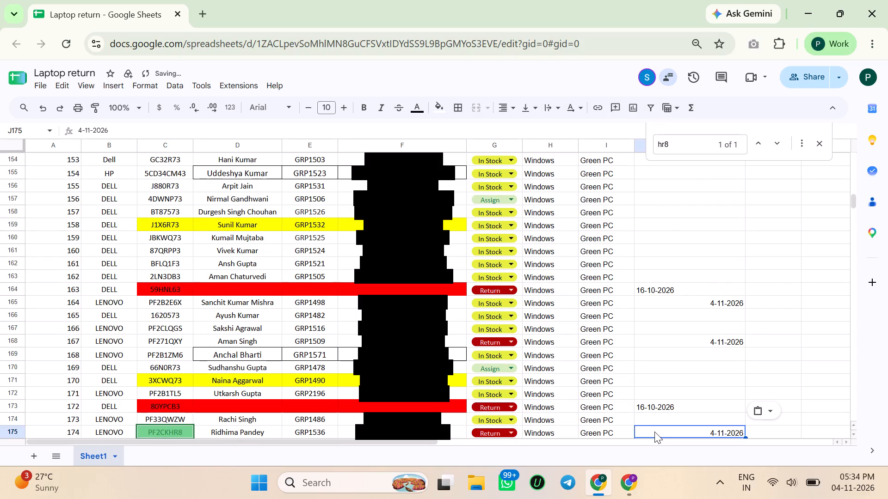
pyautogui.hotkey('ctrl', 's')
pyautogui.hotkey('ctrl', 's')
pyautogui.hotkey('ctrl', 's')
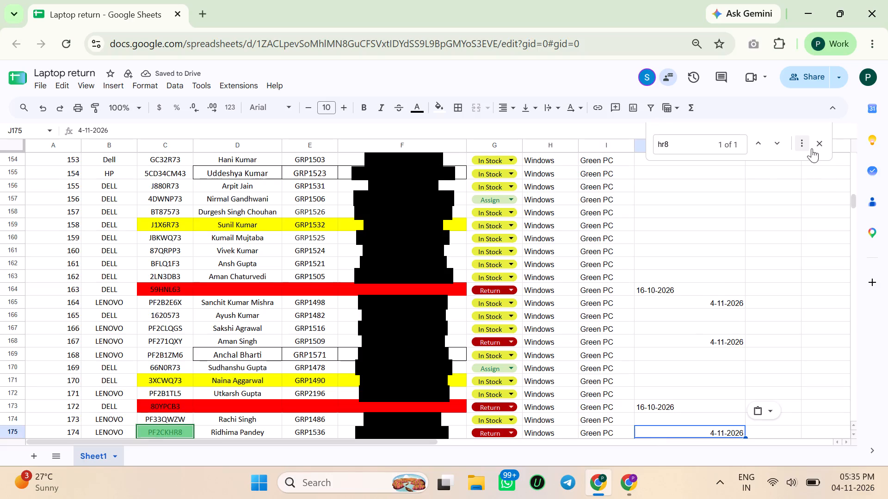
pyautogui.click(819, 146)
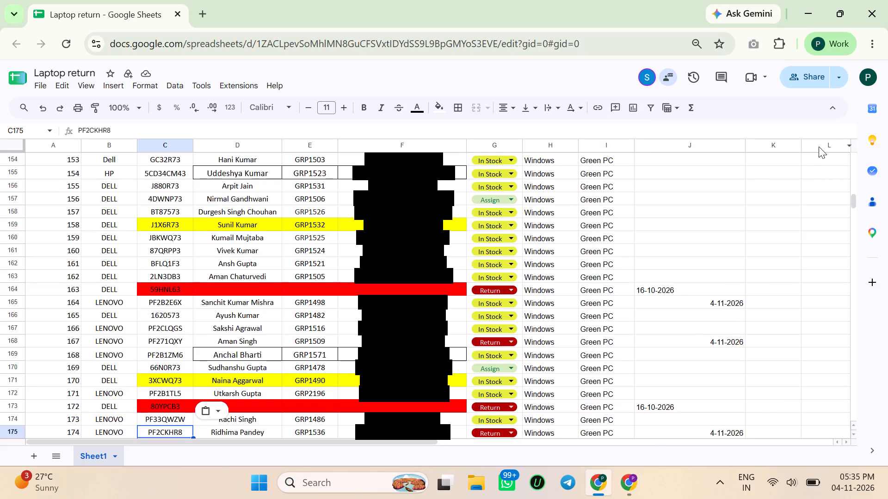
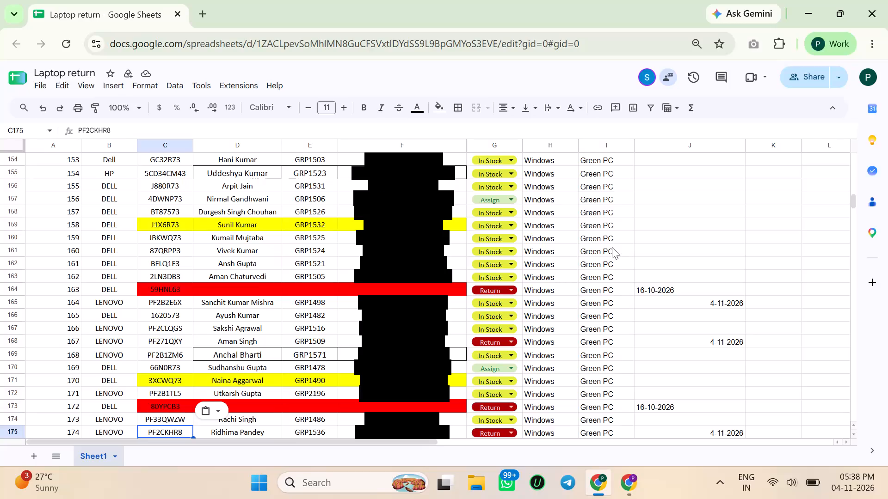
# Find the laptop whose serial number contains c3z and record its status as Return with the date 4-11-2026 in column J.
pyautogui.hotkey('ctrl', 'f')
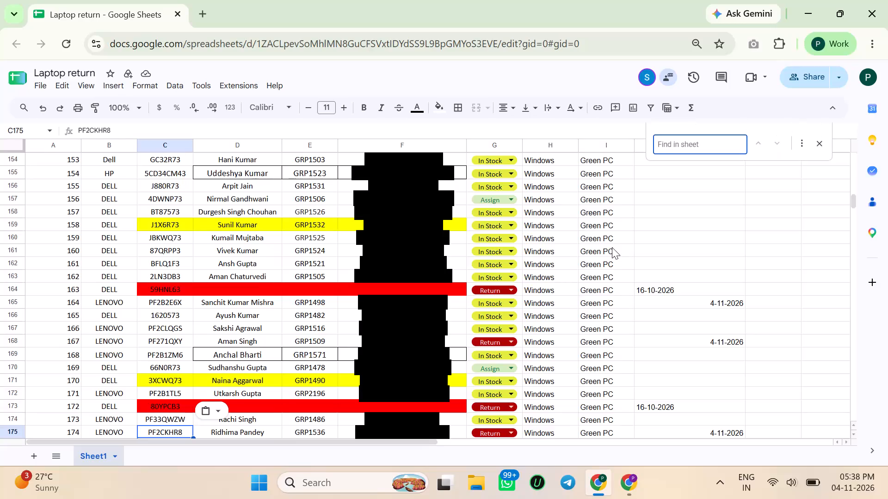
pyautogui.write('c3')
pyautogui.press('z')
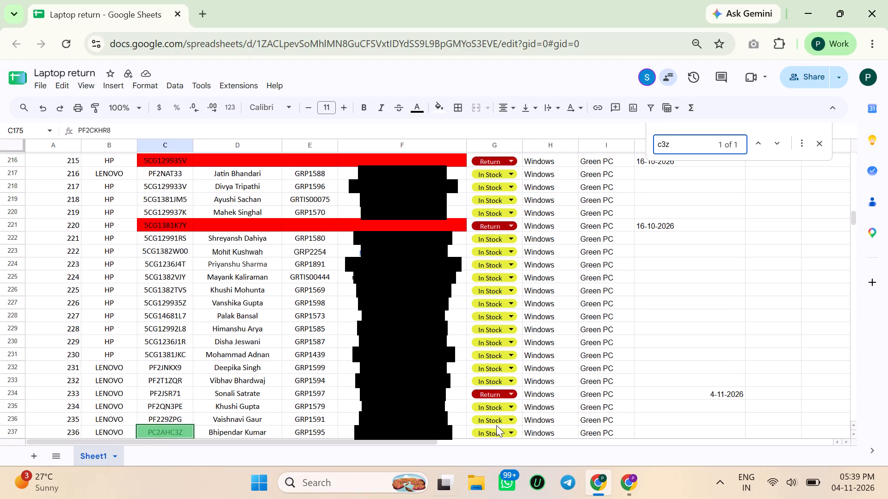
pyautogui.click(510, 431)
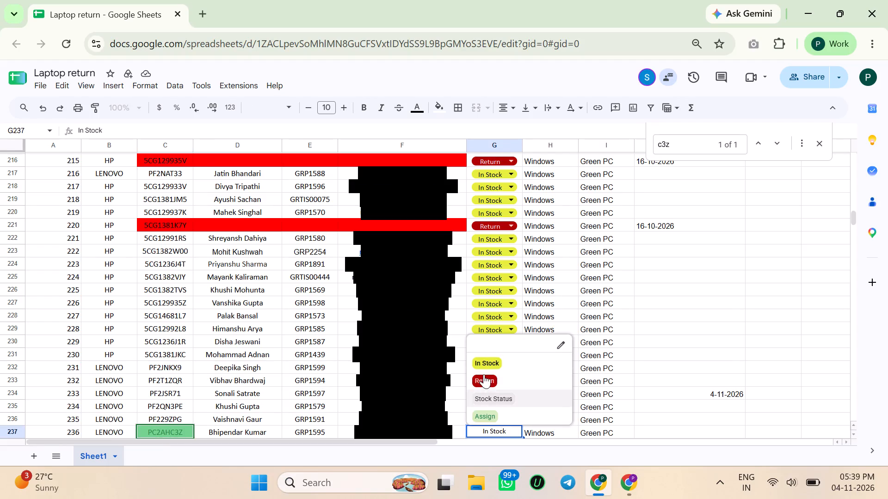
pyautogui.click(484, 374)
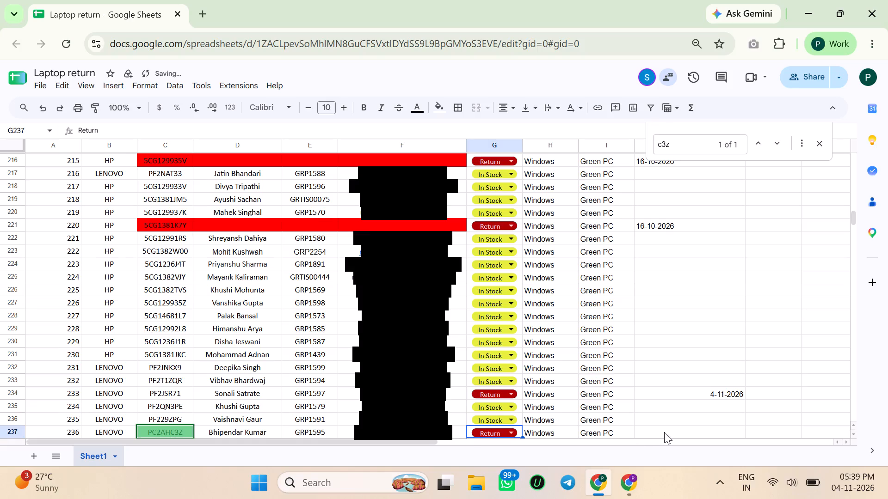
pyautogui.click(664, 432)
pyautogui.hotkey('ctrl', 'v')
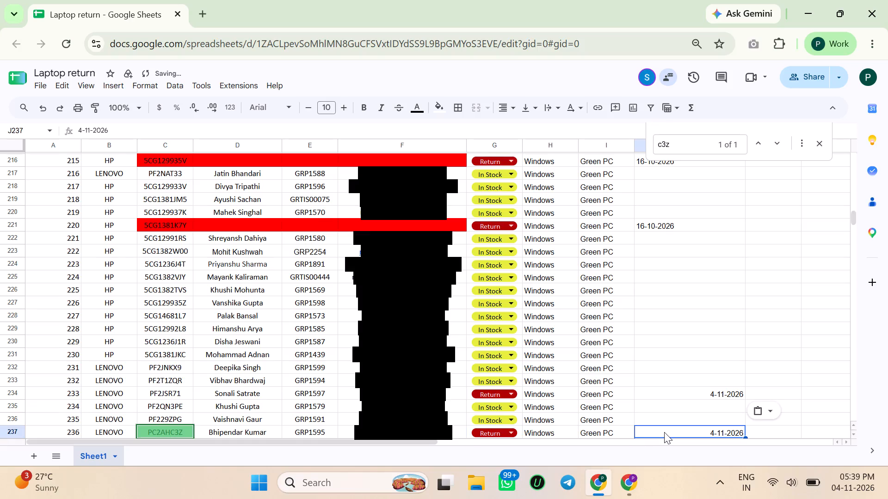
# Save the Laptop return sheet with the return entry for the c3z laptop.
pyautogui.hotkey('ctrl', 's')
pyautogui.hotkey('ctrl', 's')
pyautogui.hotkey('ctrl', 's')
pyautogui.hotkey('ctrl', 's')
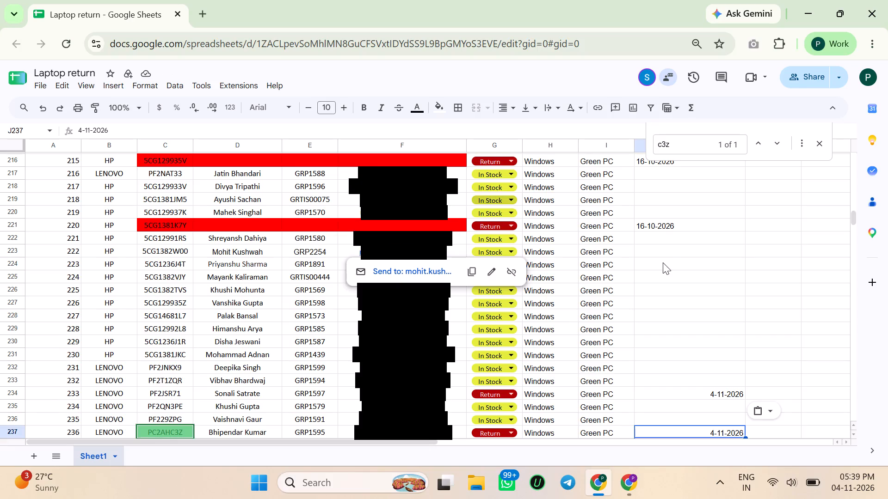
pyautogui.click(700, 283)
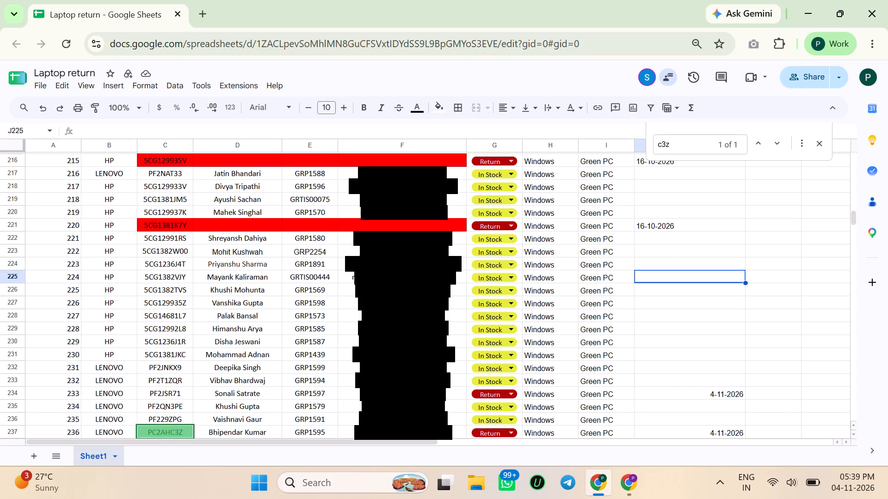
pyautogui.hotkey('ctrl', 's')
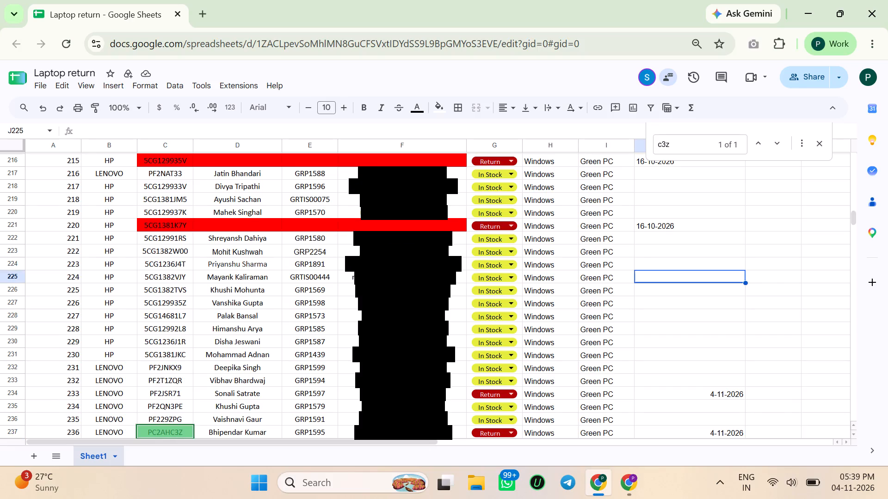
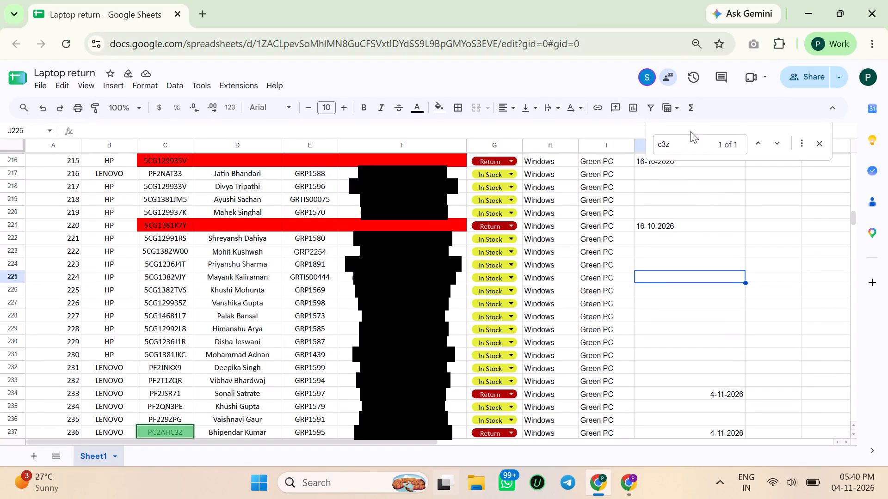
# Clear the c3z serial number search term from the find-in-sheet search for the next laptop lookup.
pyautogui.click(680, 141)
pyautogui.press('BackSpace')
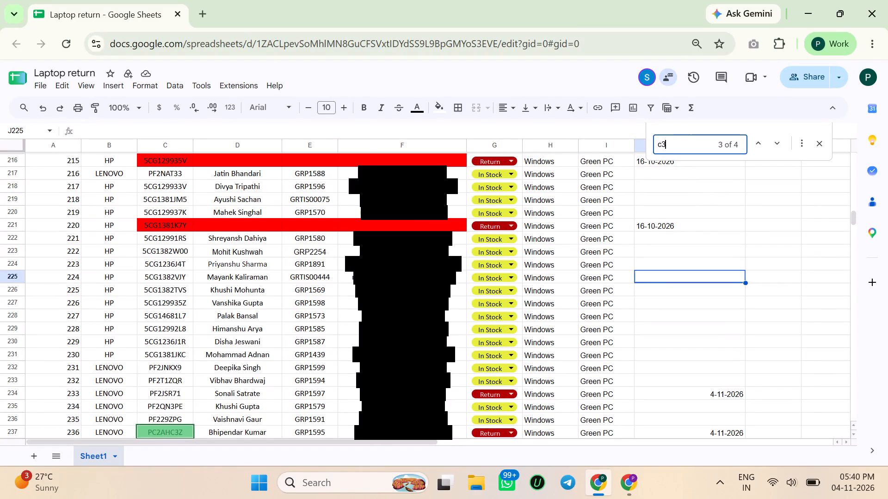
pyautogui.press('BackSpace')
pyautogui.press('BackSpace')
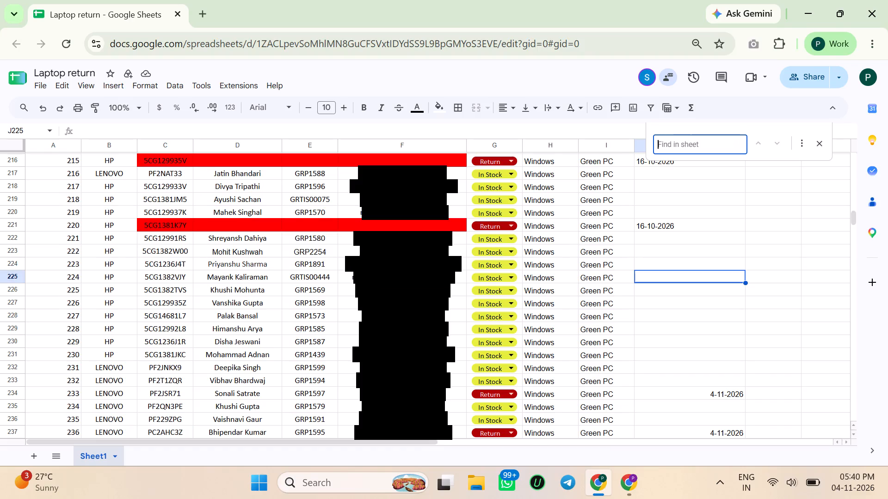
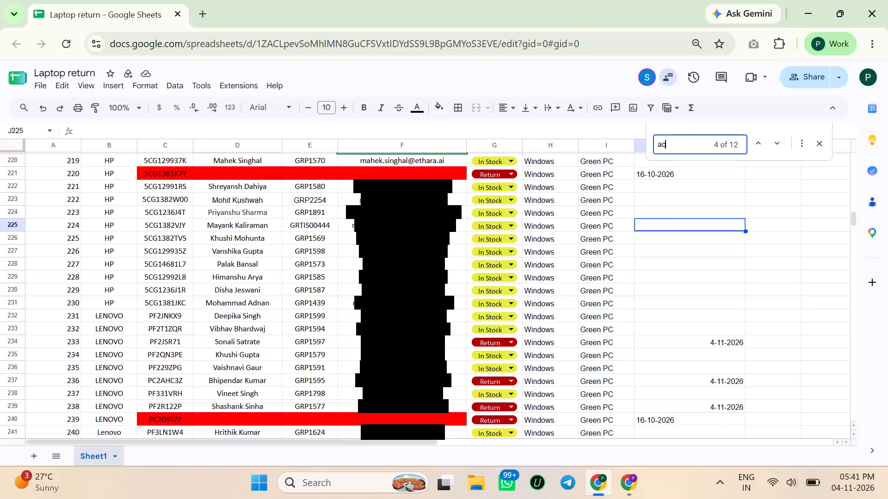
# Find the laptop whose serial number contains a6v, mark its status as Return with date 4-11-2026, and save.
pyautogui.press('v')
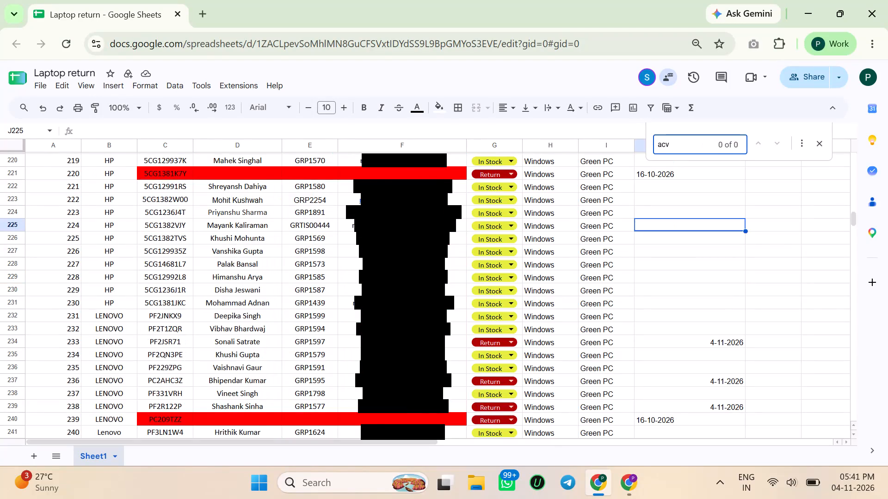
pyautogui.press('BackSpace')
pyautogui.press('BackSpace')
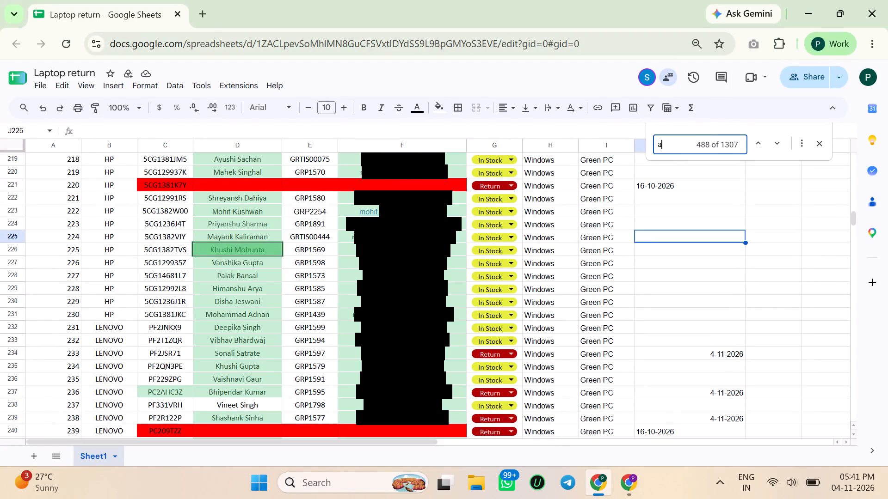
pyautogui.write('6v')
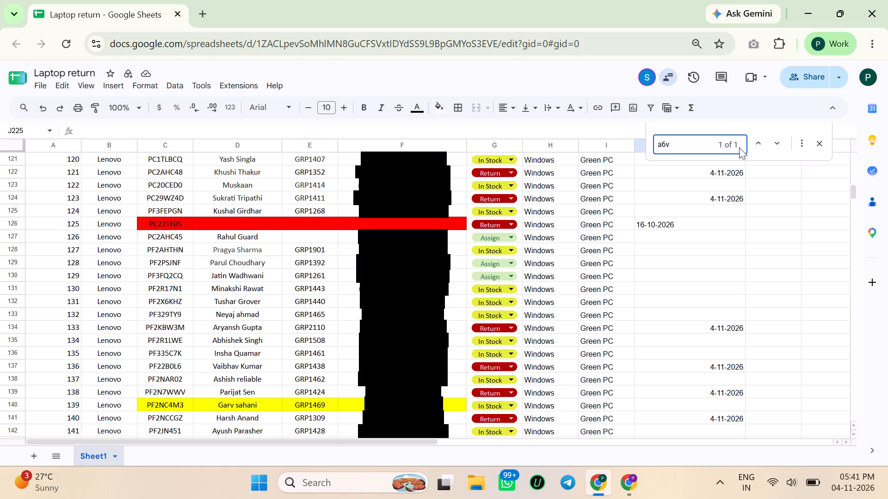
pyautogui.click(775, 145)
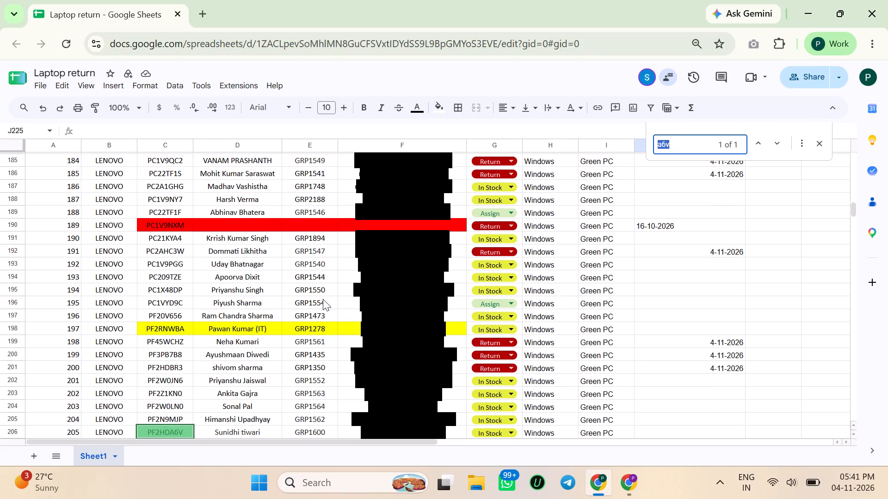
pyautogui.scroll(-1, 323, 299)
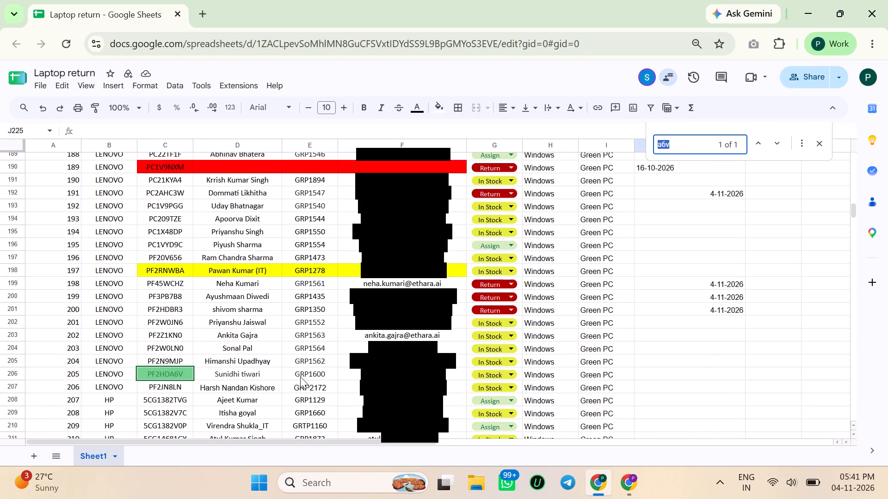
pyautogui.click(507, 371)
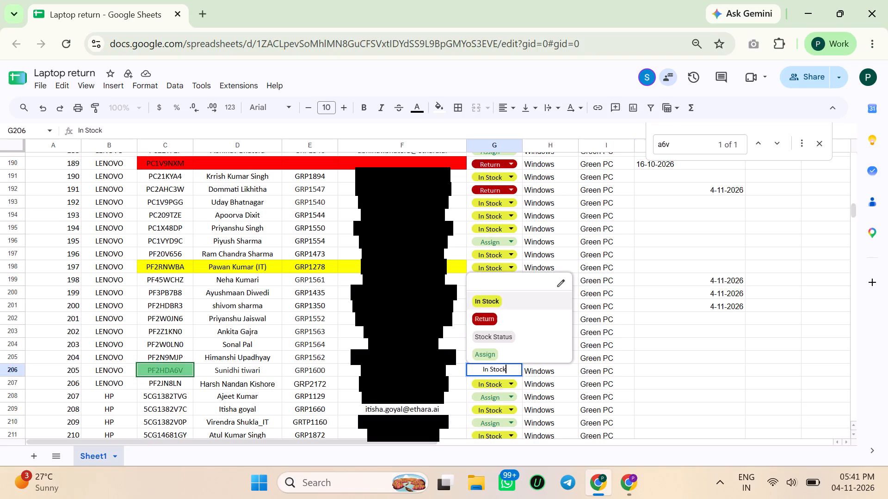
pyautogui.click(484, 317)
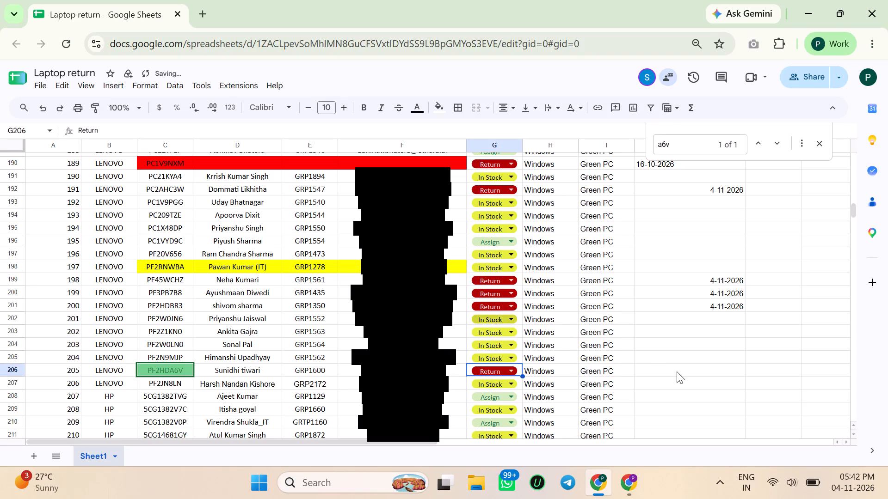
pyautogui.click(684, 370)
pyautogui.hotkey('ctrl', 'v')
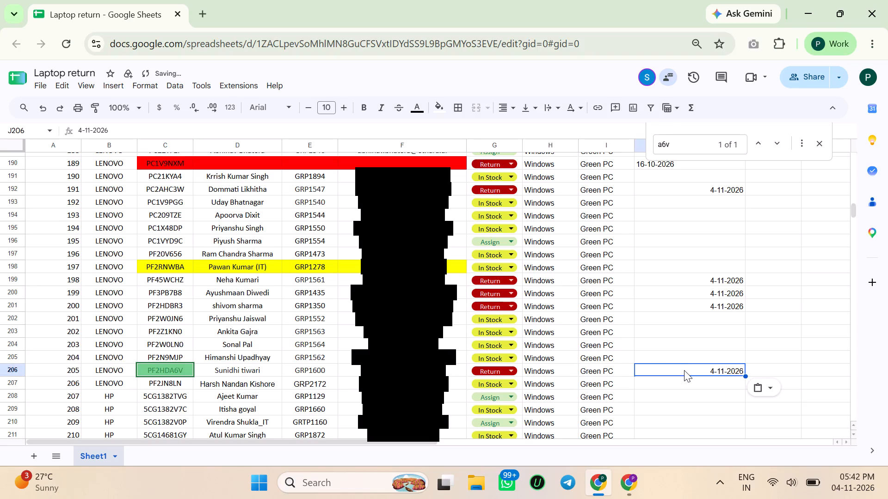
pyautogui.hotkey('ctrl', 's')
pyautogui.hotkey('ctrl', 's')
pyautogui.hotkey('ctrl', 's')
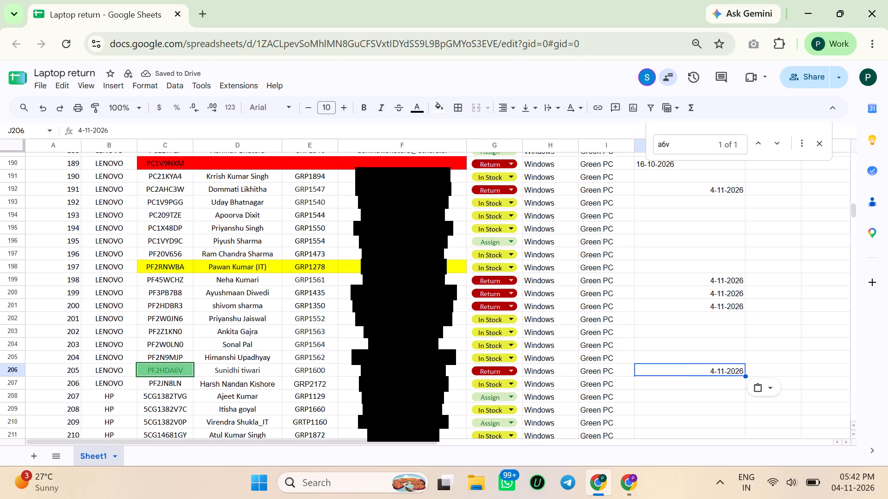
# Find the laptop whose serial number contains zpg, mark its status as Return with date 4-11-2026, and save.
pyautogui.click(686, 147)
pyautogui.press('BackSpace')
pyautogui.press('BackSpace')
pyautogui.press('BackSpace')
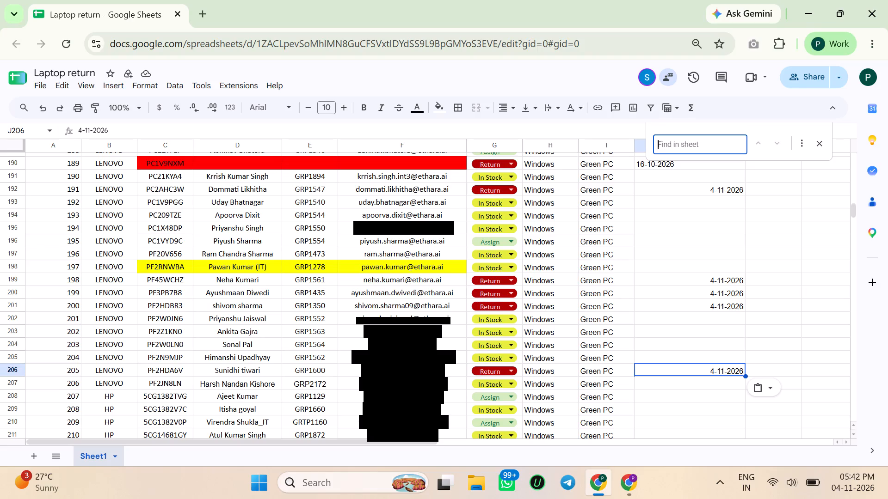
pyautogui.write('zpg')
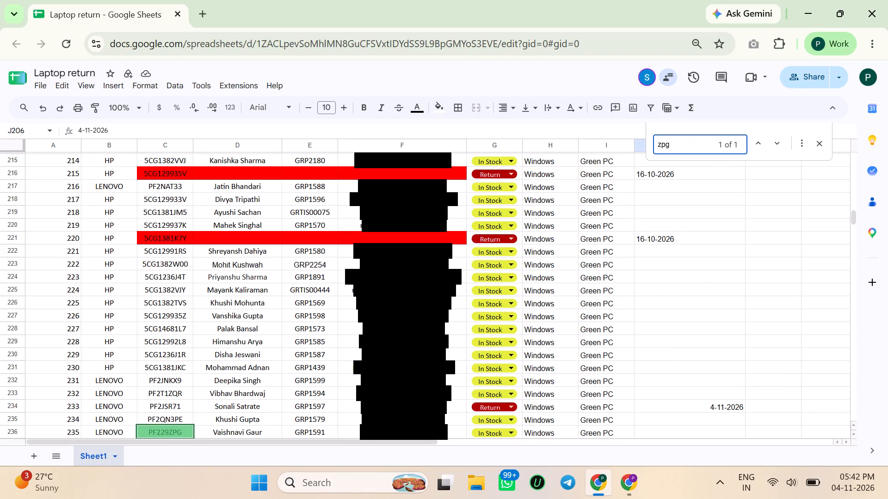
pyautogui.click(502, 433)
pyautogui.click(487, 379)
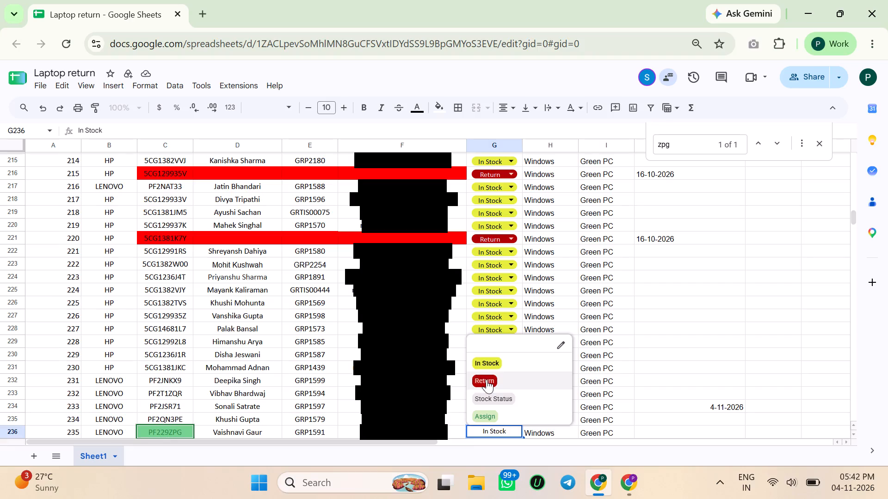
pyautogui.click(684, 427)
pyautogui.hotkey('ctrl', 'v')
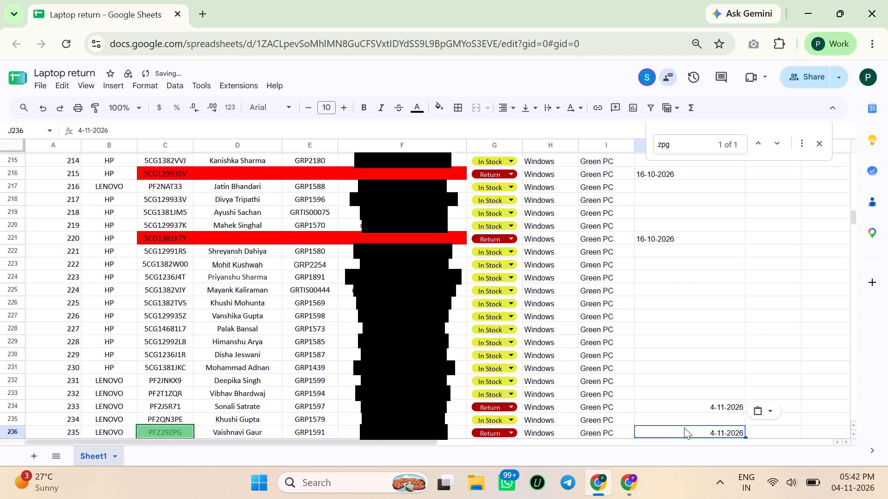
pyautogui.hotkey('ctrl', 's')
pyautogui.hotkey('ctrl', 's')
pyautogui.hotkey('ctrl', 's')
pyautogui.hotkey('ctrl', 's')
pyautogui.hotkey('ctrl', 's')
# Clear the zpg serial number term from the find-in-sheet search for the next laptop lookup.
pyautogui.click(680, 141)
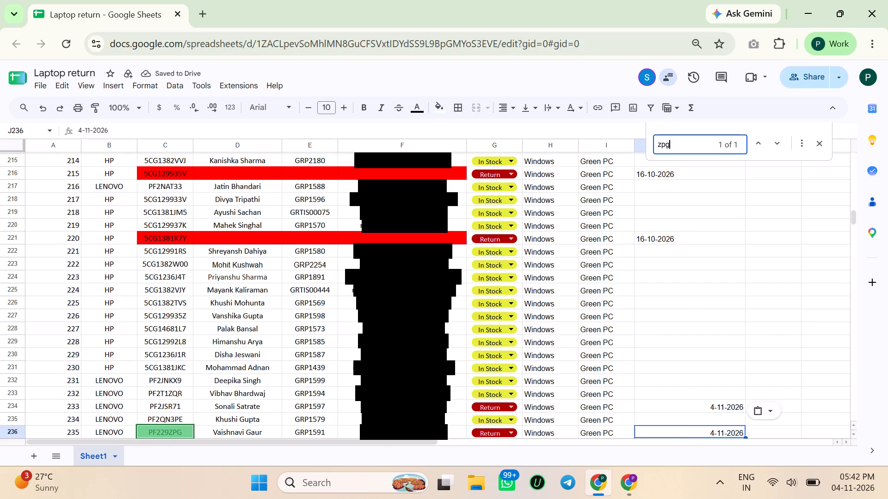
pyautogui.press('BackSpace')
pyautogui.press('BackSpace')
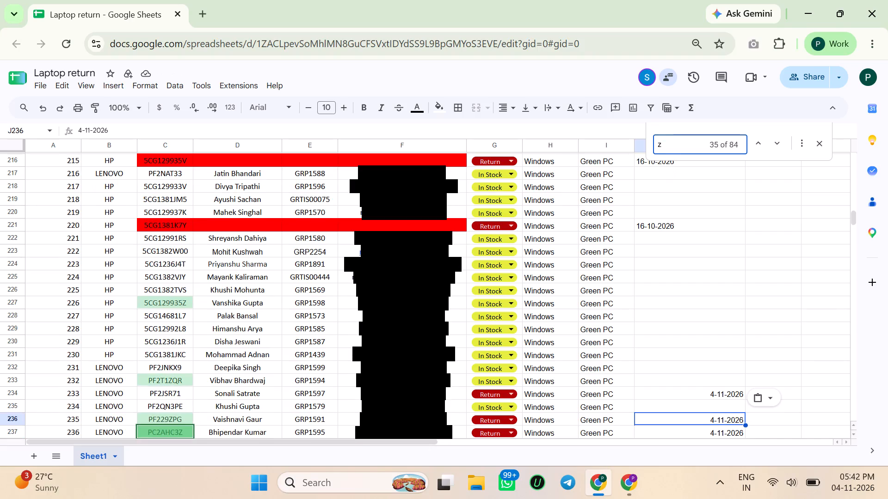
pyautogui.press('BackSpace')
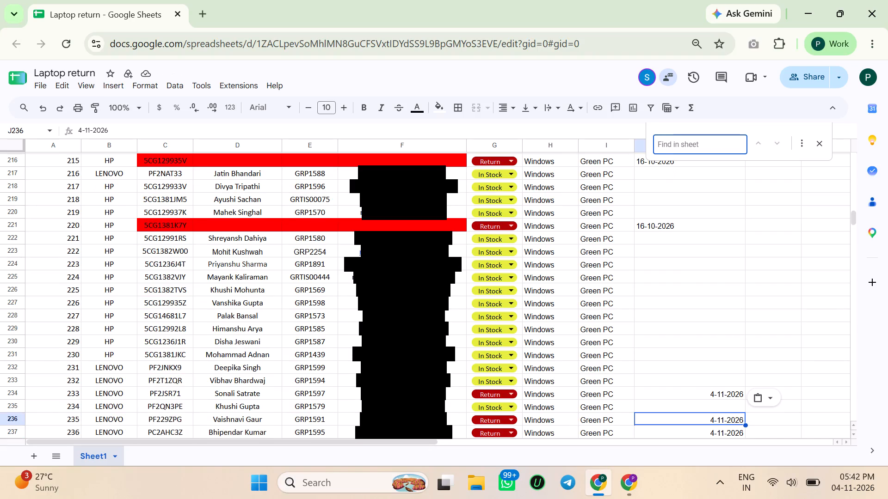
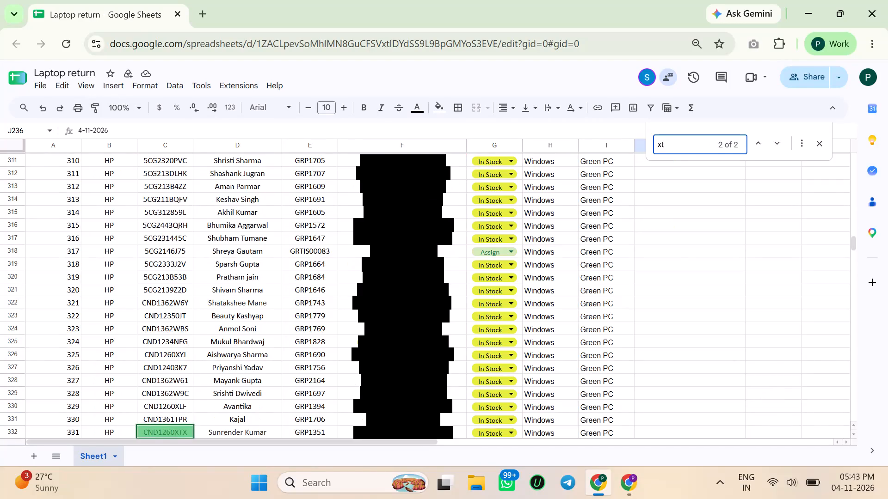
# Find the laptop whose serial number contains xt8, mark its status as Return with date 4-11-2026, save, and close the search.
pyautogui.press('8')
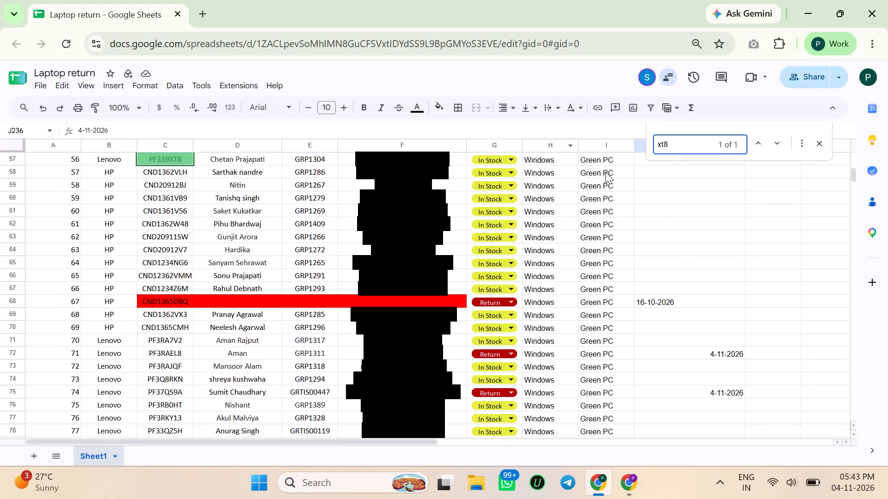
pyautogui.click(495, 159)
pyautogui.click(488, 190)
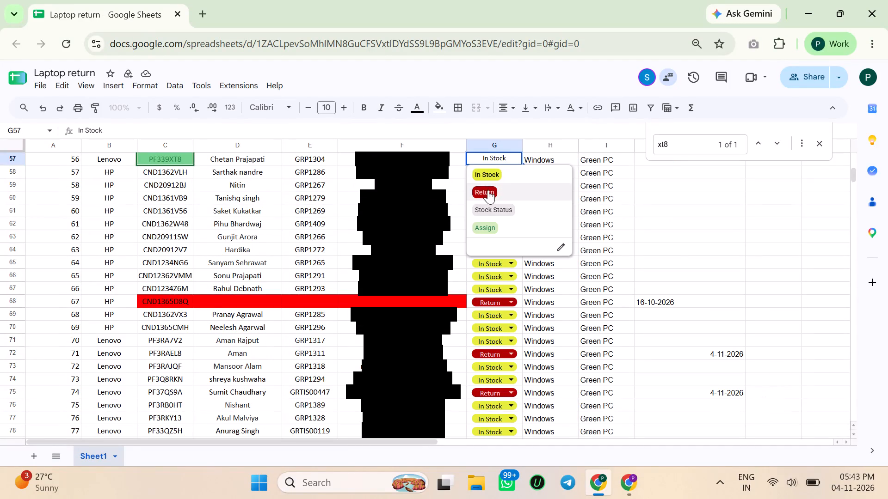
pyautogui.click(653, 159)
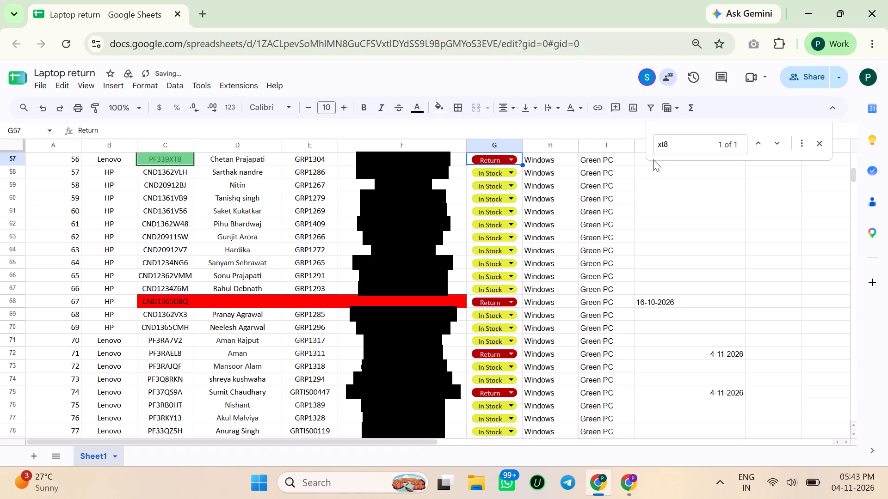
pyautogui.click(643, 162)
pyautogui.hotkey('ctrl', 'v')
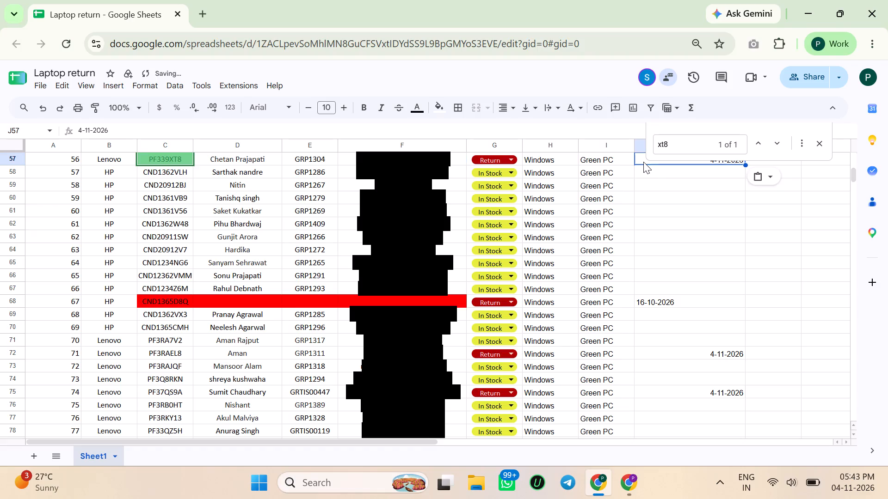
pyautogui.hotkey('ctrl', 's')
pyautogui.hotkey('ctrl', 's')
pyautogui.hotkey('ctrl', 's')
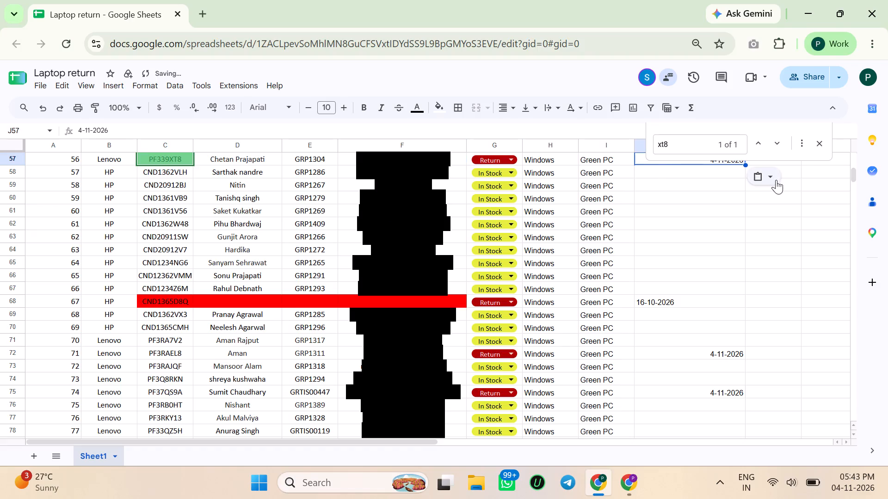
pyautogui.click(818, 142)
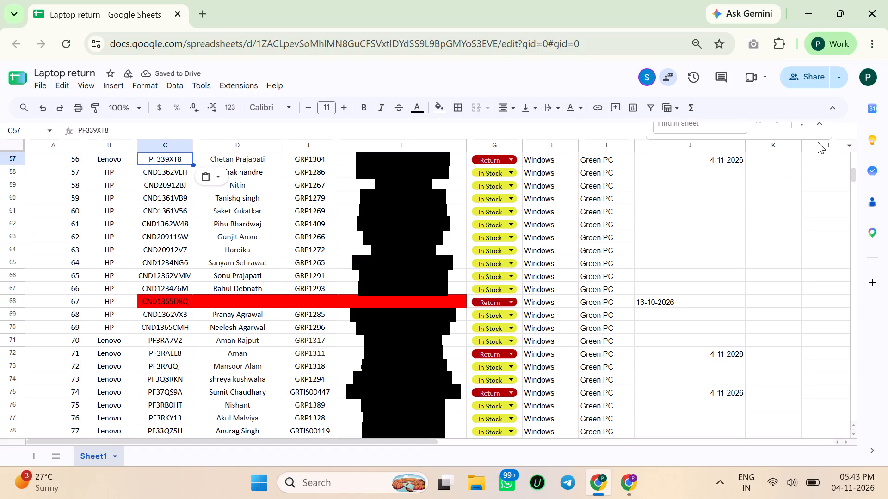
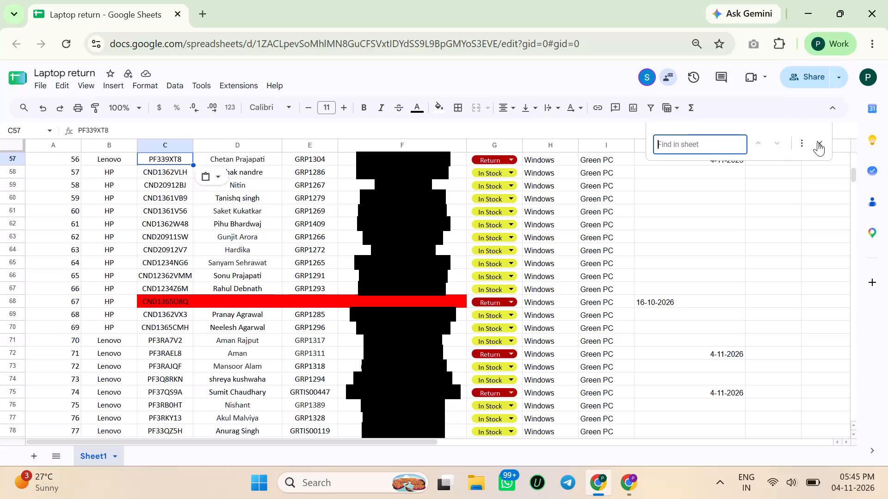
# Find the laptop whose serial number contains e8b, mark its status as Return, and enter the return date 4-11-2026.
pyautogui.press('e')
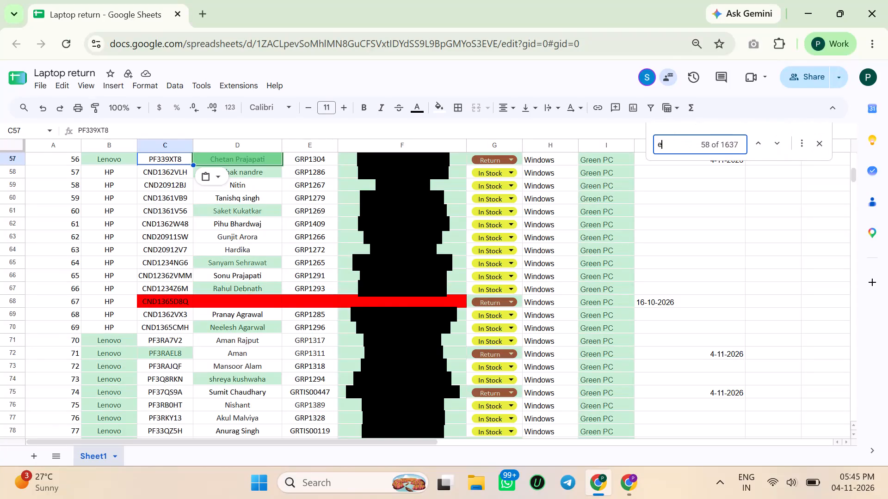
pyautogui.write('8b')
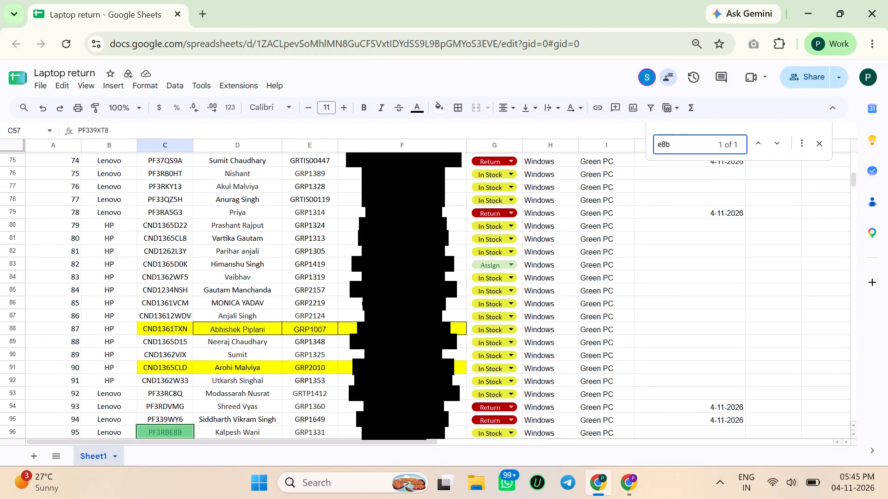
pyautogui.click(504, 432)
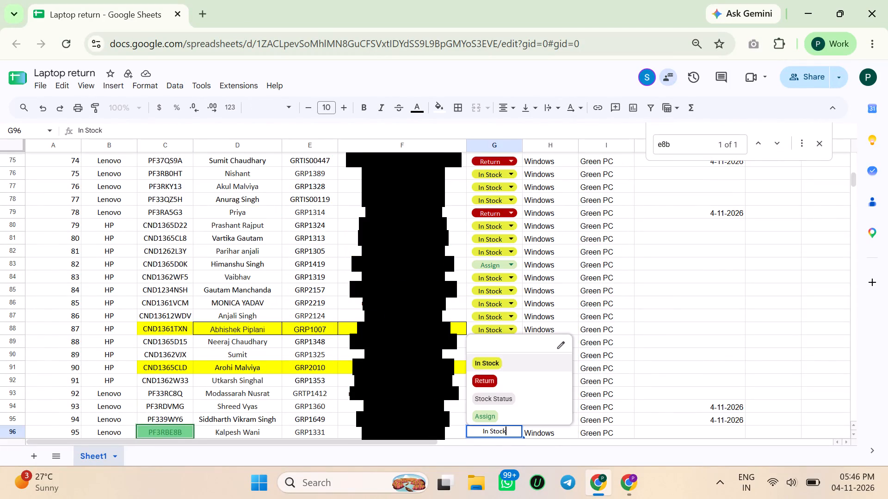
pyautogui.click(481, 377)
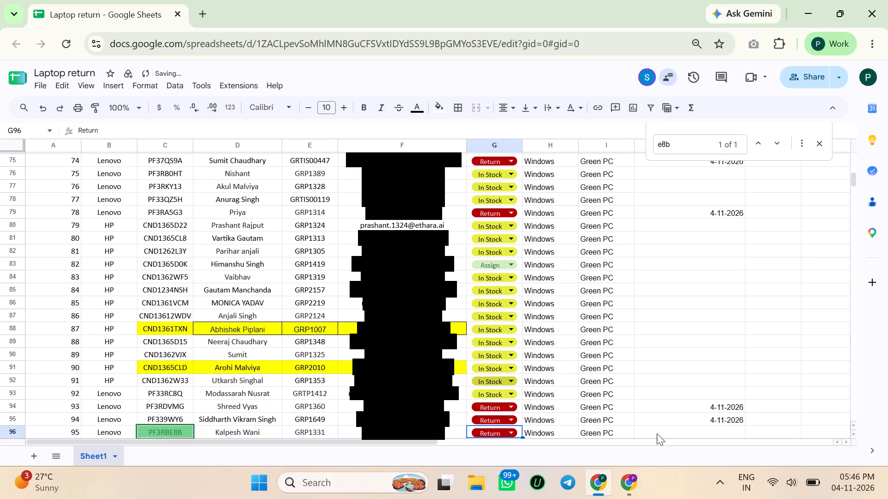
pyautogui.click(698, 433)
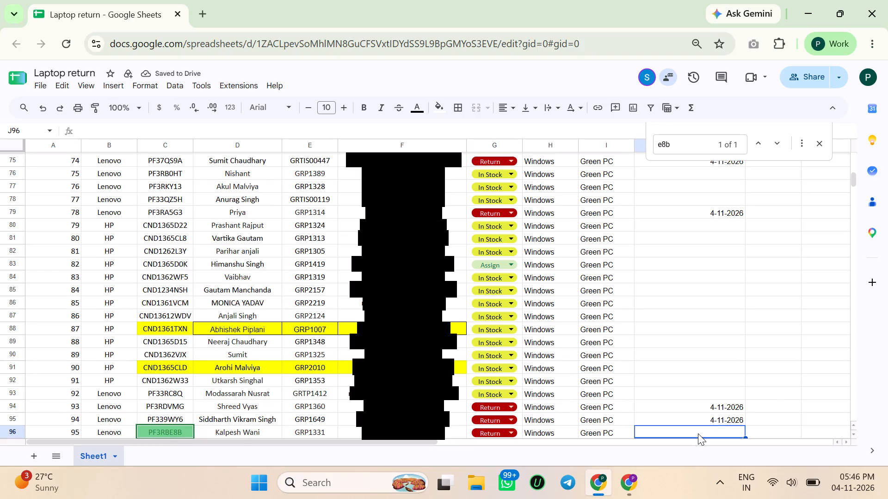
pyautogui.hotkey('ctrl', 'v')
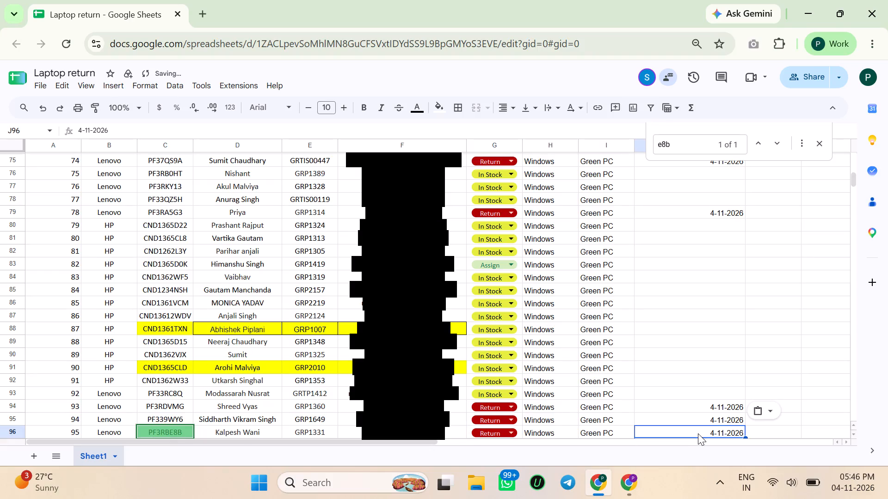
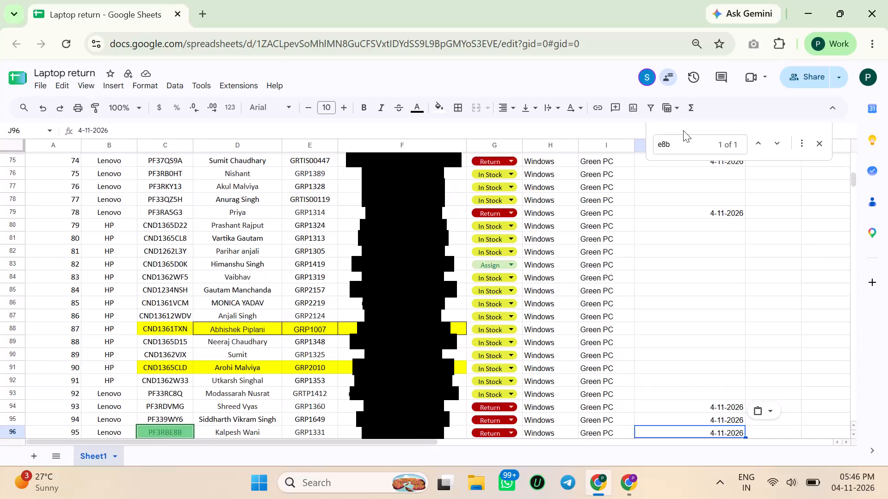
# Find the laptop whose serial number contains thn, mark its status as Return, and enter the return date 4-11-2026.
pyautogui.click(679, 139)
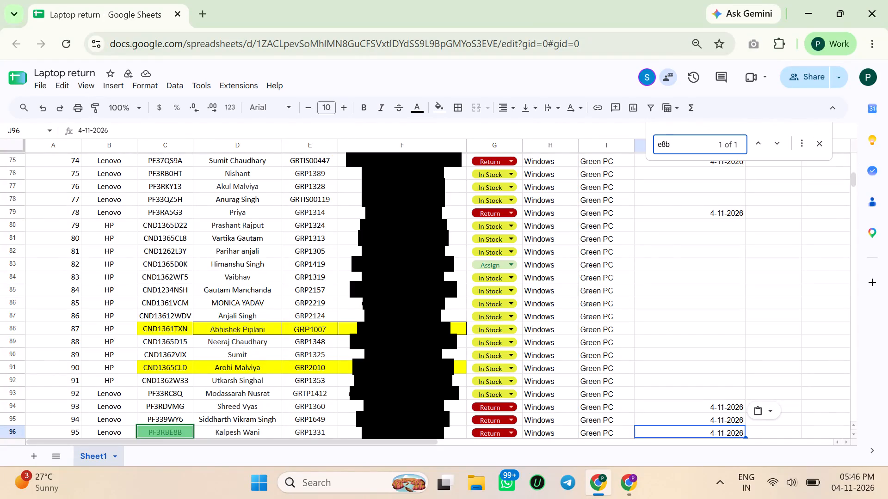
pyautogui.press('BackSpace')
pyautogui.press('BackSpace')
pyautogui.press('BackSpace')
pyautogui.write('thn')
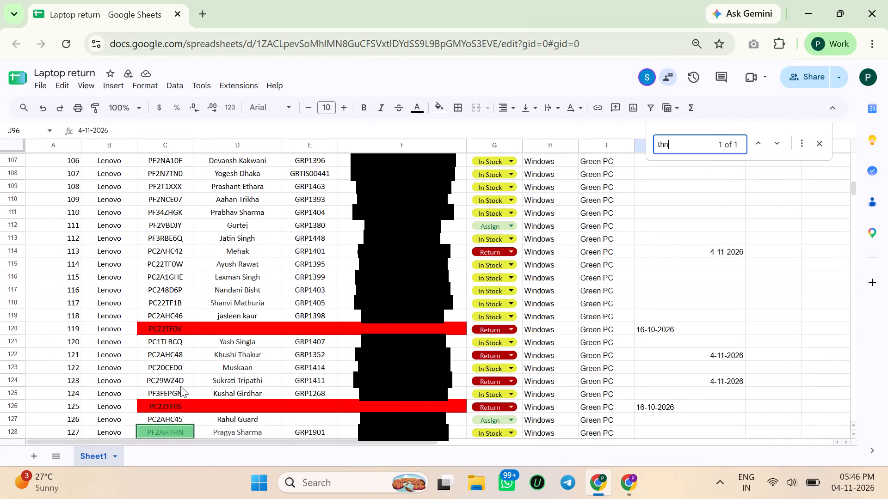
pyautogui.click(496, 433)
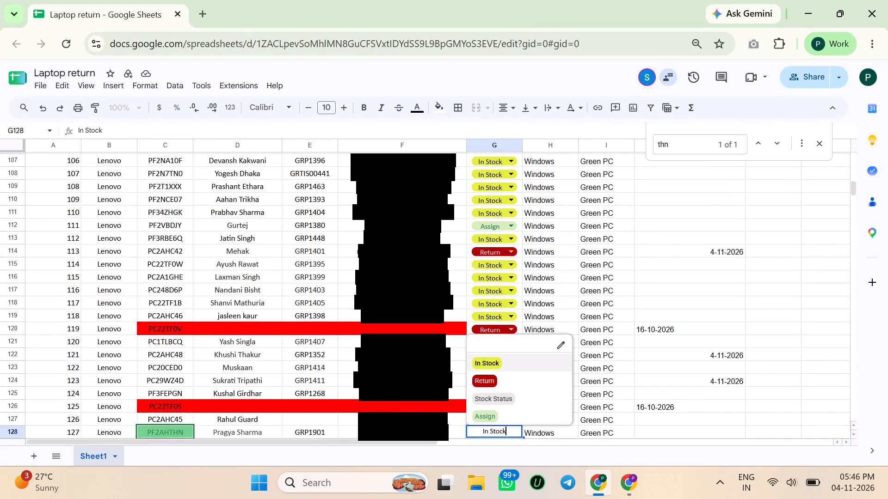
pyautogui.click(488, 377)
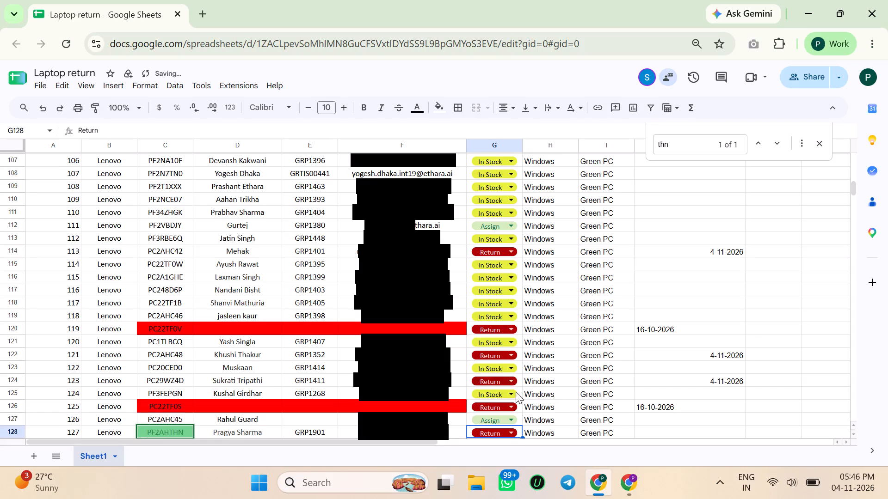
pyautogui.click(663, 429)
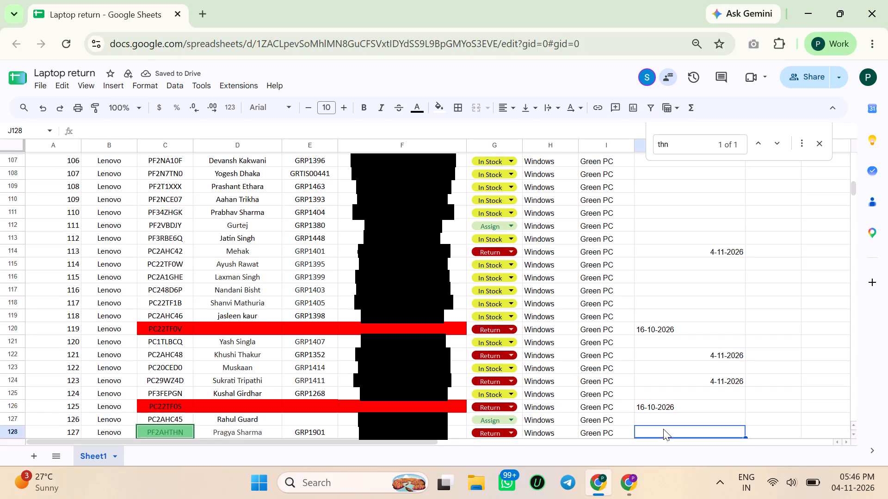
pyautogui.hotkey('ctrl', 'v')
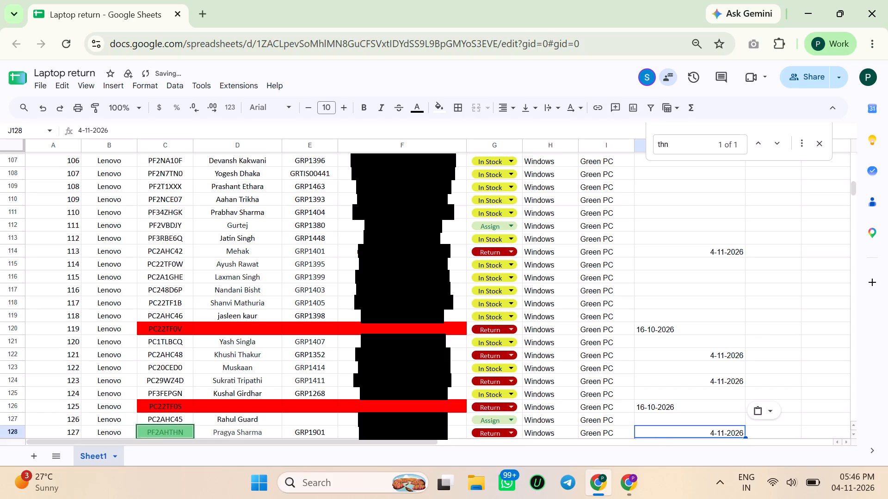
# Clear the serial number search term and save the Laptop return sheet.
pyautogui.click(690, 145)
pyautogui.press('BackSpace')
pyautogui.press('BackSpace')
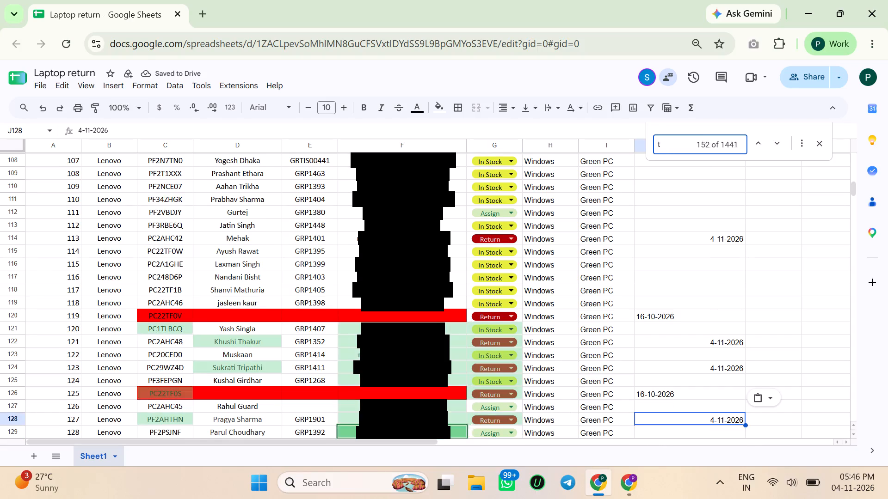
pyautogui.press('BackSpace')
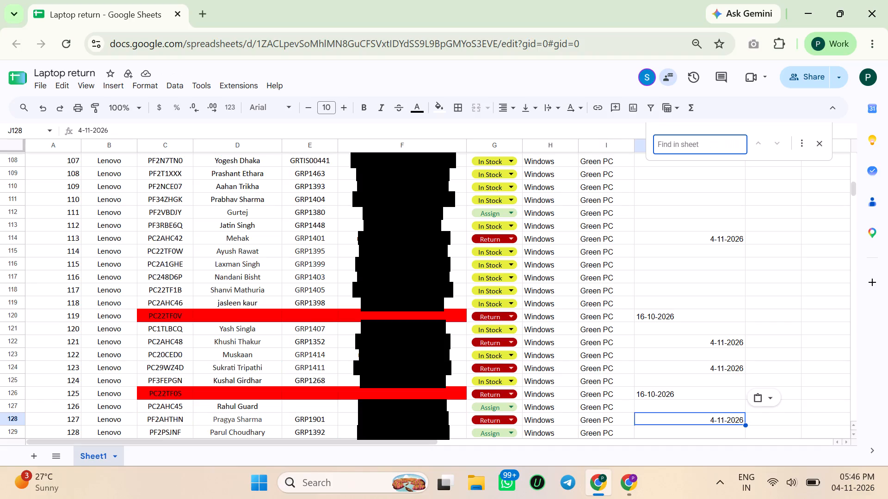
pyautogui.hotkey('ctrl', 's')
pyautogui.hotkey('ctrl', 's')
pyautogui.hotkey('ctrl', 's')
pyautogui.hotkey('ctrl', 's')
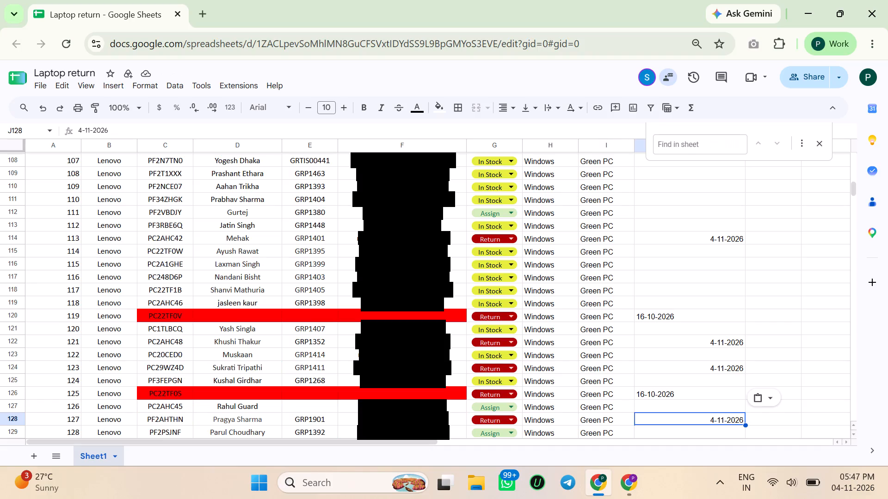
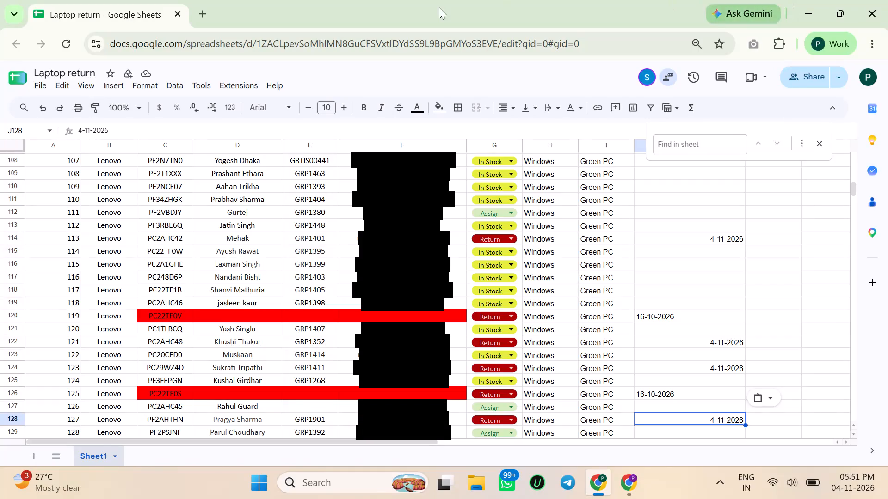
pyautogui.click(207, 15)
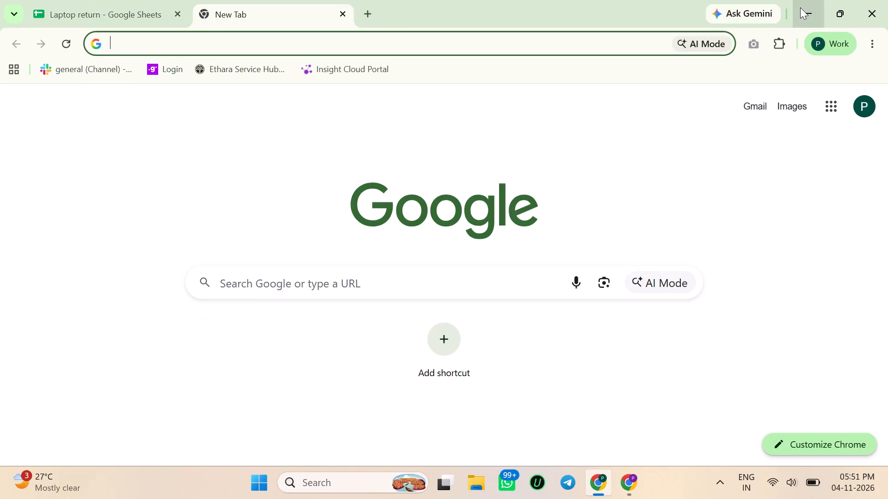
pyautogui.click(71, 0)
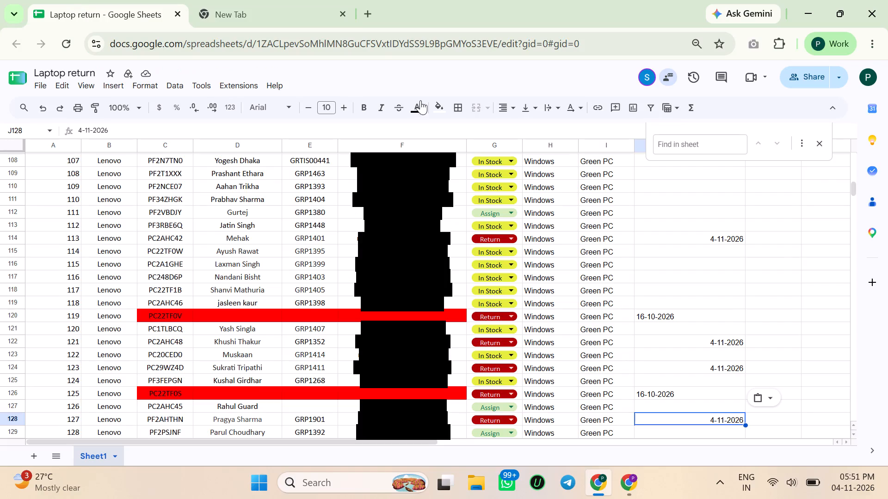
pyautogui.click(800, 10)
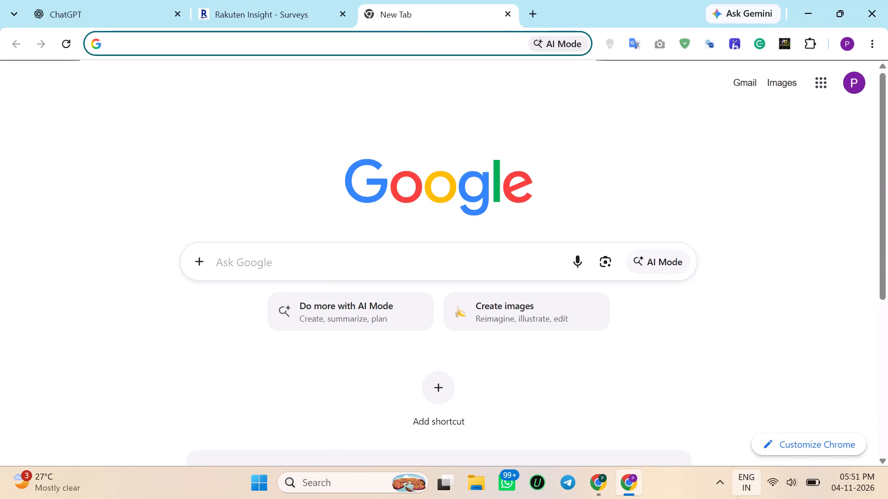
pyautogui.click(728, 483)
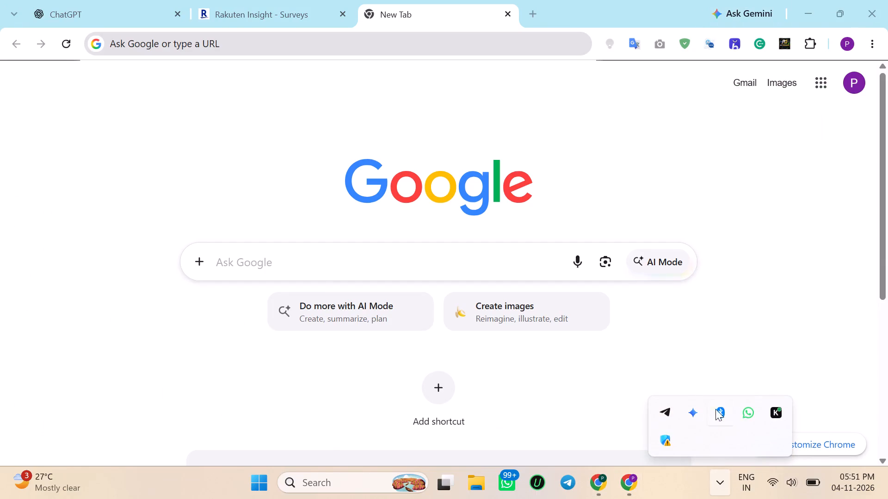
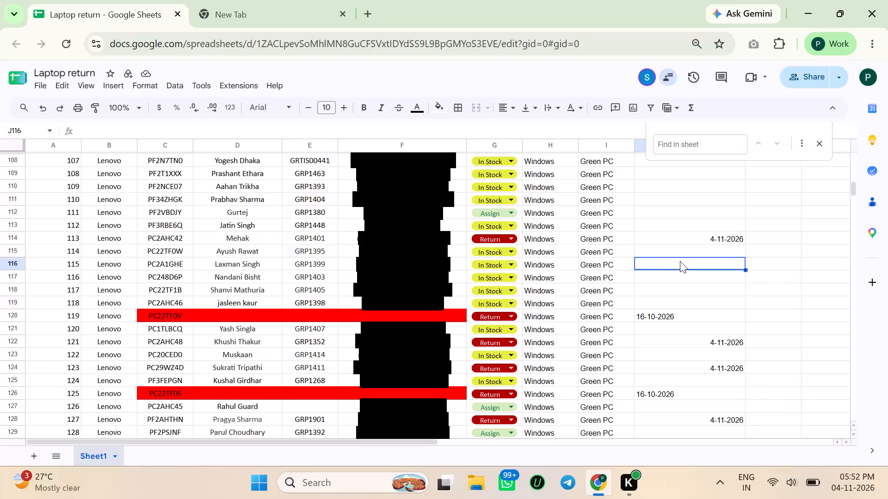
# Start a search within the Laptop return sheet for the next laptop's serial number.
pyautogui.hotkey('ctrl', 'f')
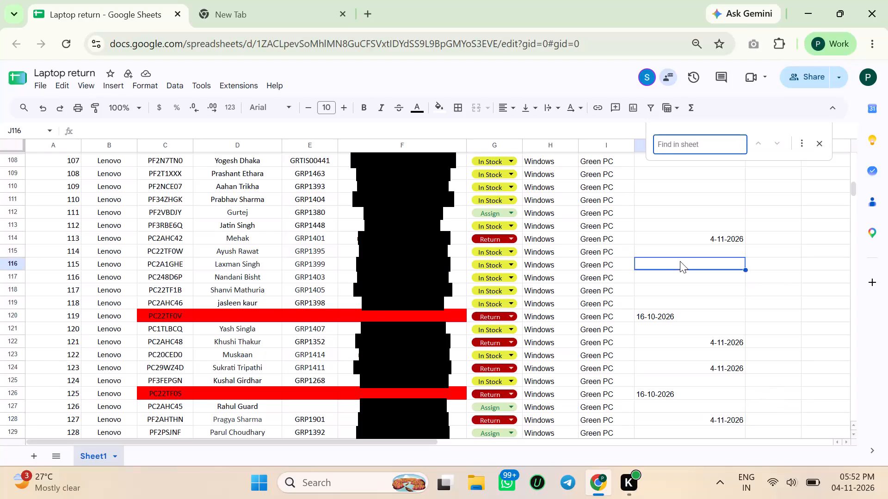
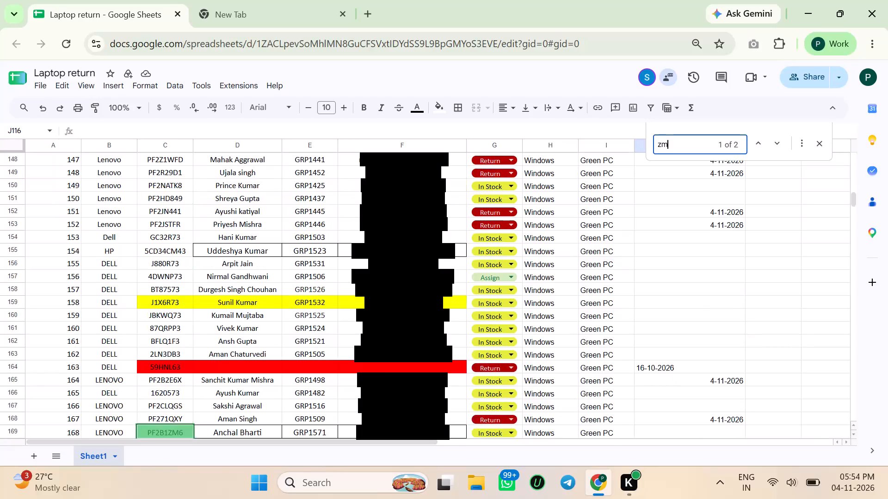
# Find the laptop whose serial contains zm6, set its status to Return with date 4-11-2026, and save the sheet.
pyautogui.press('6')
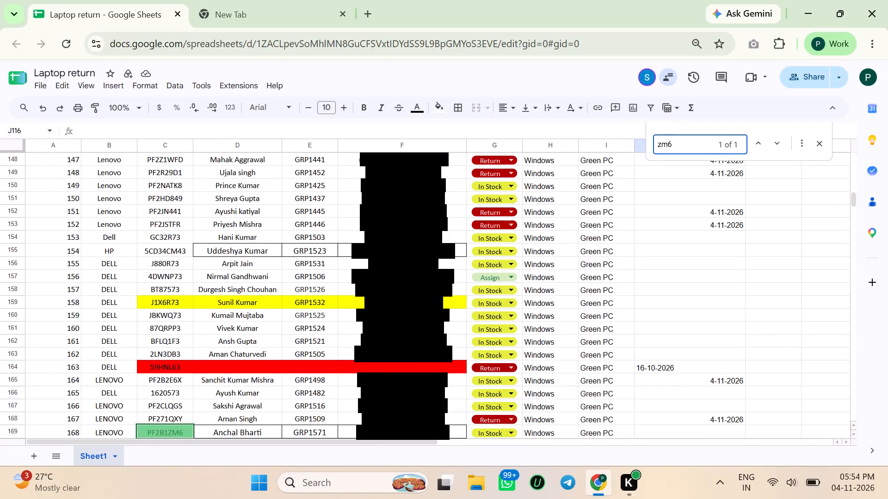
pyautogui.click(503, 432)
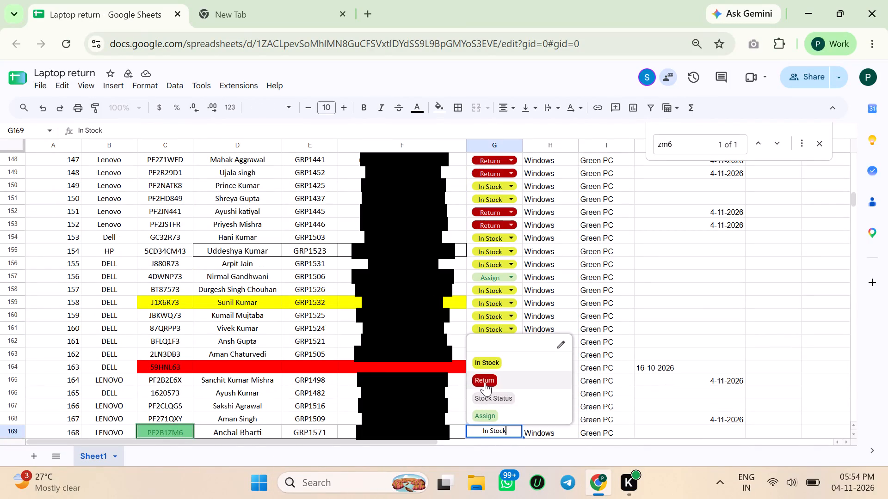
pyautogui.click(485, 382)
pyautogui.click(695, 429)
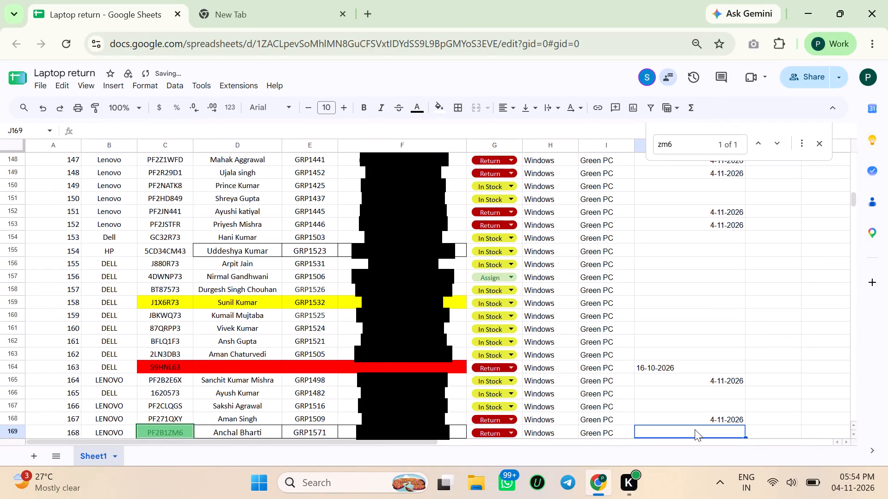
pyautogui.hotkey('ctrl', 'v')
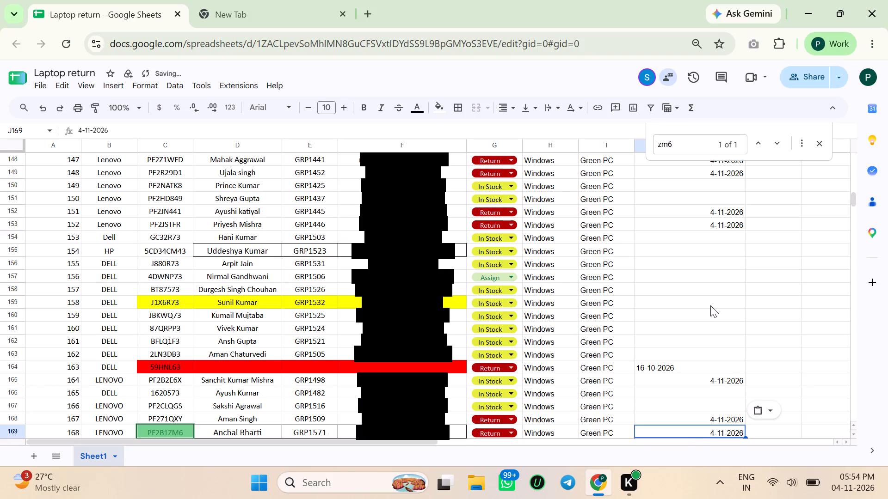
pyautogui.hotkey('ctrl', 's')
pyautogui.hotkey('ctrl', 's')
pyautogui.hotkey('ctrl', 's')
# Find the laptop whose serial contains 7v2, set its status to Return with date 4-11-2026, and save the sheet.
pyautogui.click(692, 149)
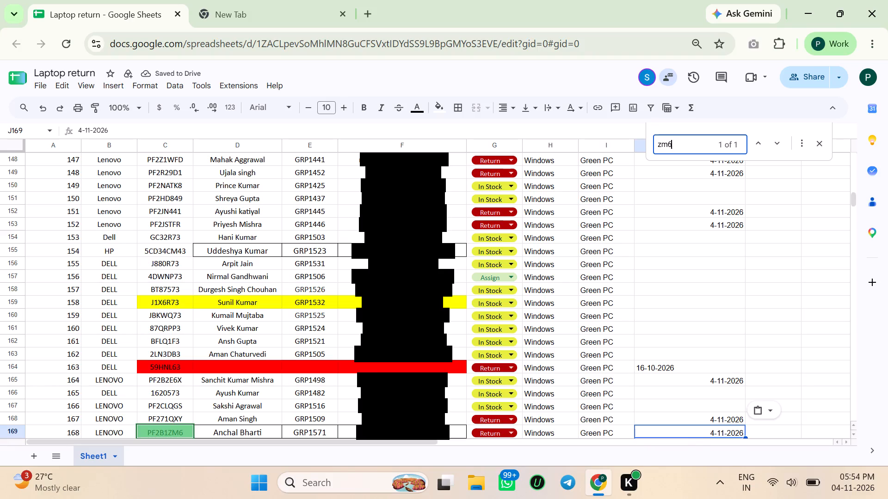
pyautogui.press('BackSpace')
pyautogui.press('BackSpace')
pyautogui.press('BackSpace')
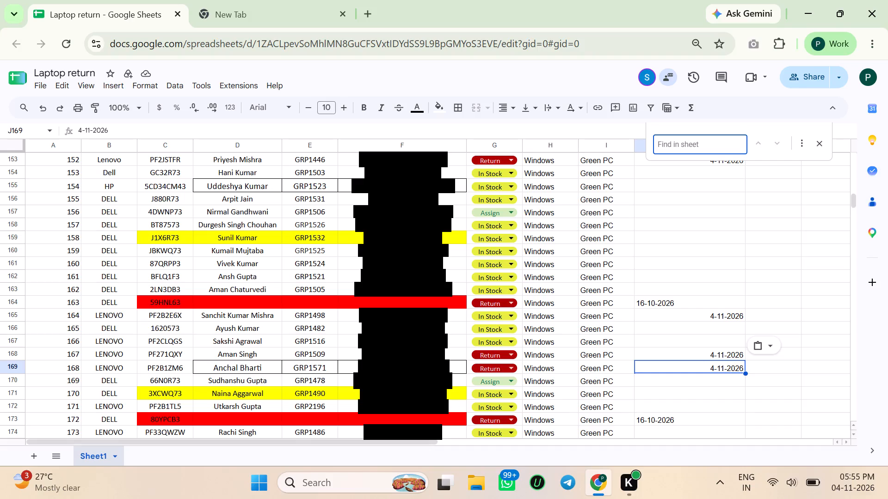
pyautogui.write('7v2')
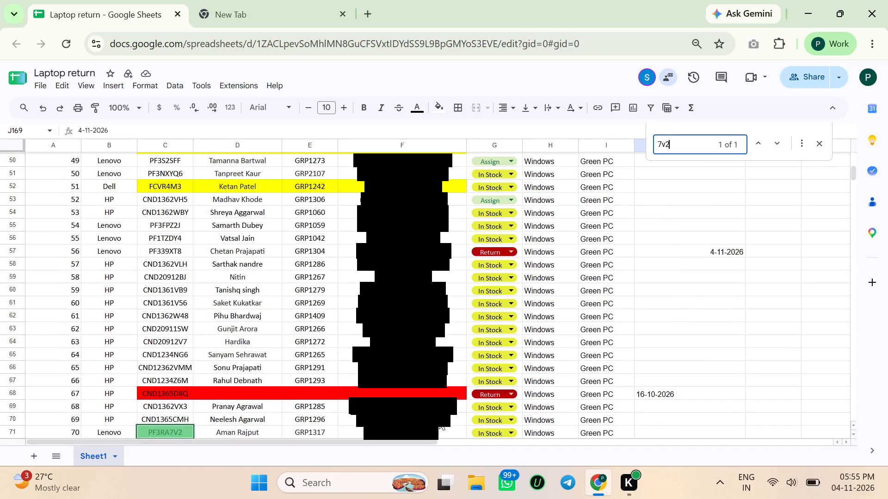
pyautogui.click(497, 433)
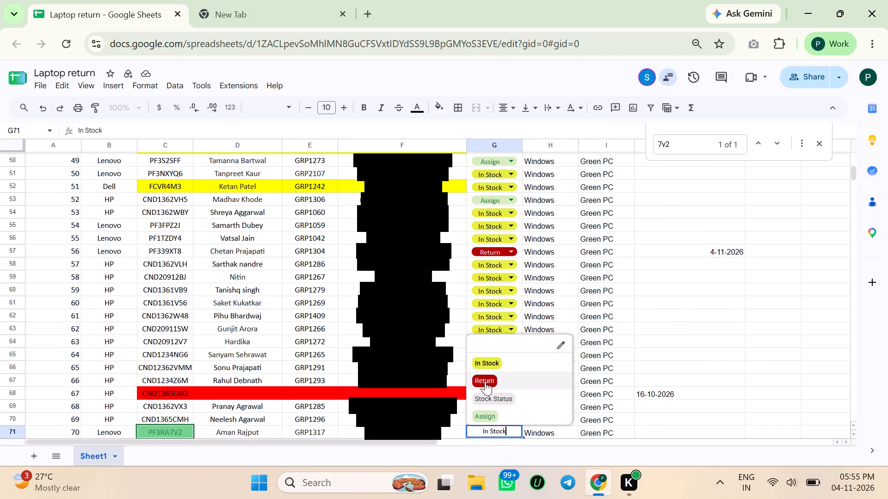
pyautogui.click(485, 381)
pyautogui.click(658, 432)
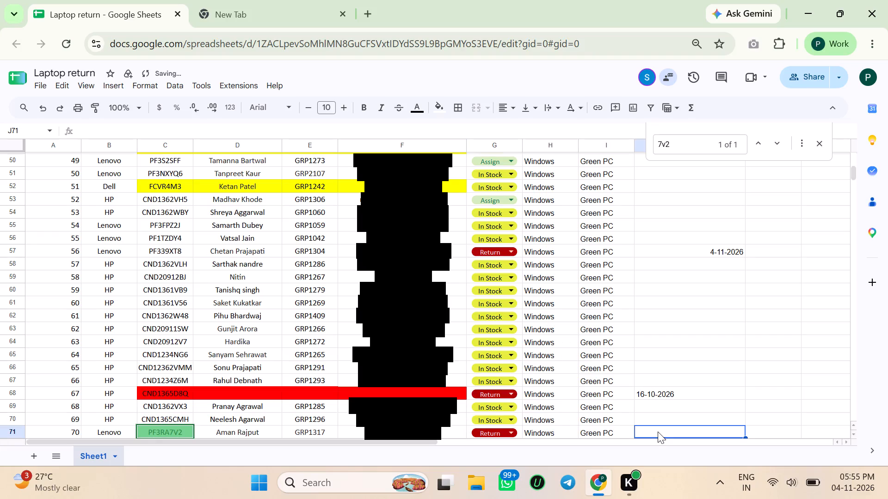
pyautogui.hotkey('ctrl', 'v')
pyautogui.hotkey('ctrl', 's')
pyautogui.hotkey('ctrl', 's')
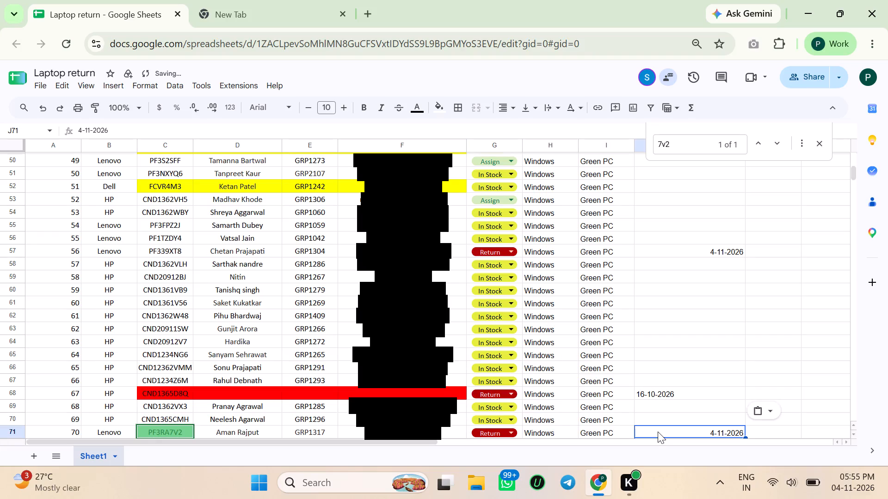
pyautogui.hotkey('ctrl', 's')
pyautogui.hotkey('ctrl', 's')
pyautogui.hotkey('ctrl', 's')
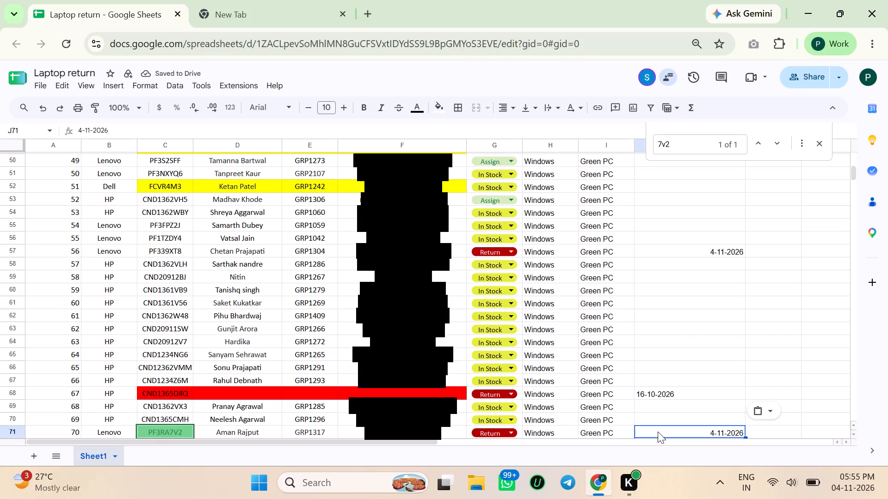
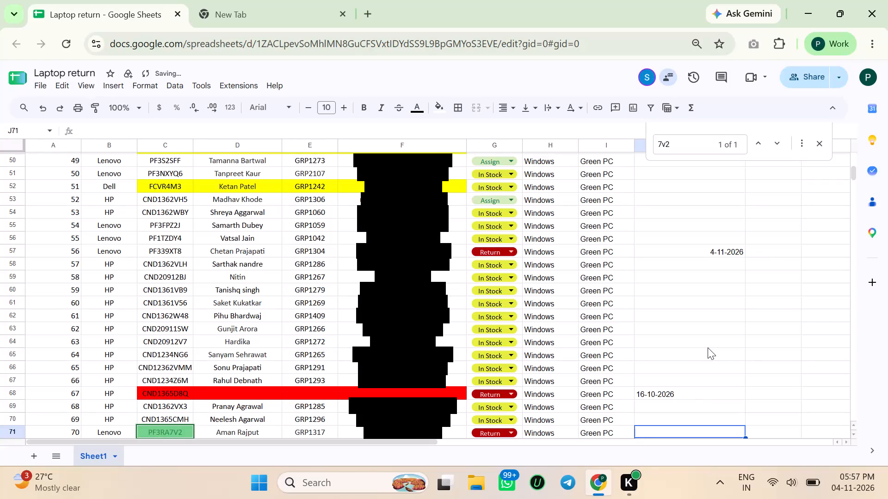
# Enter the return date 4-11-2026 for the laptop with serial PF3RA7V2.
pyautogui.hotkey('ctrl', 'v')
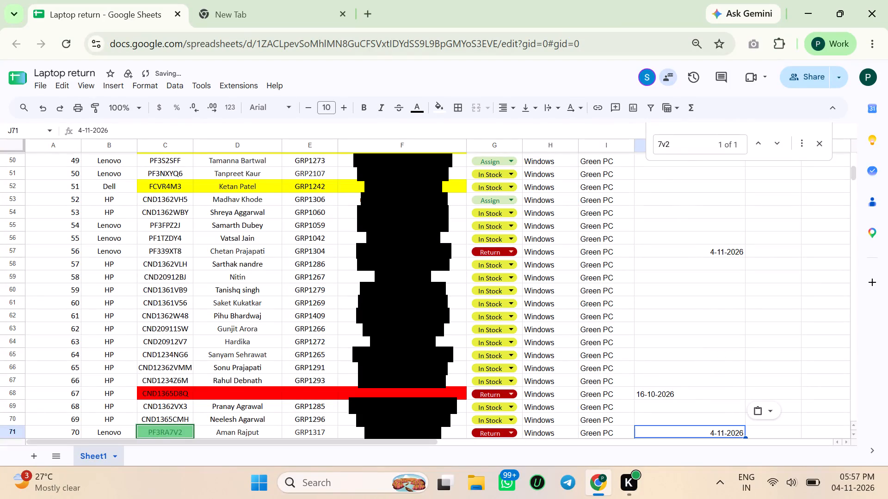
# Search the Laptop return sheet for a serial containing 87w, repeating the search once.
pyautogui.click(682, 146)
pyautogui.press('BackSpace')
pyautogui.press('BackSpace')
pyautogui.press('BackSpace')
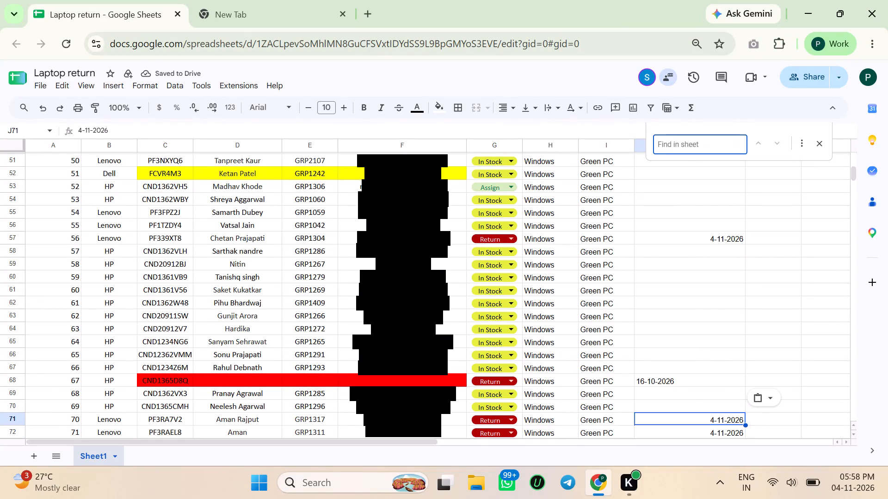
pyautogui.write('87')
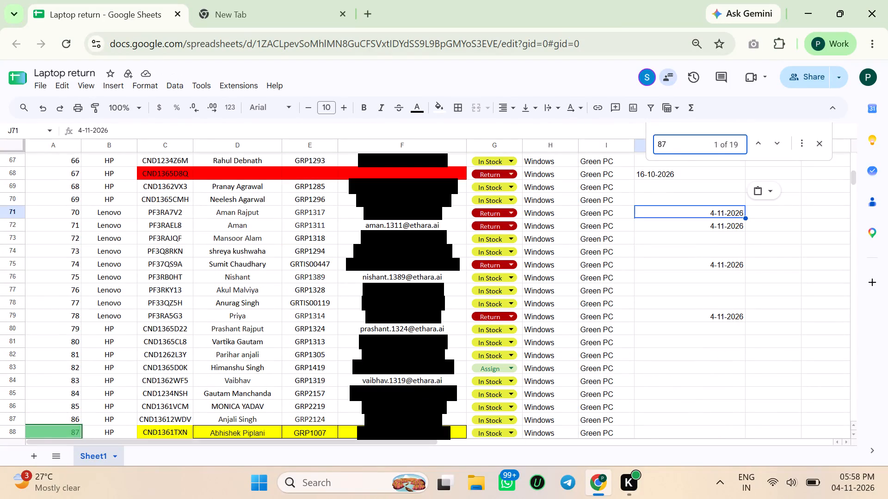
pyautogui.press('w')
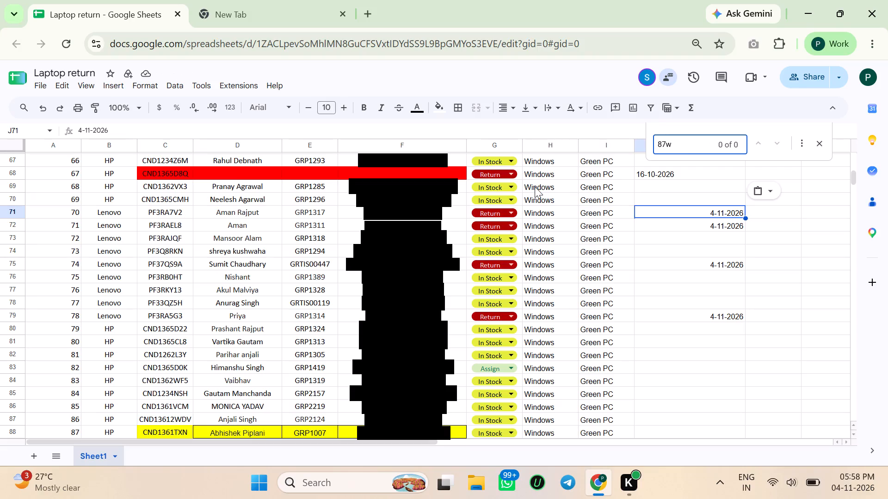
pyautogui.click(680, 146)
pyautogui.press('BackSpace')
pyautogui.press('BackSpace')
pyautogui.press('BackSpace')
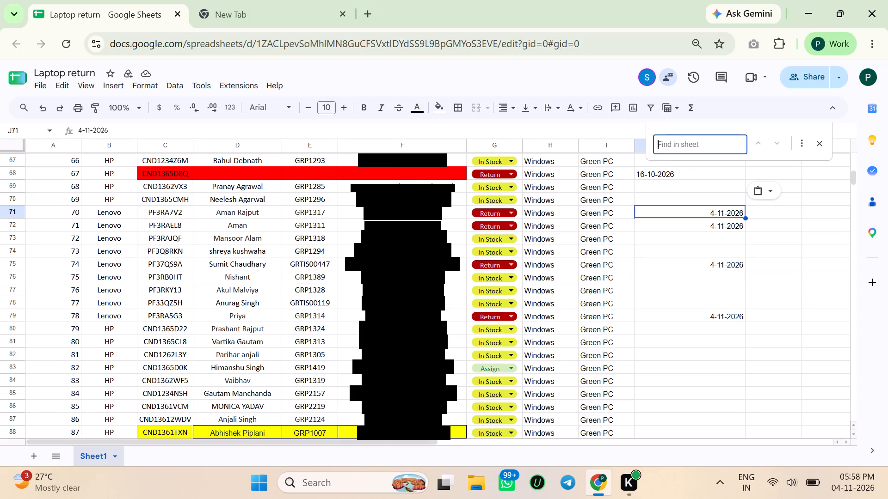
pyautogui.hotkey('ctrl', 'f')
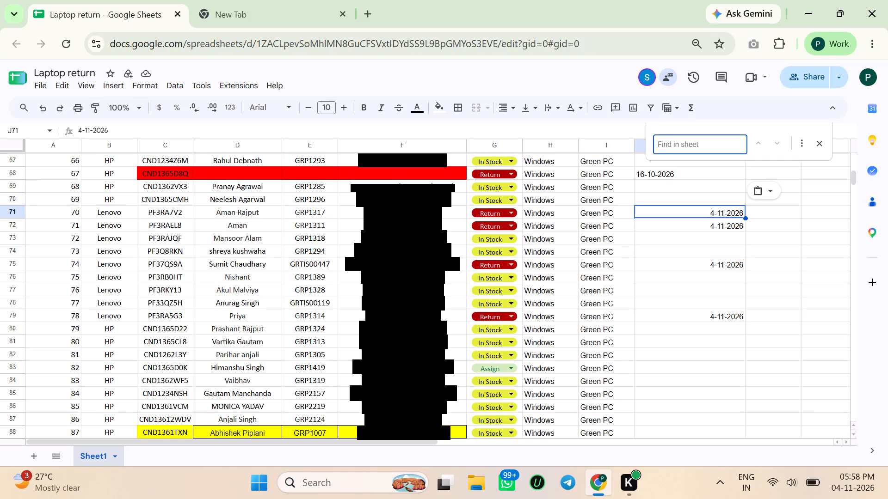
pyautogui.write('87')
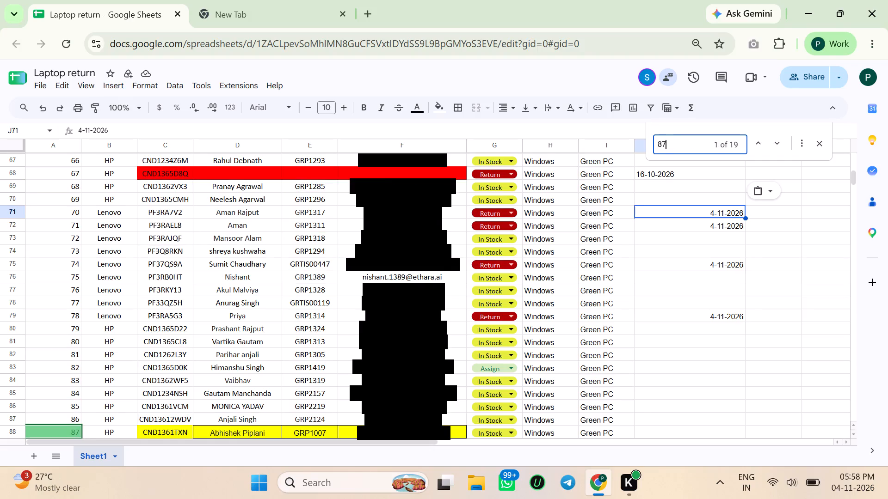
pyautogui.press('w')
# Search the Laptop return sheet for a serial containing pc1q.
pyautogui.press('BackSpace')
pyautogui.press('BackSpace')
pyautogui.press('BackSpace')
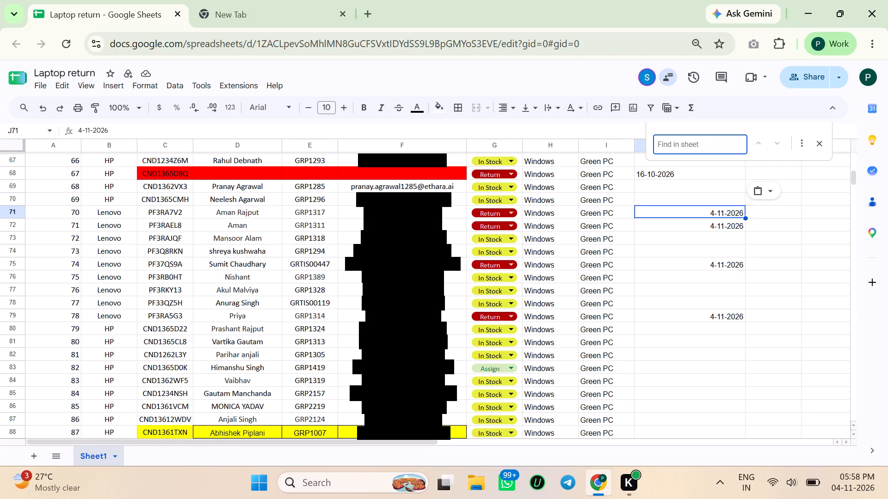
pyautogui.write('pc1q')
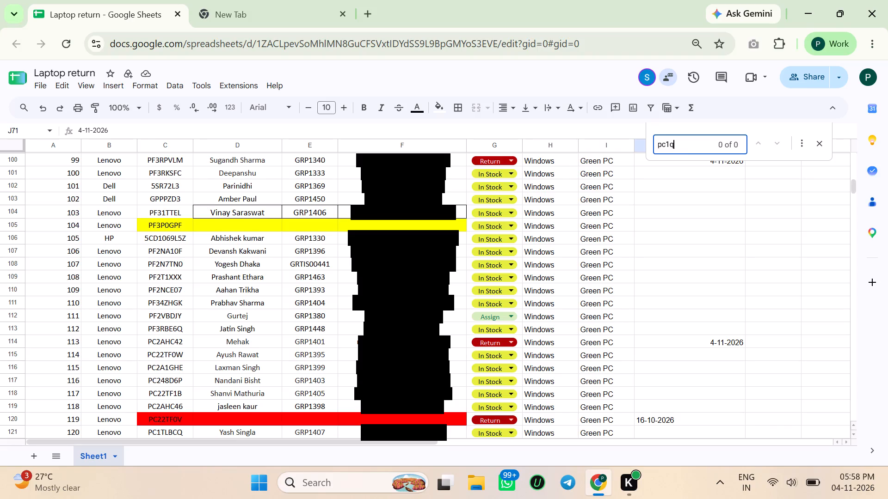
# Find the laptop whose serial contains kn0 and set its status to Return with date 4-11-2026.
pyautogui.press('BackSpace')
pyautogui.press('BackSpace')
pyautogui.press('BackSpace')
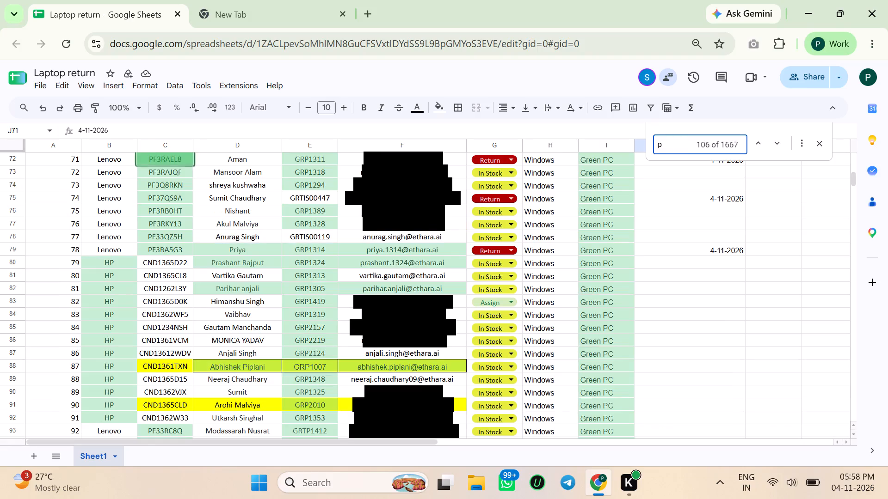
pyautogui.press('BackSpace')
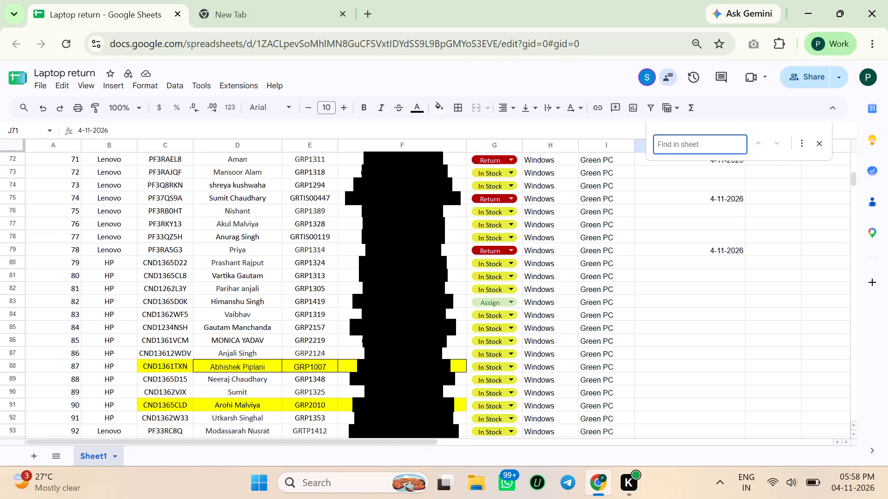
pyautogui.write('kn')
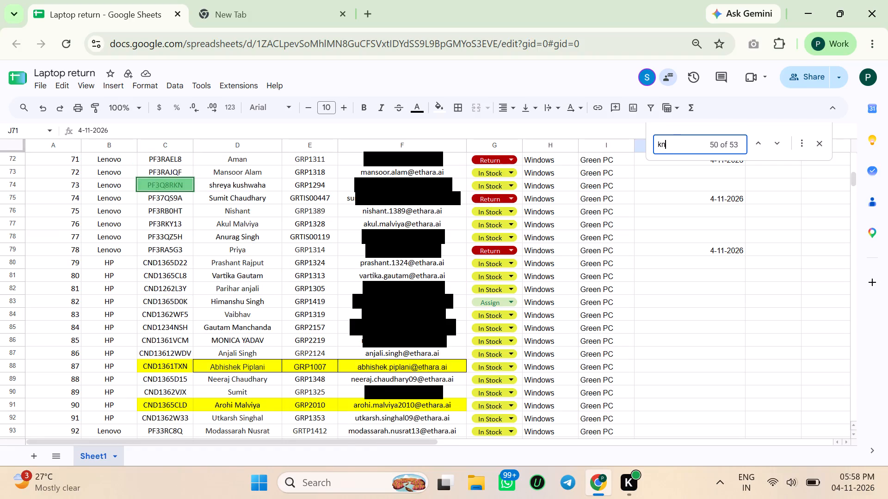
pyautogui.press('0')
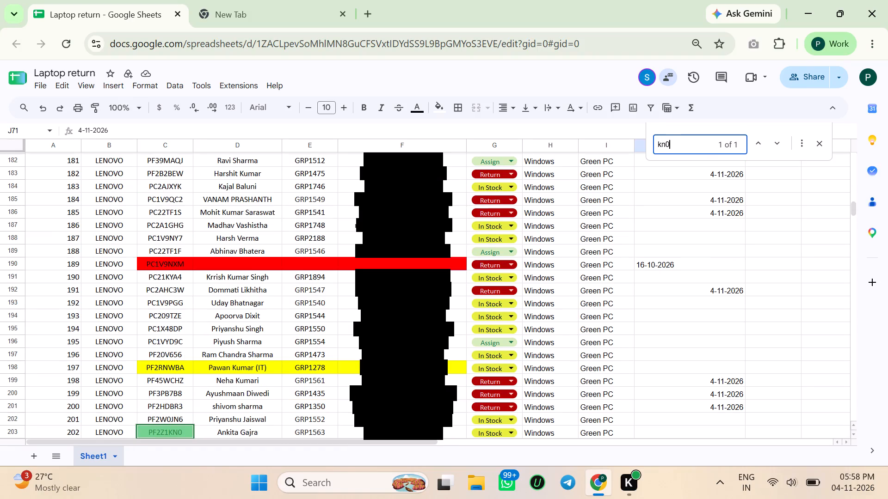
pyautogui.click(498, 432)
pyautogui.click(487, 381)
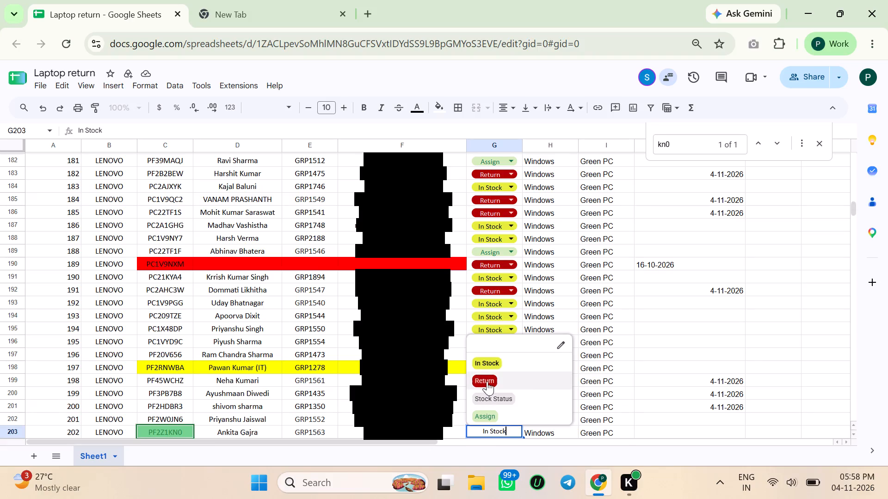
pyautogui.click(706, 430)
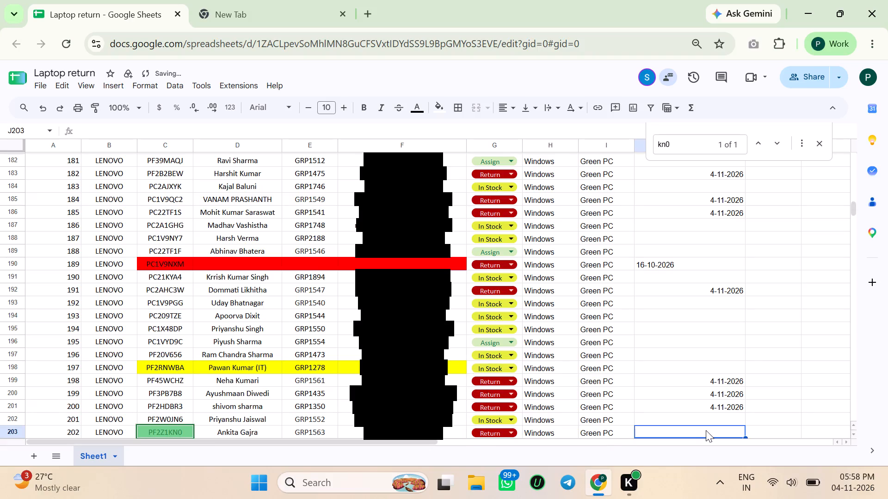
pyautogui.hotkey('ctrl', 'v')
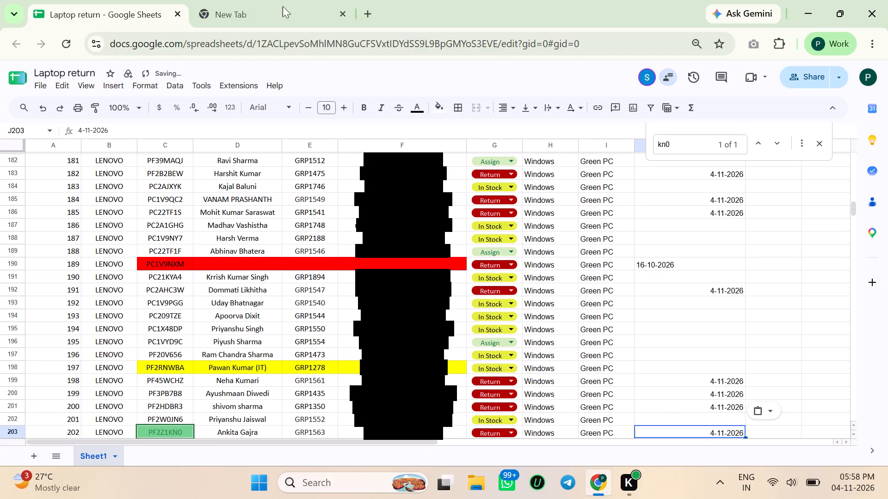
# Open the IT Assets Collection Sheet from Google Sheets in the other browser tab.
pyautogui.click(230, 11)
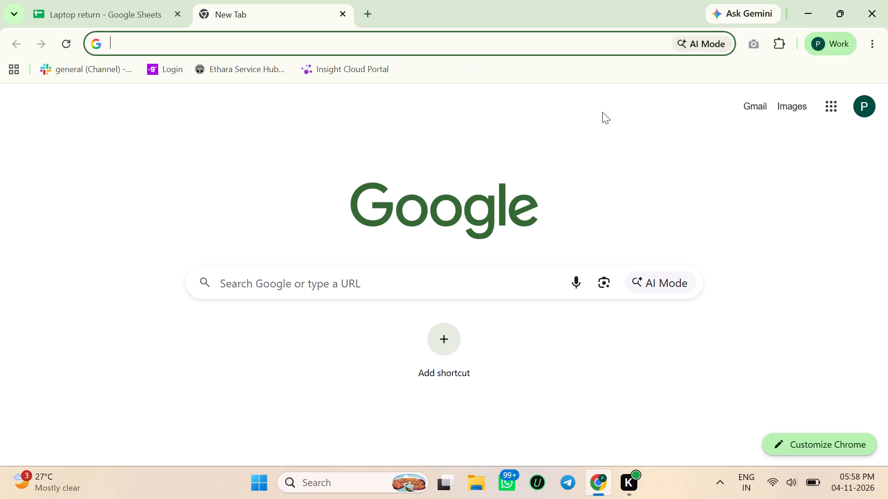
pyautogui.click(831, 106)
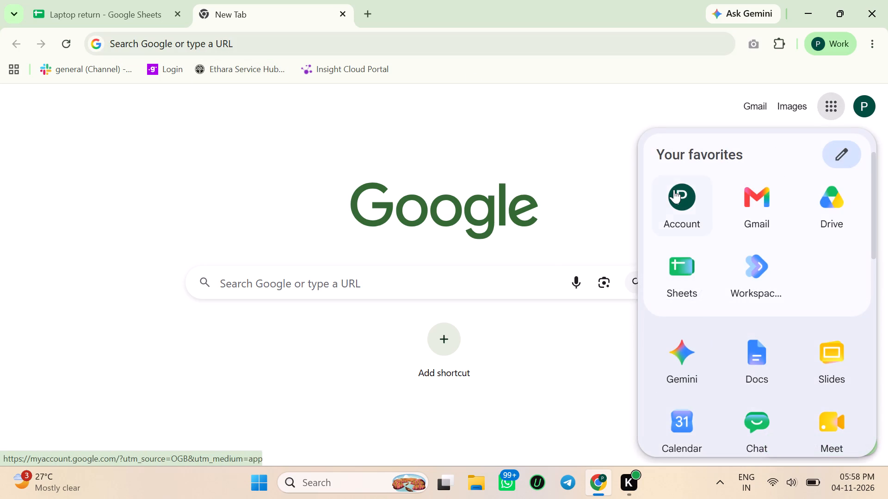
pyautogui.click(680, 272)
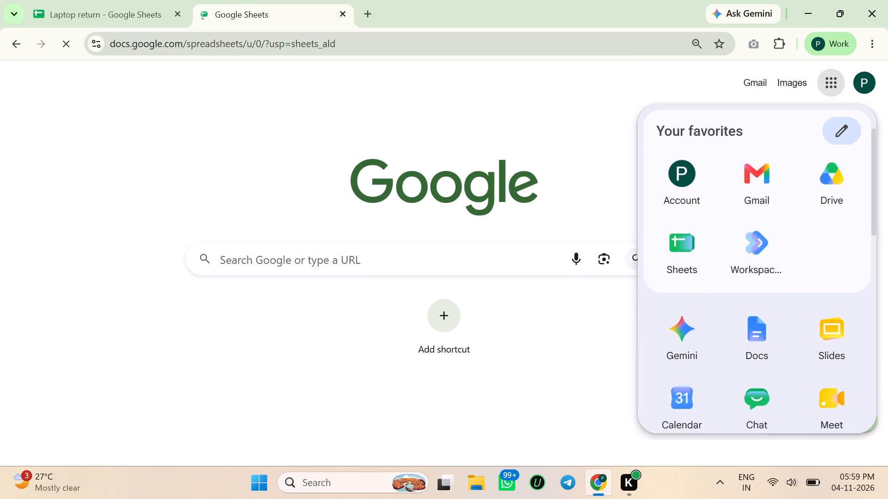
pyautogui.scroll(-1, 334, 323)
pyautogui.click(294, 274)
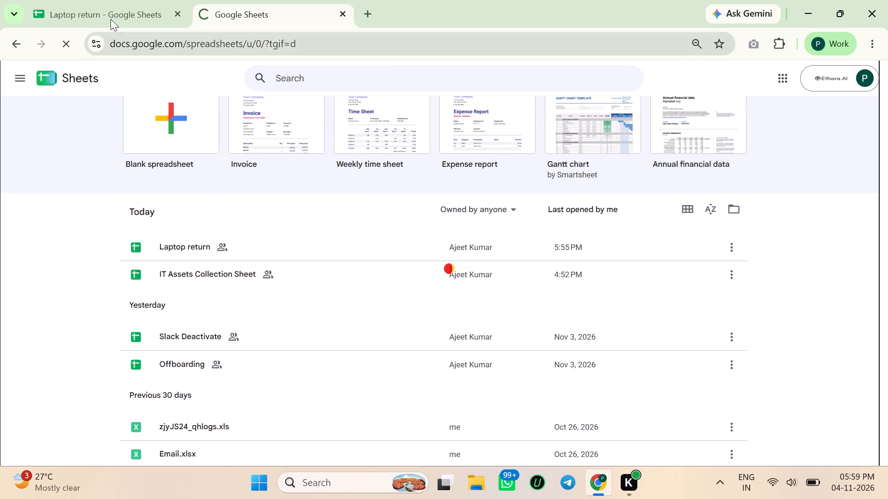
# Go back to the Laptop return sheet and search it again for a serial containing 87w.
pyautogui.click(103, 12)
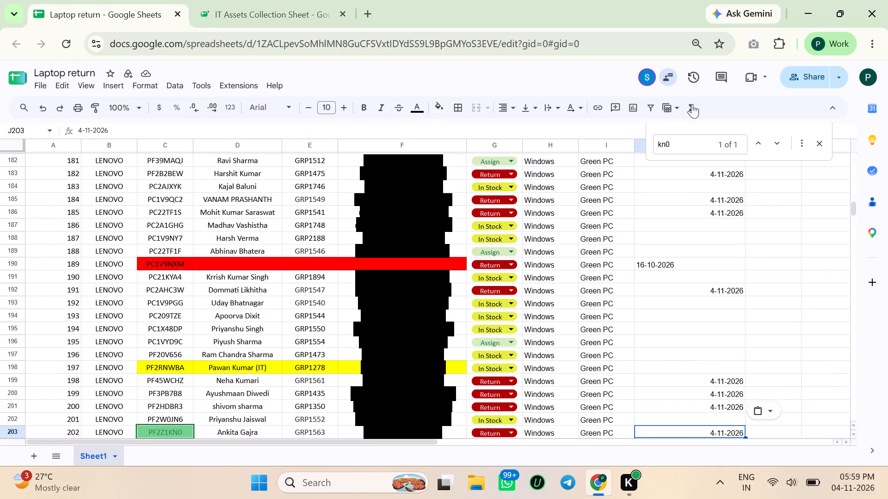
pyautogui.click(678, 145)
pyautogui.press('BackSpace')
pyautogui.press('BackSpace')
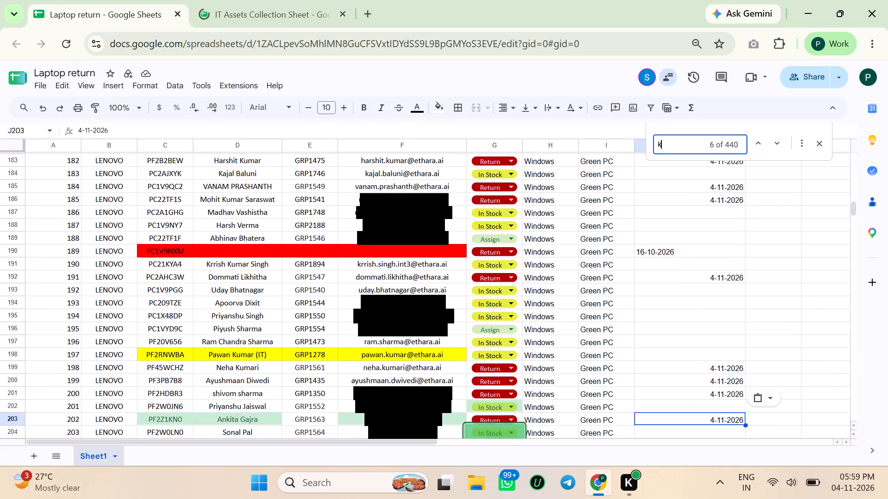
pyautogui.press('BackSpace')
pyautogui.write('87')
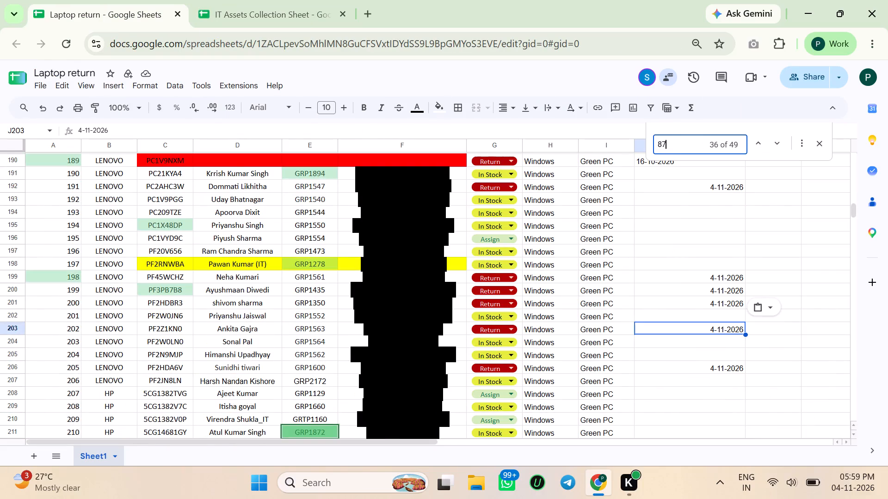
pyautogui.press('w')
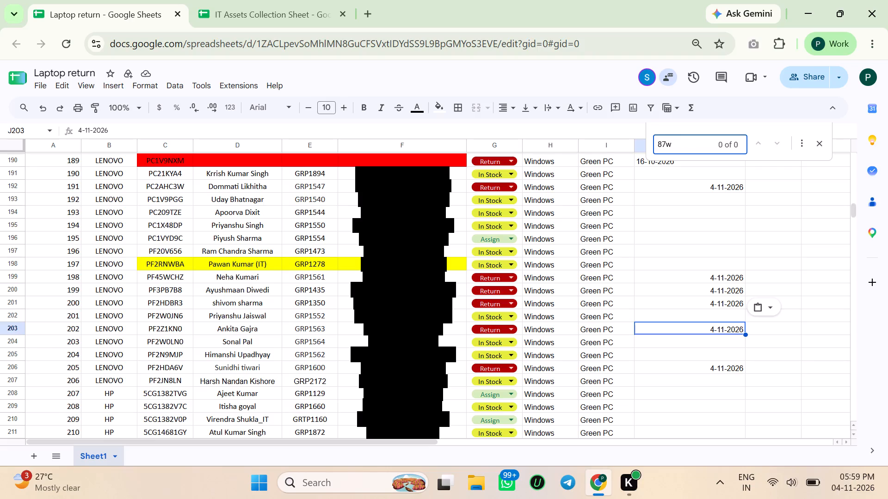
# Search the IT Assets Collection Sheet for the serial containing 87w and examine that laptop's row details.
pyautogui.click(232, 8)
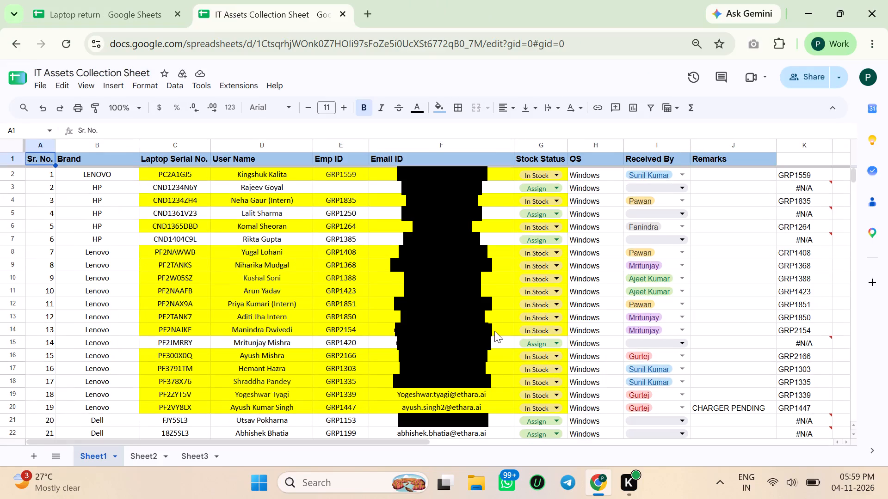
pyautogui.hotkey('ctrl', 'f')
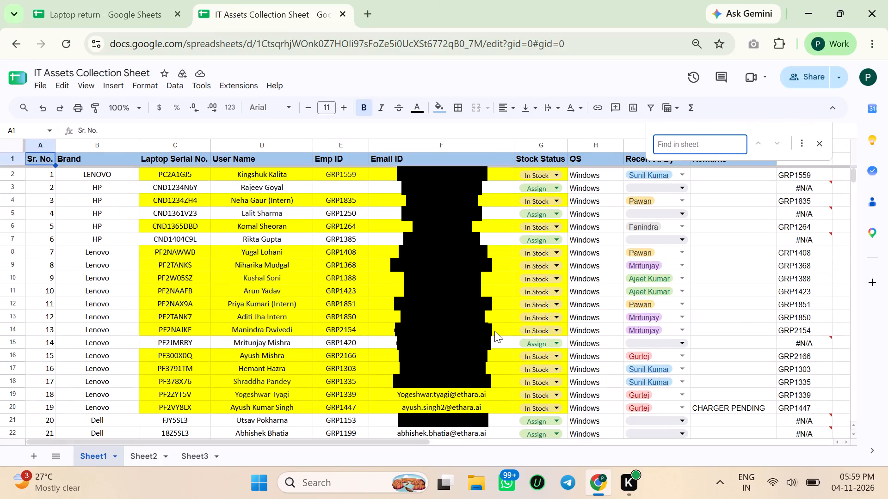
pyautogui.write('87')
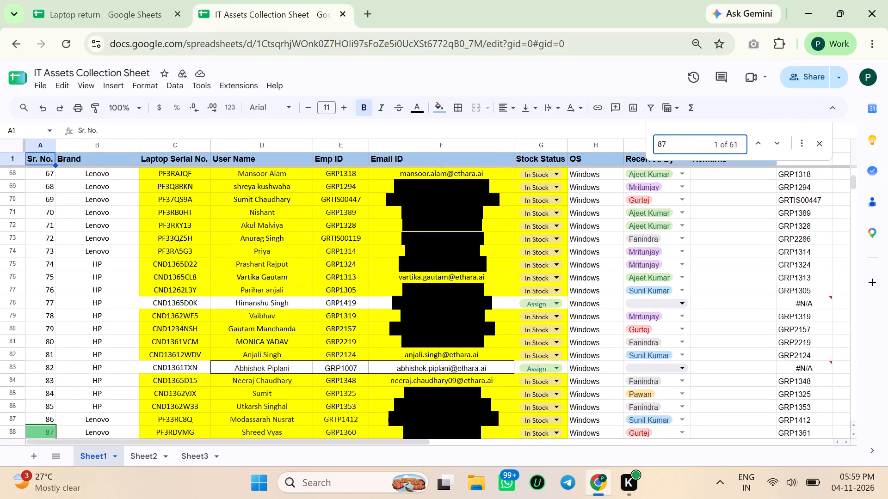
pyautogui.press('w')
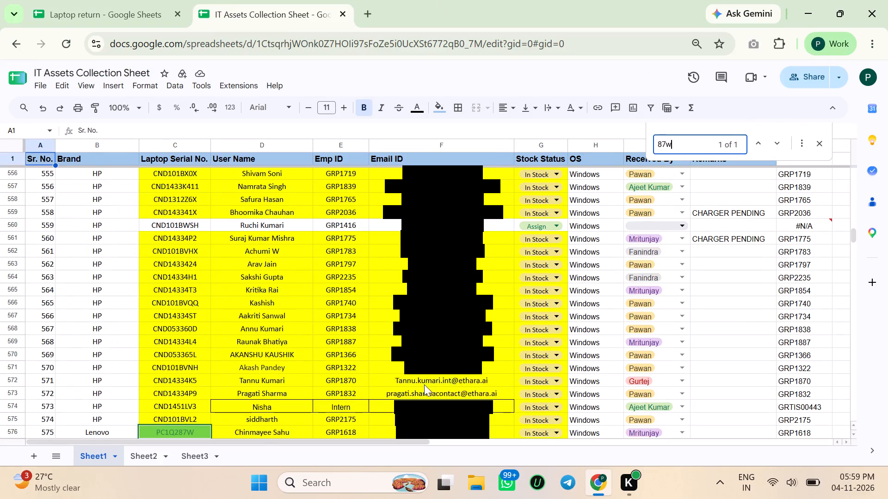
pyautogui.scroll(-1, 338, 384)
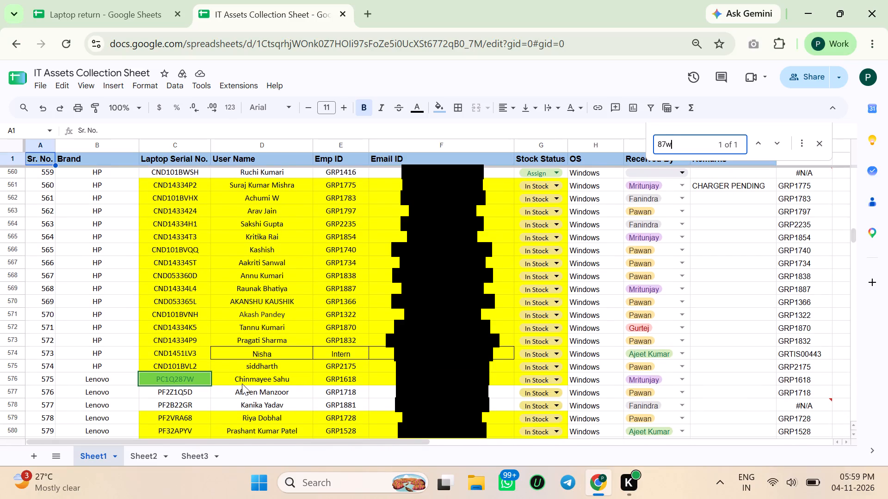
pyautogui.hscroll(-3, 356, 384)
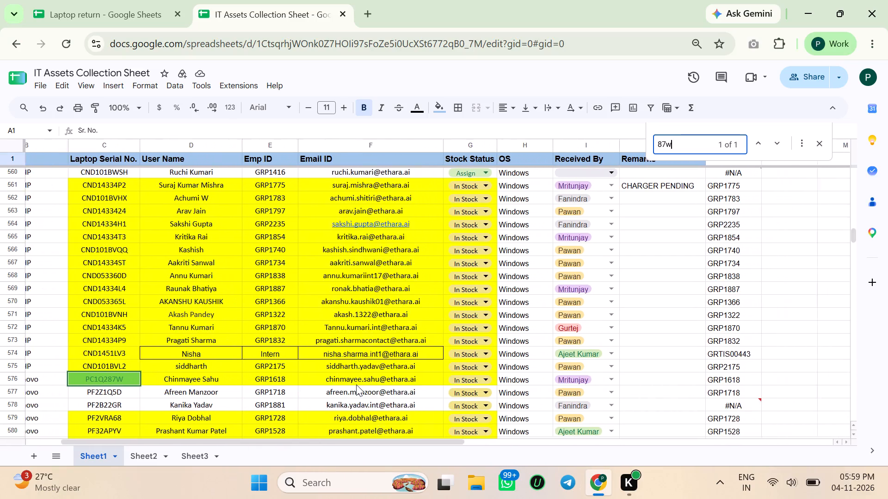
pyautogui.hscroll(-1, 356, 384)
pyautogui.hscroll(2, 356, 384)
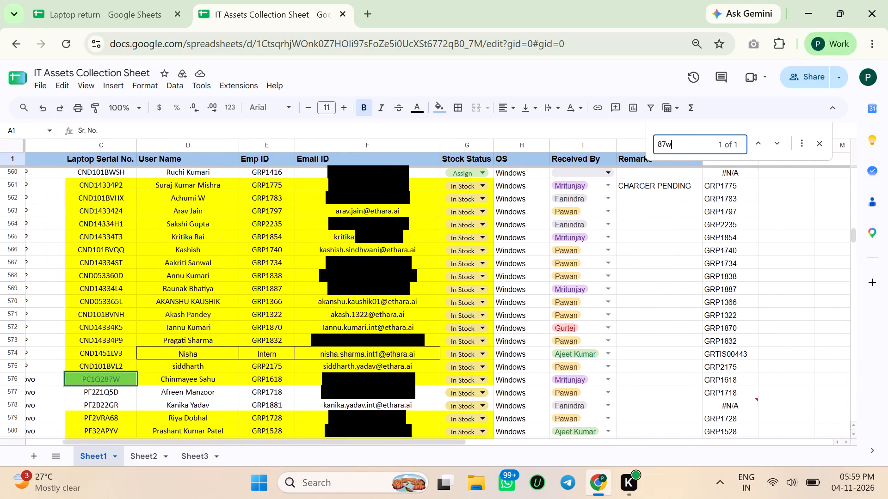
pyautogui.hscroll(3, 356, 384)
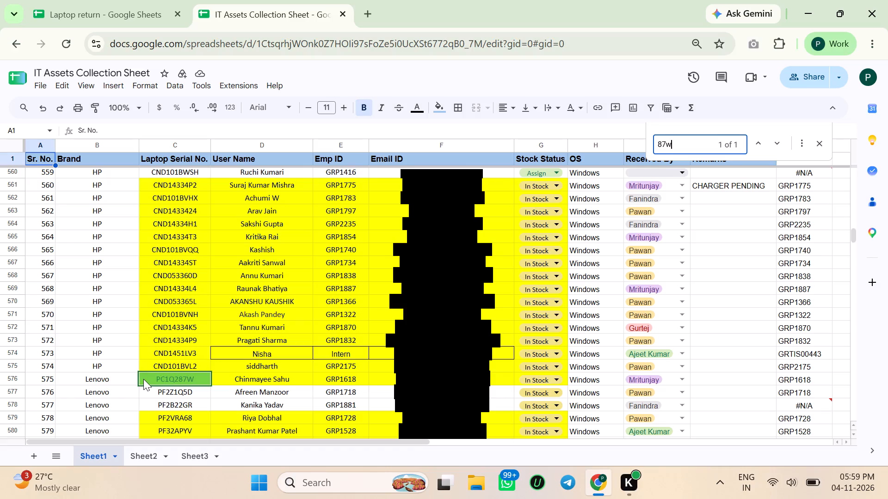
# Switch back to the Laptop return sheet.
pyautogui.click(91, 17)
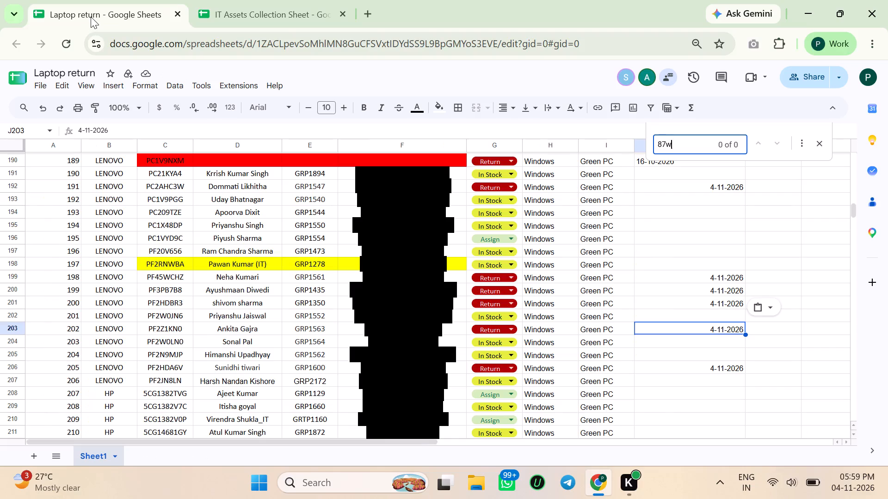
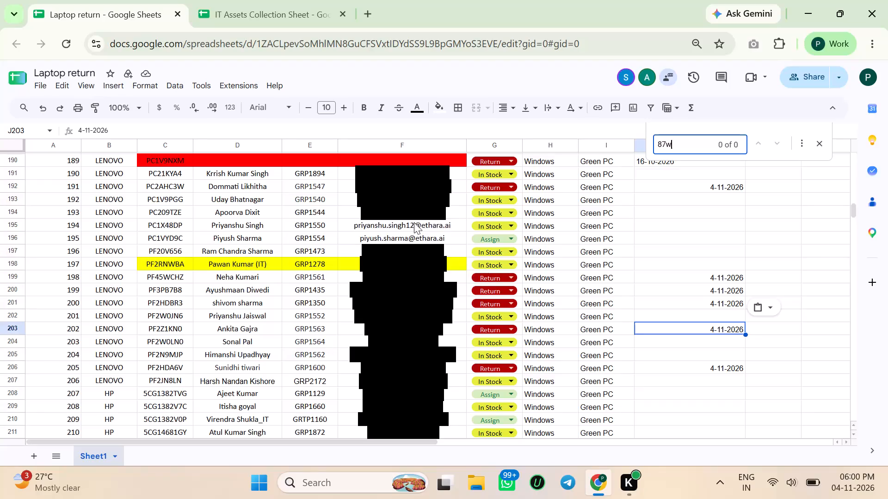
# Dismiss the search for 87w in the Laptop return sheet.
pyautogui.click(662, 402)
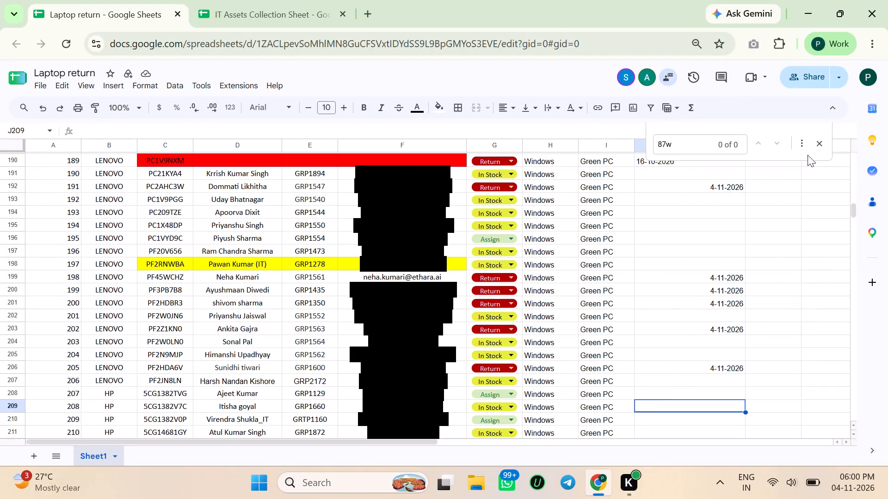
pyautogui.click(820, 142)
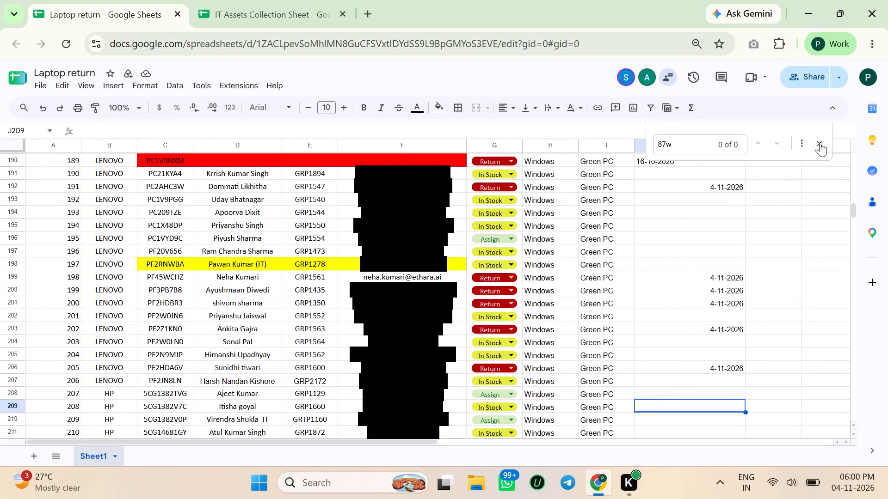
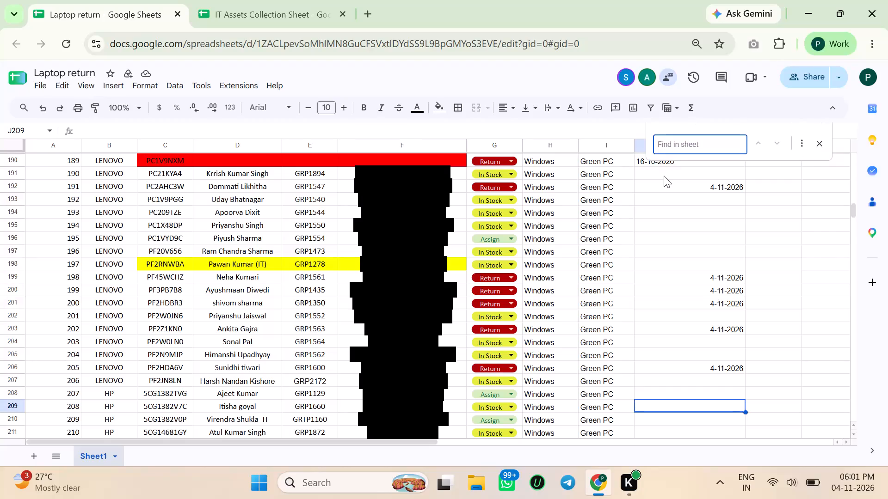
# Search the Laptop return sheet for xxx and record laptop PF2T1XXX as Return dated 4-11-2026, saving the sheet.
pyautogui.write('xxx')
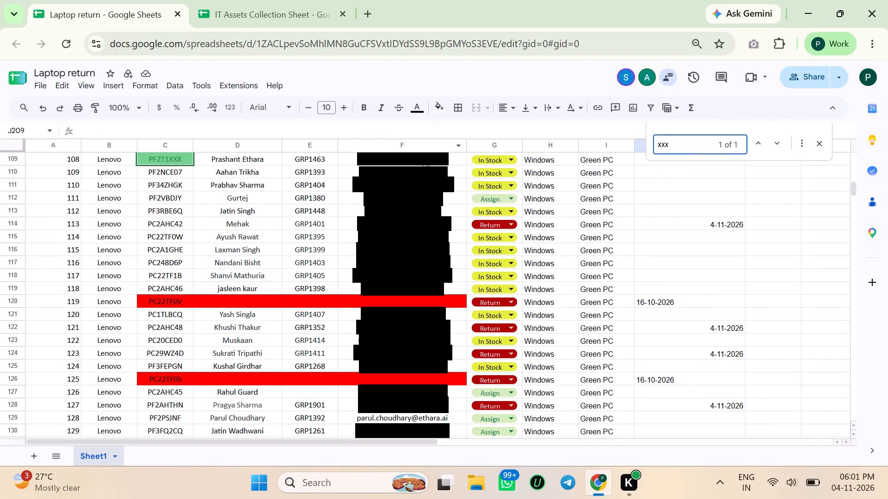
pyautogui.click(641, 161)
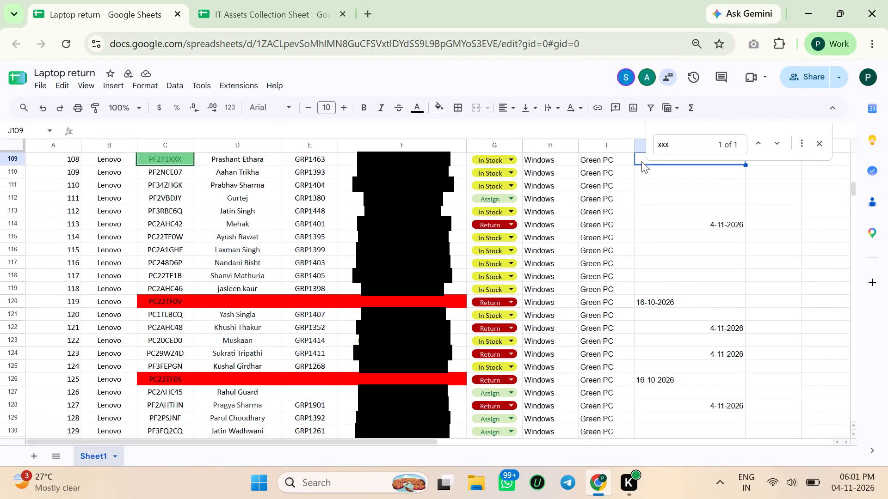
pyautogui.hotkey('ctrl', 'v')
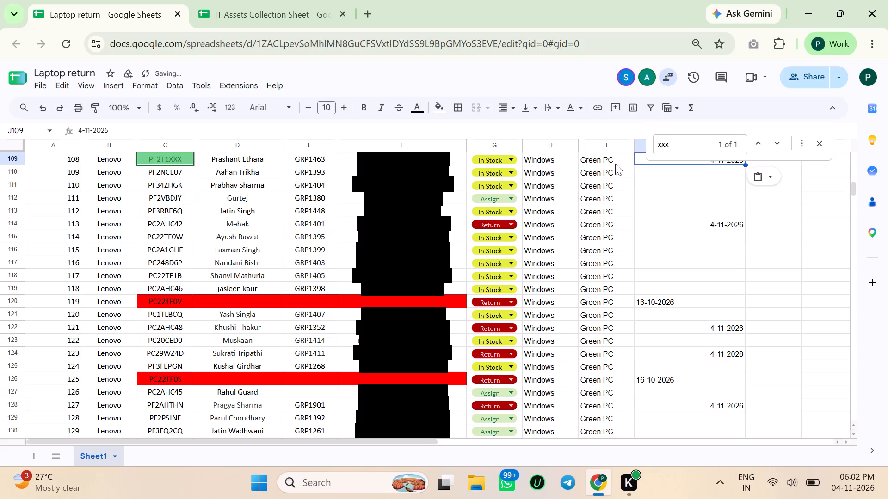
pyautogui.click(509, 161)
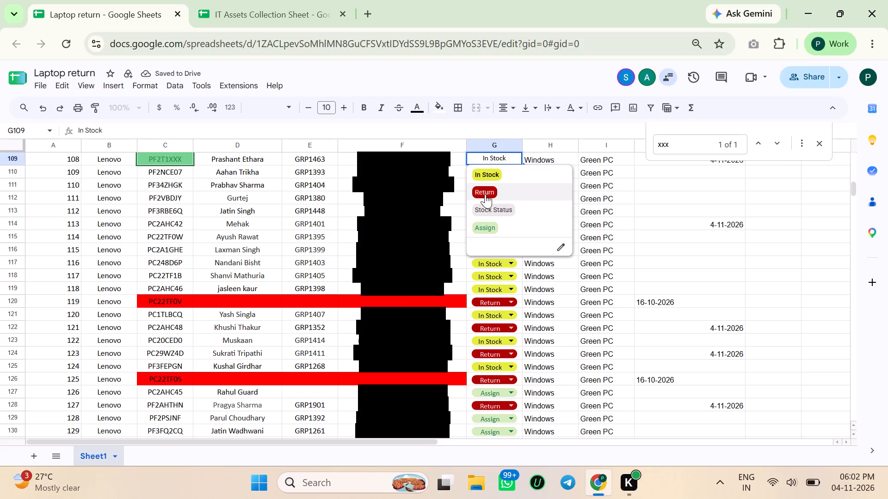
pyautogui.click(485, 194)
pyautogui.hotkey('ctrl', 's')
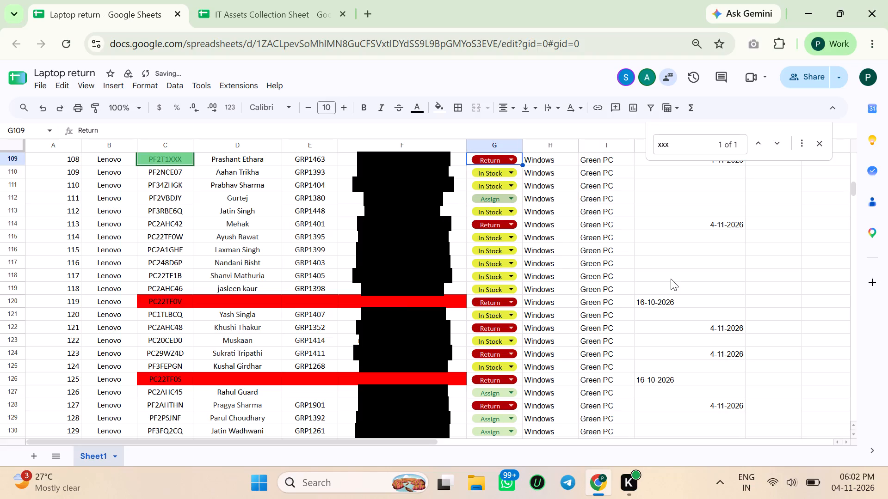
pyautogui.hotkey('ctrl', 's')
pyautogui.hotkey('ctrl', 's')
pyautogui.hotkey('ctrl', 's')
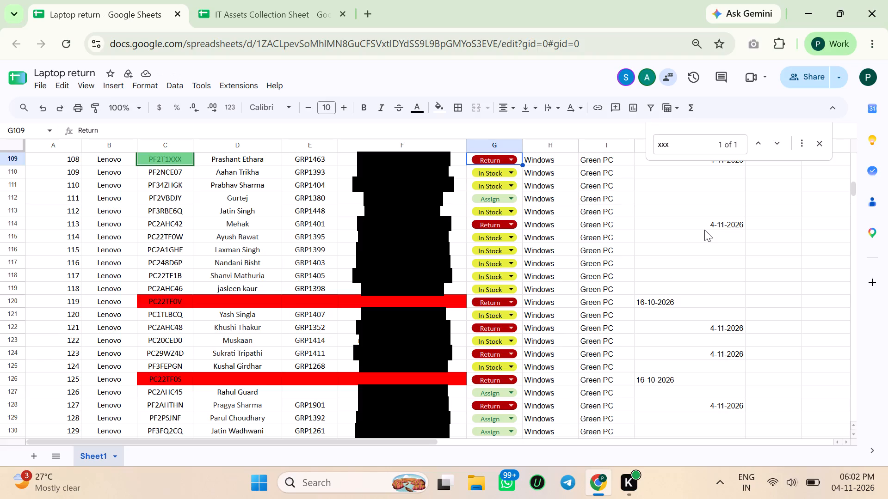
# Search the sheet for 59q and record laptop PF33659Q as Return dated 4-11-2026, saving the sheet.
pyautogui.click(683, 138)
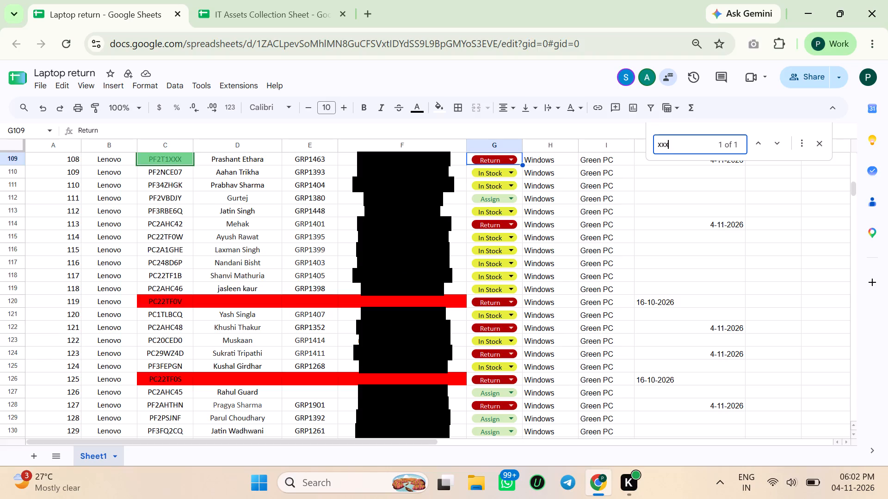
pyautogui.press('BackSpace')
pyautogui.press('BackSpace')
pyautogui.press('BackSpace')
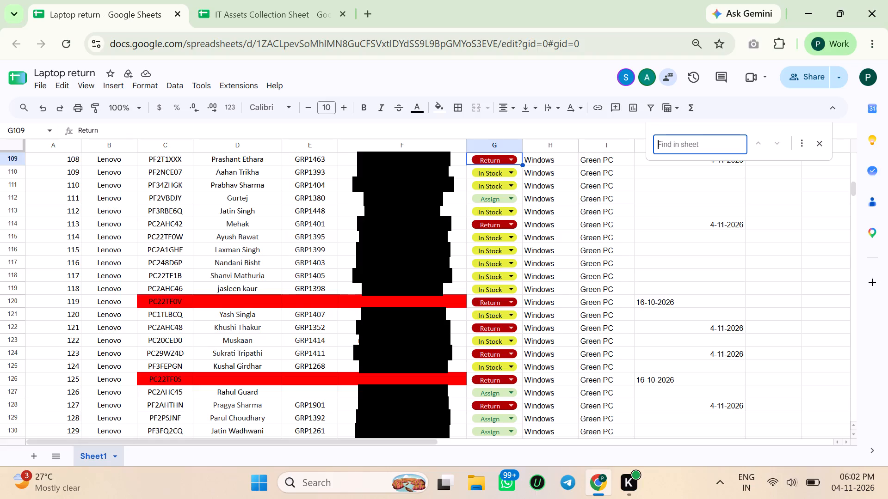
pyautogui.write('59')
pyautogui.press('q')
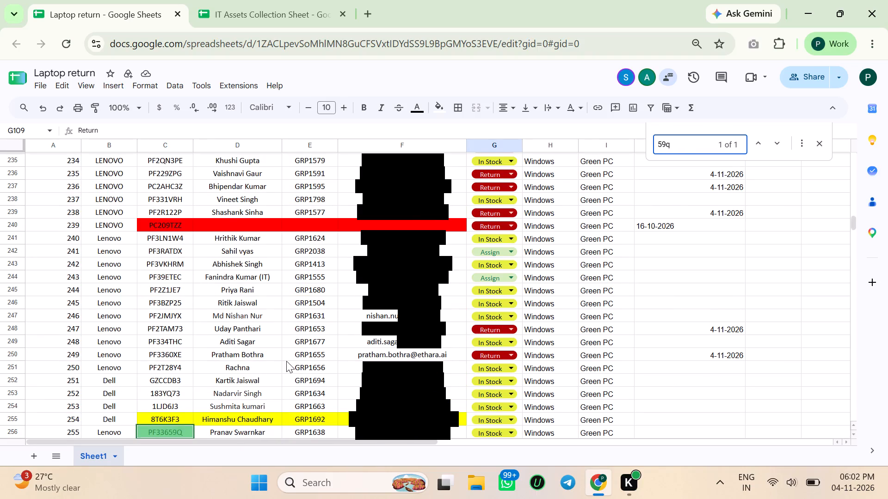
pyautogui.scroll(-1, 286, 361)
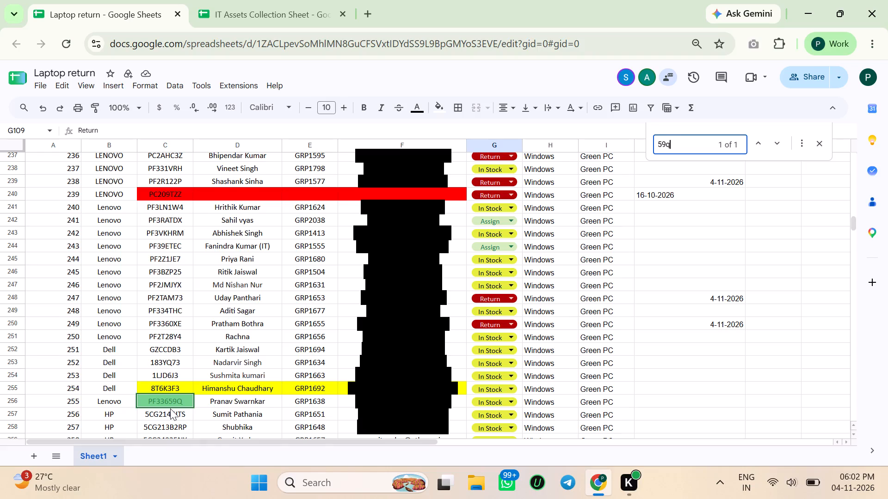
pyautogui.click(509, 402)
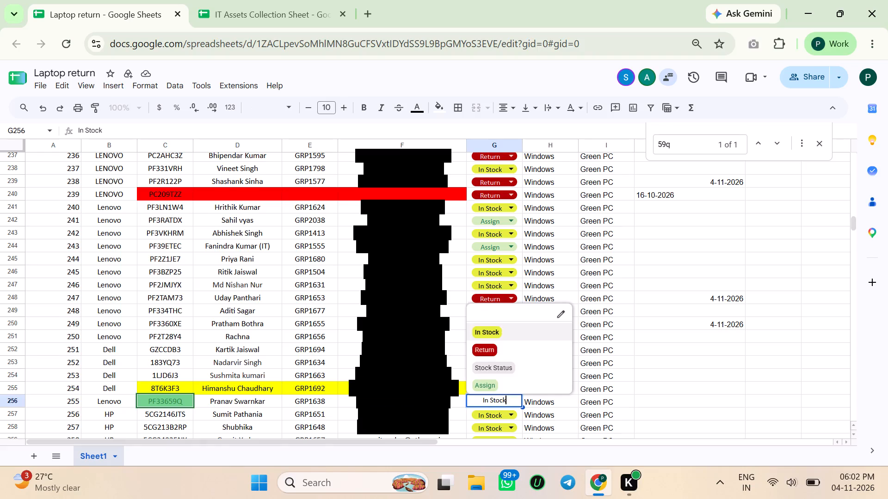
pyautogui.click(490, 349)
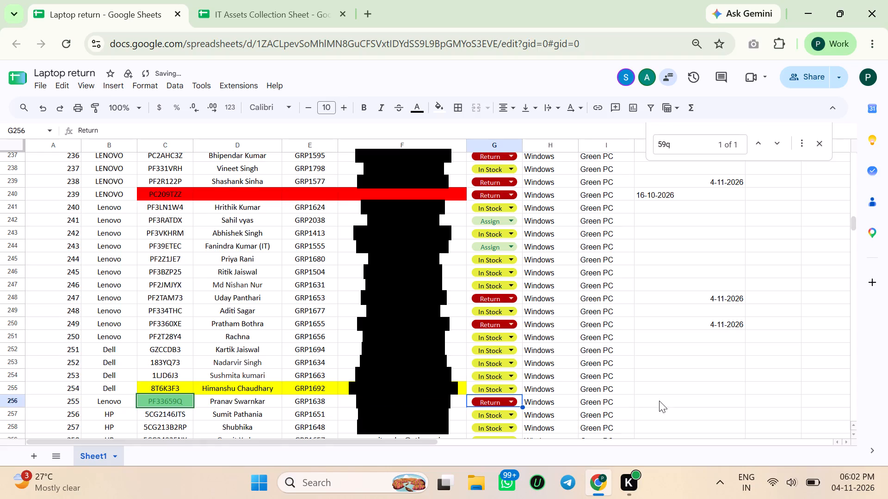
pyautogui.click(666, 401)
pyautogui.hotkey('ctrl', 'v')
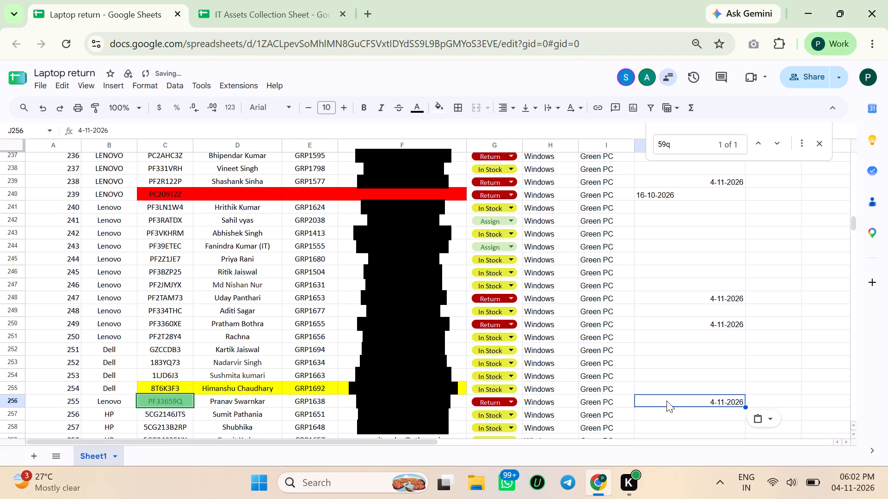
pyautogui.hotkey('ctrl', 's')
pyautogui.hotkey('ctrl', 's')
# Search the Laptop return sheet for xxx again to check its row, and clear the search.
pyautogui.click(683, 148)
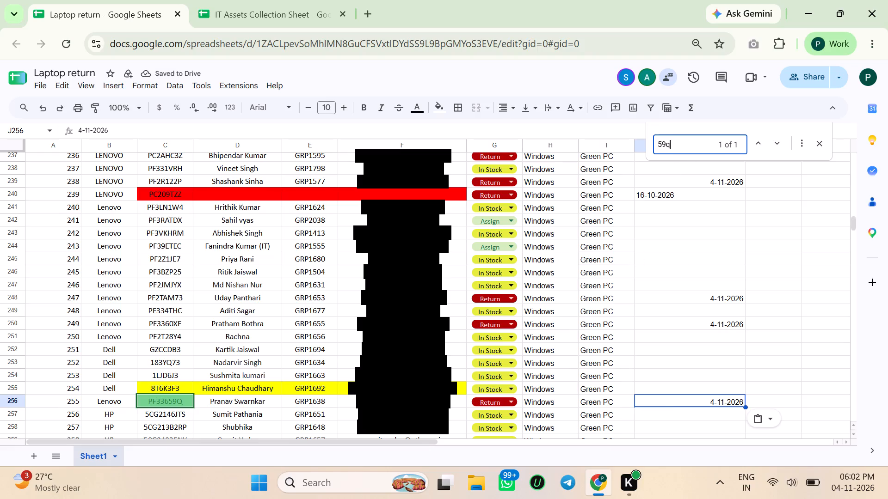
pyautogui.press('BackSpace')
pyautogui.press('BackSpace')
pyautogui.press('BackSpace')
pyautogui.write('xxx')
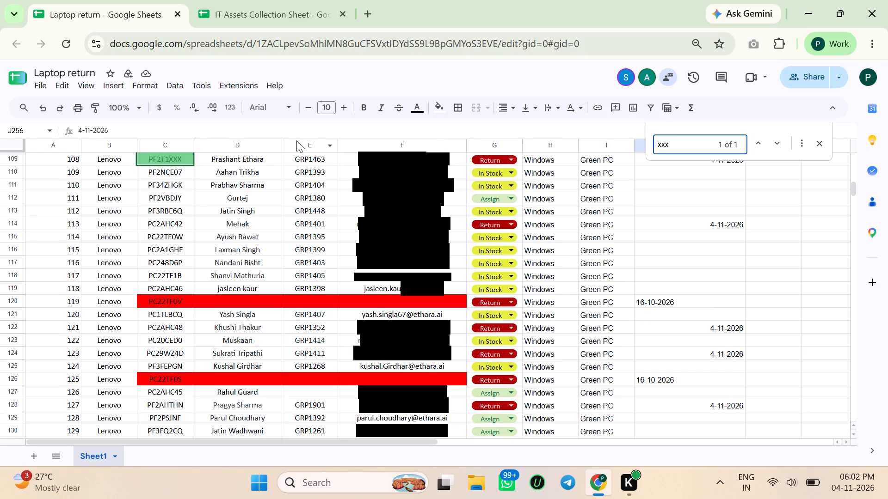
pyautogui.click(686, 141)
pyautogui.press('BackSpace')
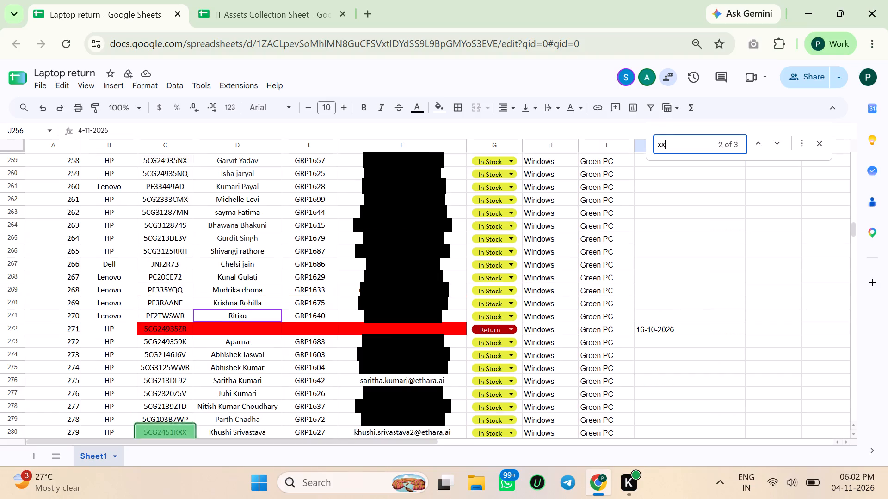
pyautogui.press('BackSpace')
pyautogui.press('BackSpace')
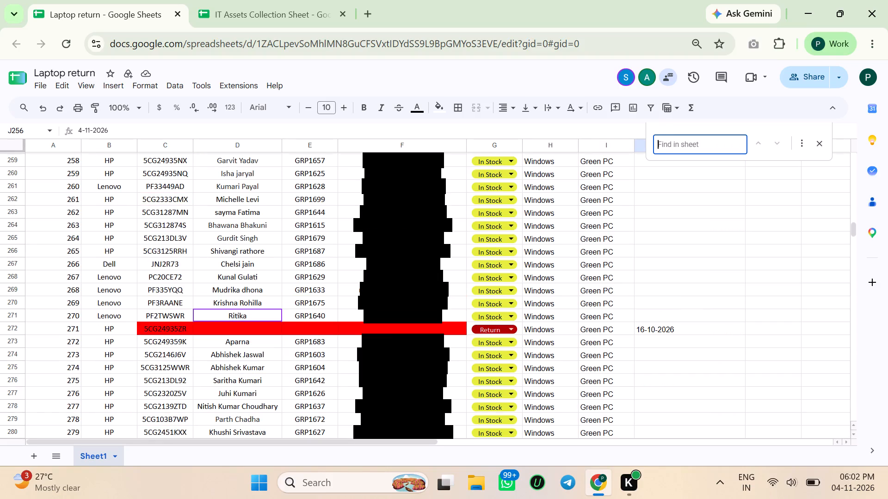
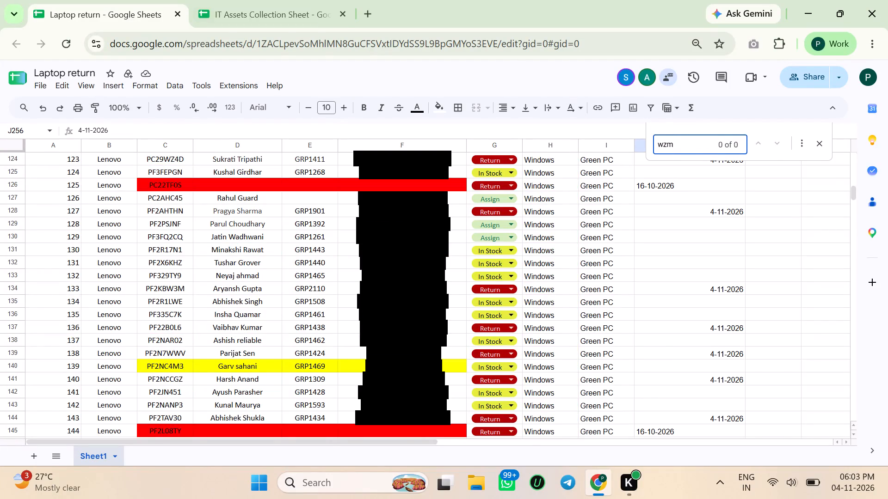
# Switch to the IT Assets Collection Sheet and search it for the serial fragment wzm.
pyautogui.click(267, 6)
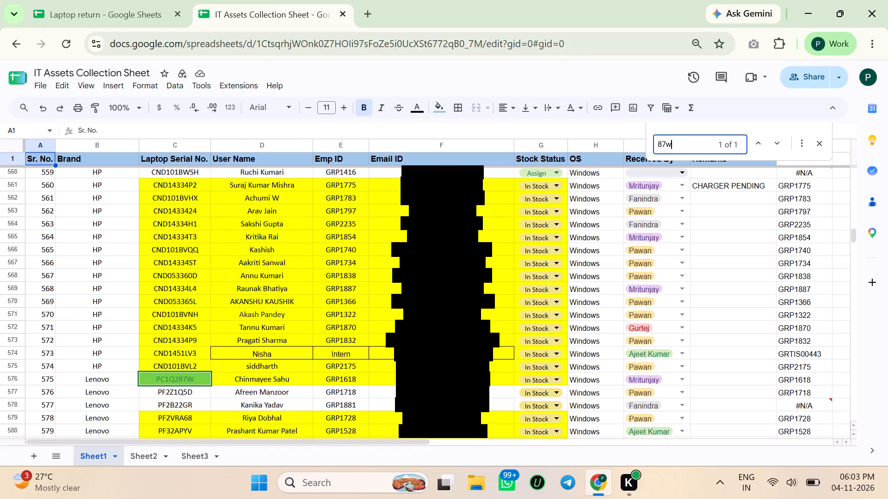
pyautogui.click(681, 146)
pyautogui.press('BackSpace')
pyautogui.press('BackSpace')
pyautogui.press('BackSpace')
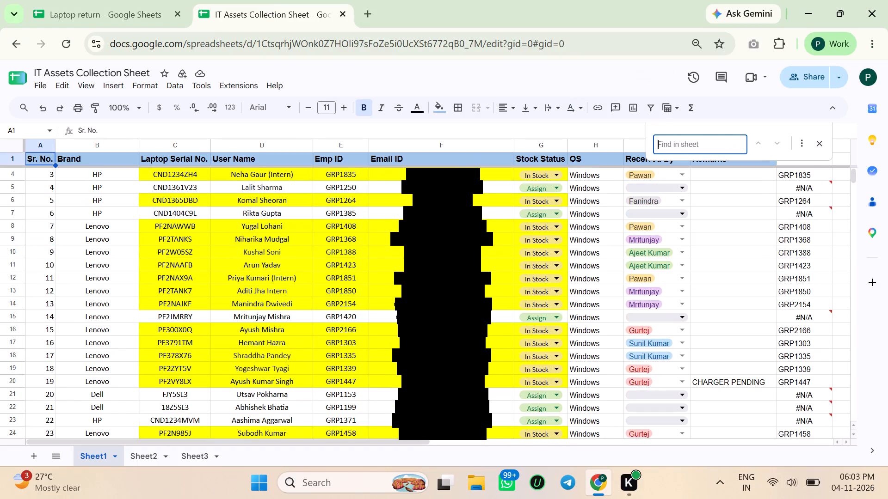
pyautogui.press('w')
pyautogui.write('zm')
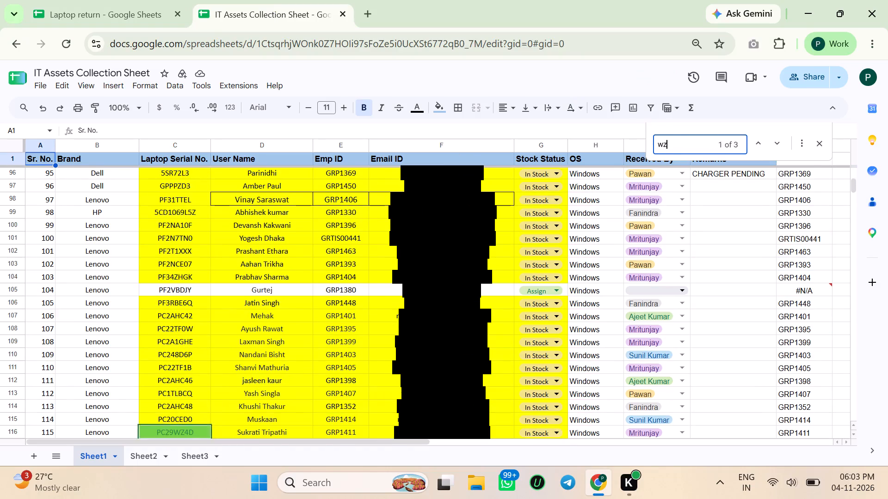
# Back in the Laptop return sheet, search for wzw and record laptop PF33QWZW as Return dated 4-11-2026, saving the sheet.
pyautogui.click(117, 21)
pyautogui.press('BackSpace')
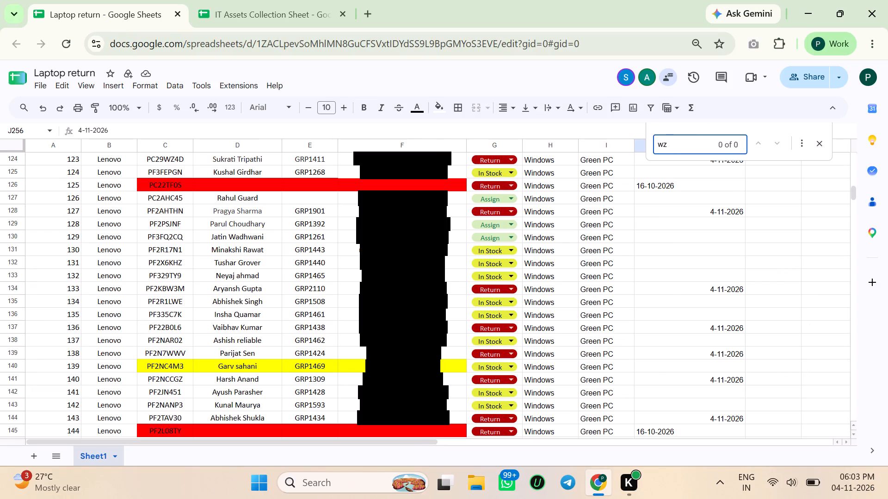
pyautogui.press('w')
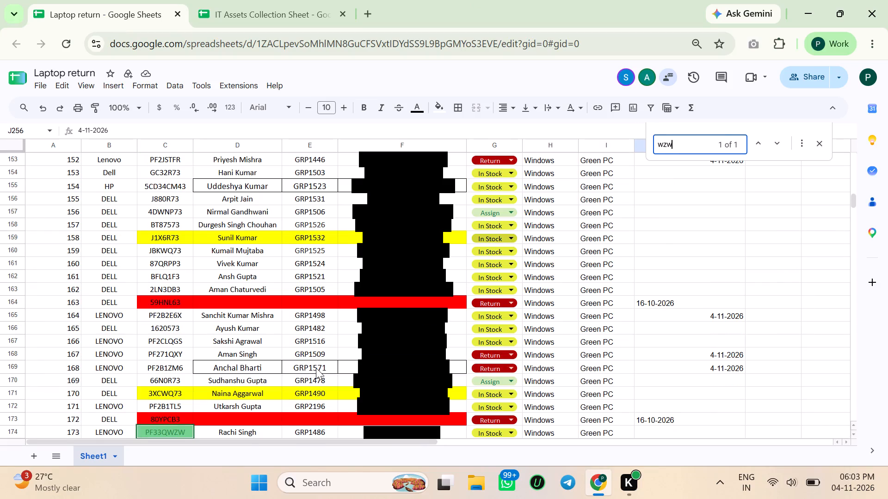
pyautogui.click(499, 433)
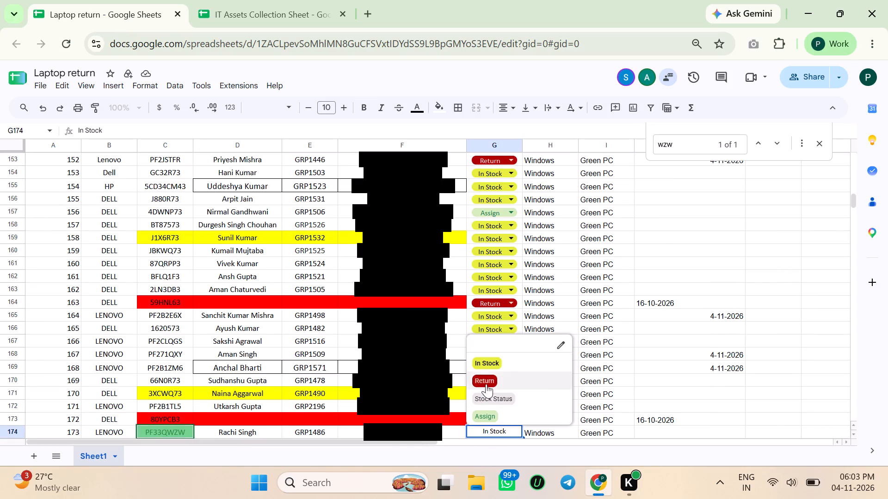
pyautogui.click(486, 383)
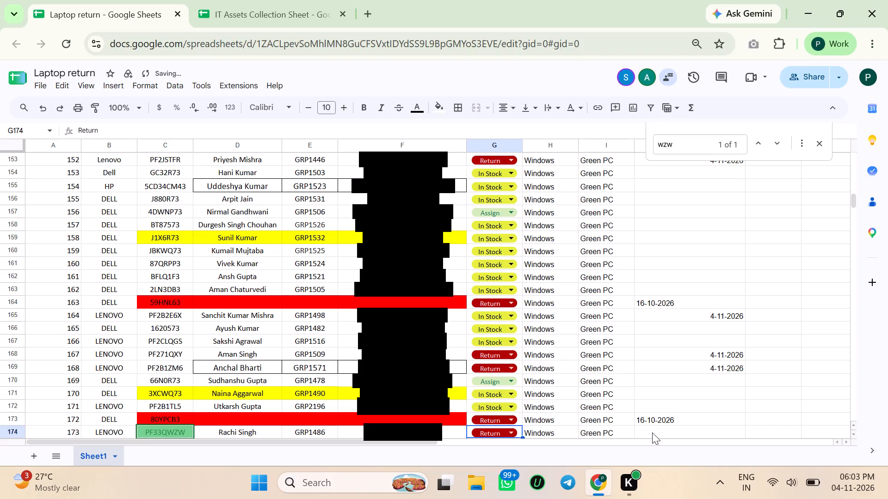
pyautogui.click(654, 432)
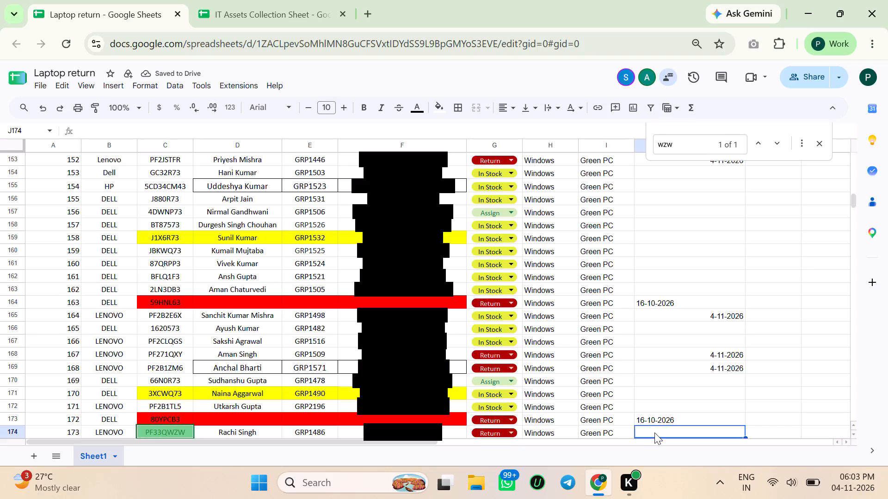
pyautogui.hotkey('ctrl', 'v')
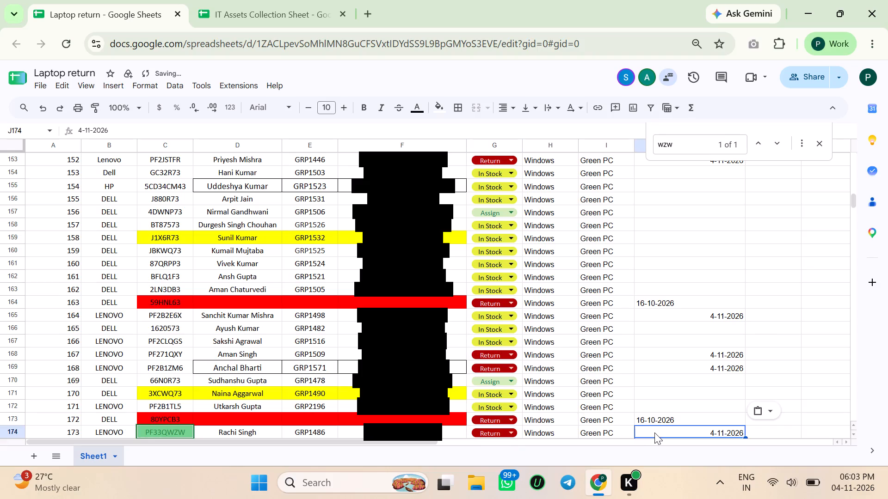
pyautogui.hotkey('ctrl', 's')
pyautogui.hotkey('ctrl', 's')
pyautogui.hotkey('ctrl', 's')
pyautogui.hotkey('ctrl', 's')
pyautogui.hotkey('ctrl', 's')
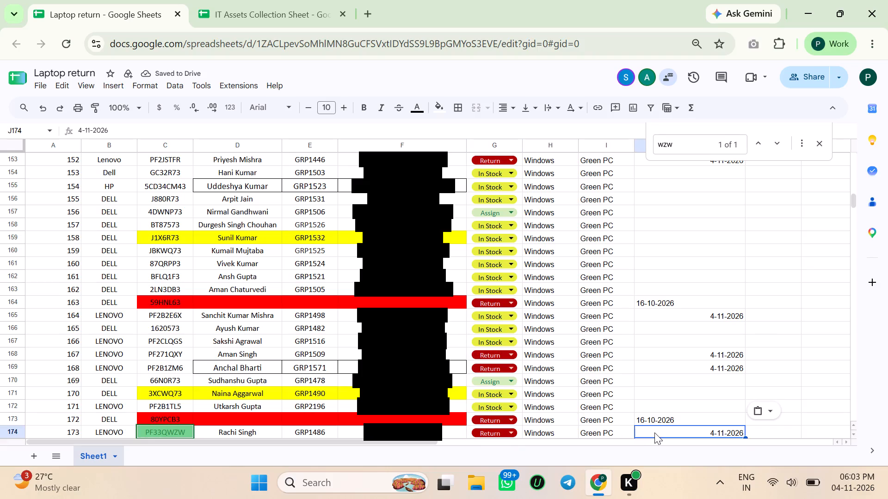
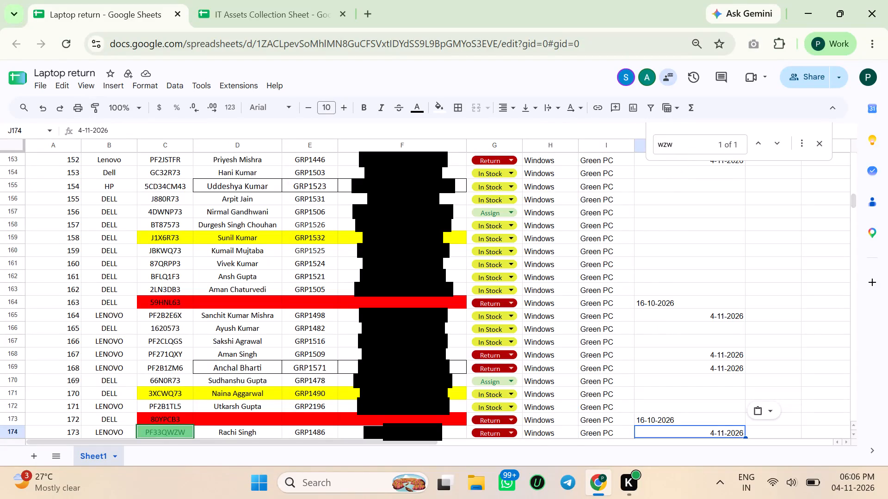
# Search the sheet for x0q and record laptop PF300X0Q as Return dated 4-11-2026, saving the sheet.
pyautogui.click(679, 142)
pyautogui.press('BackSpace')
pyautogui.press('BackSpace')
pyautogui.press('BackSpace')
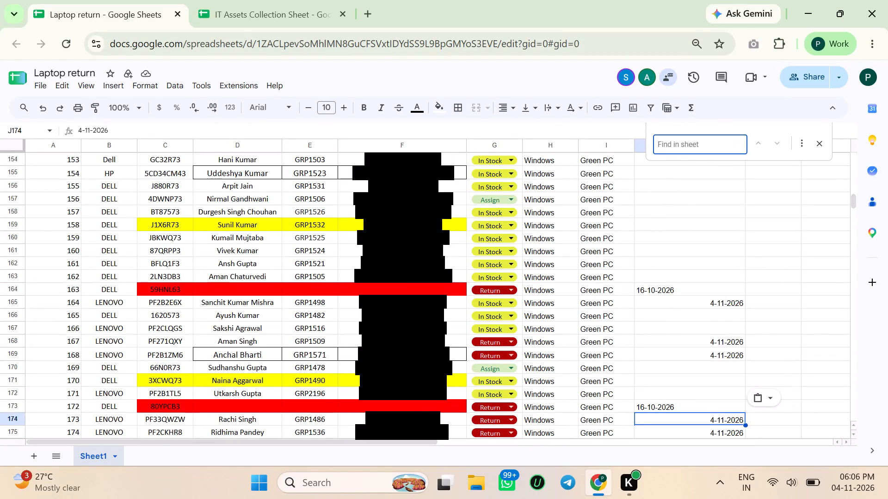
pyautogui.press('x')
pyautogui.write('0q')
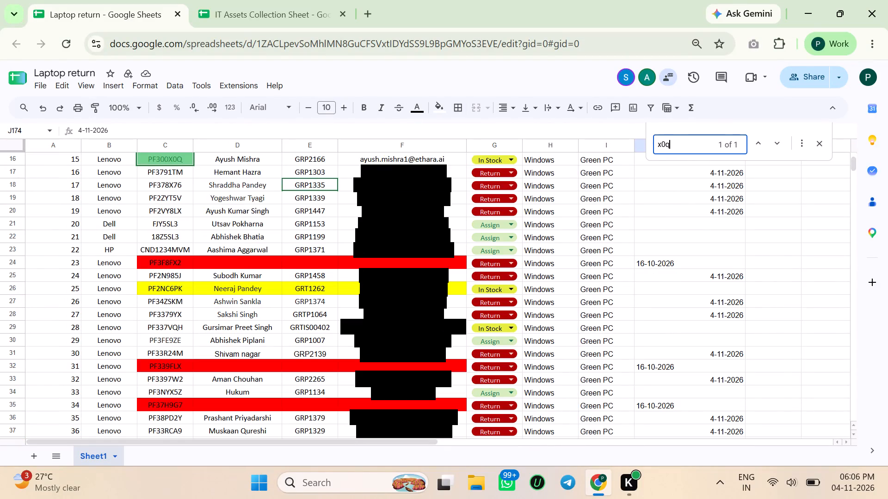
pyautogui.click(497, 158)
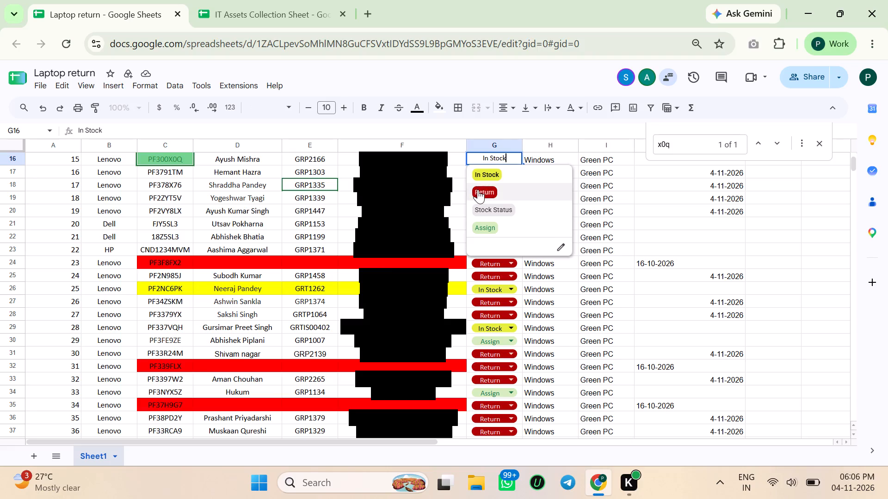
pyautogui.click(478, 189)
pyautogui.click(650, 161)
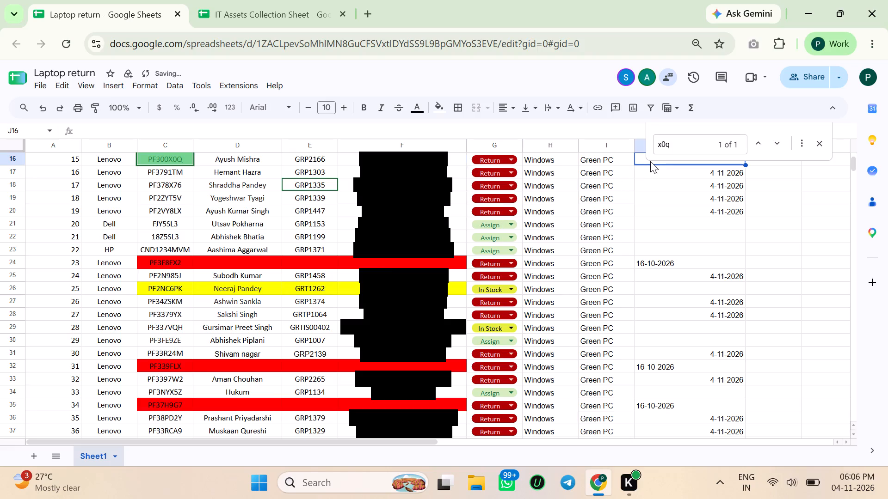
pyautogui.hotkey('ctrl', 'v')
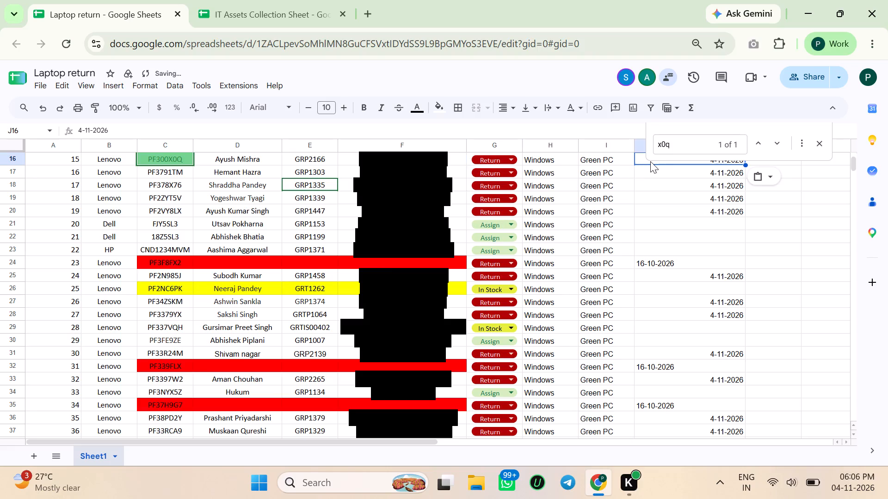
pyautogui.hotkey('ctrl', 's')
pyautogui.hotkey('ctrl', 's')
pyautogui.hotkey('ctrl', 's')
pyautogui.hotkey('ctrl', 's')
pyautogui.hotkey('ctrl', 's')
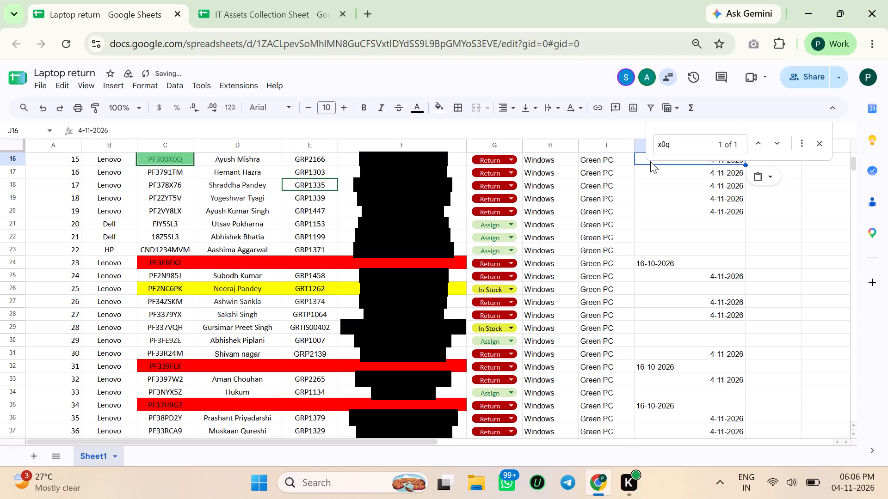
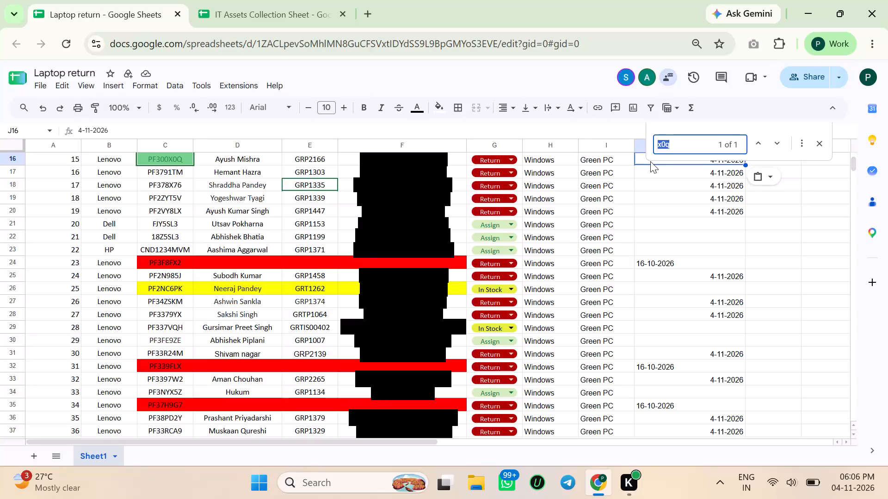
# Search the sheet for e72 and record laptop PC20CE72 as Return dated 4-11-2026, saving the sheet.
pyautogui.press('BackSpace')
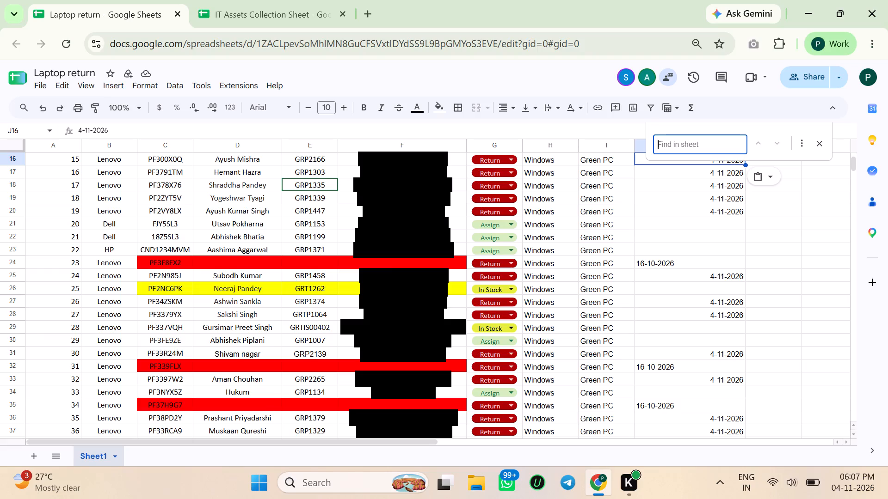
pyautogui.press('e')
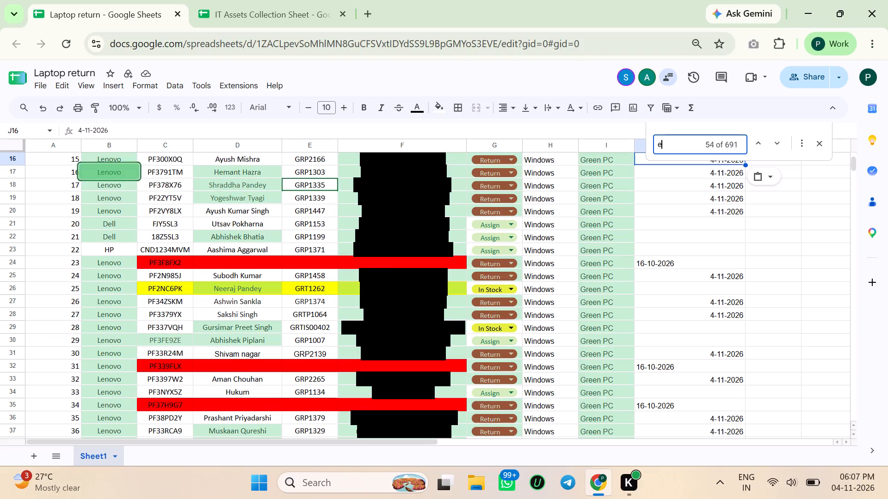
pyautogui.write('72')
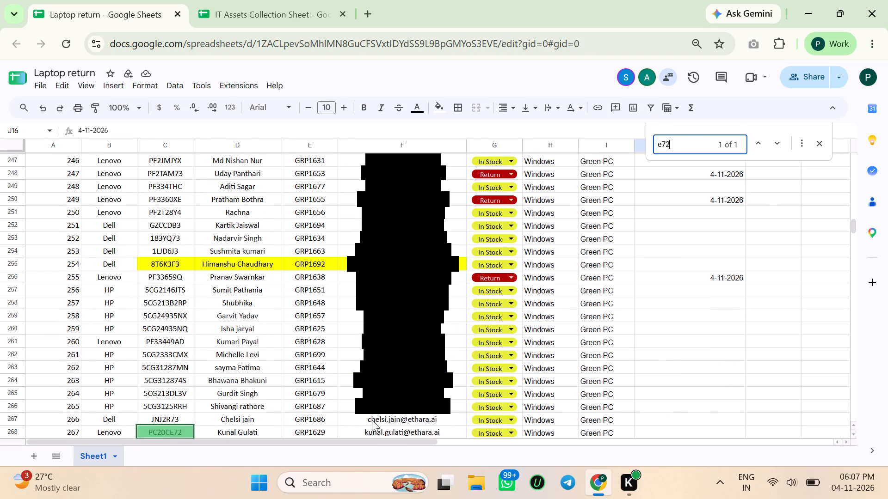
pyautogui.click(497, 430)
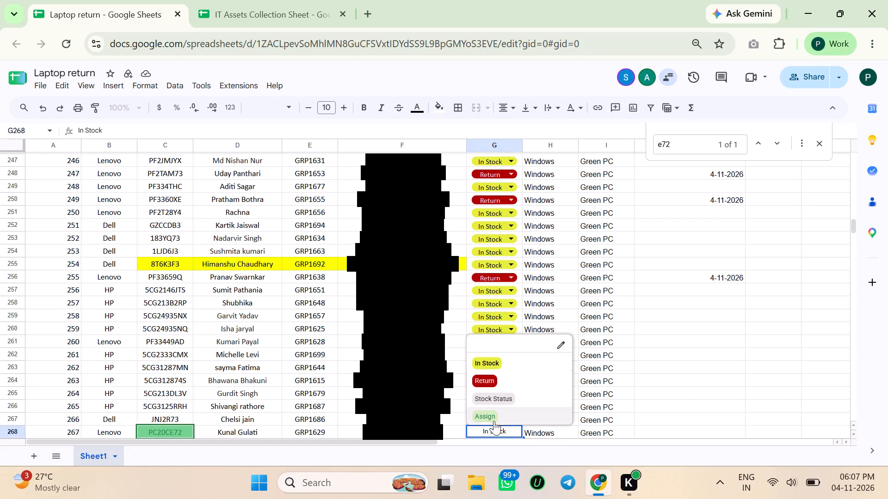
pyautogui.click(485, 377)
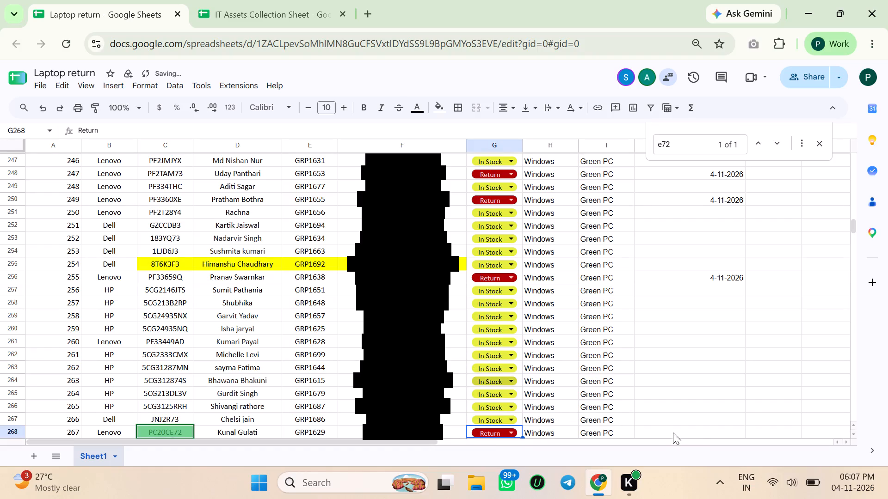
pyautogui.click(698, 431)
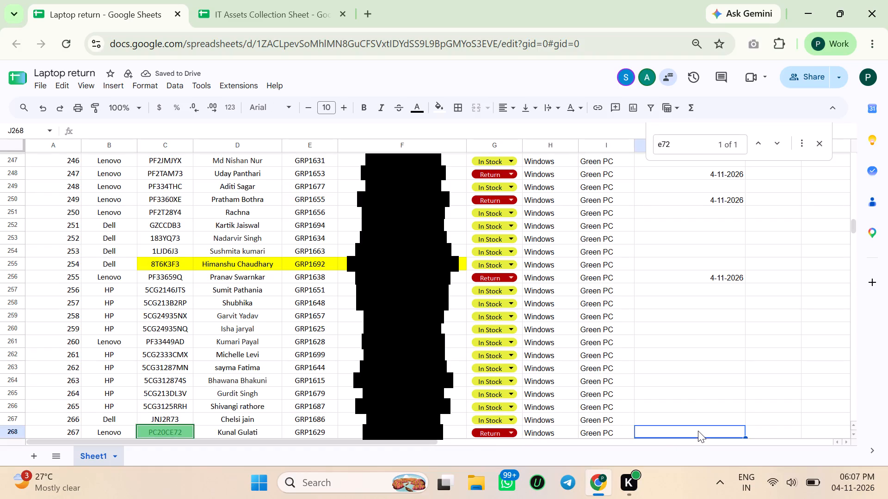
pyautogui.hotkey('ctrl', 'v')
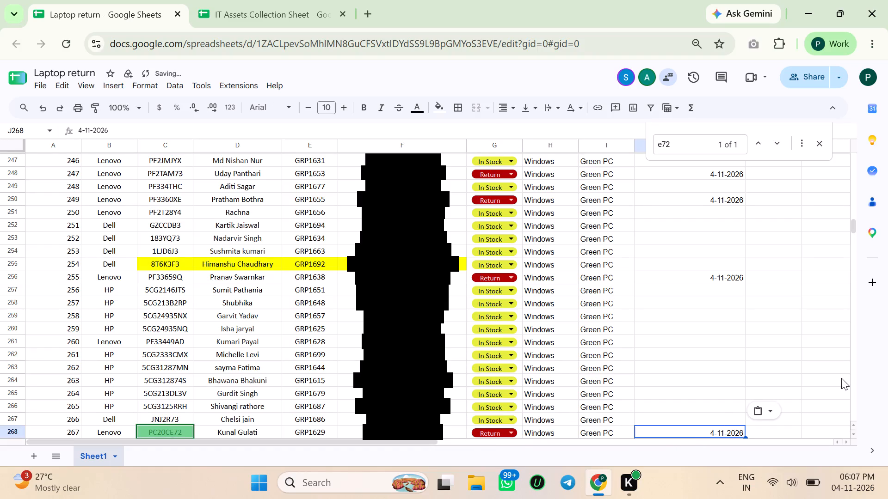
pyautogui.hotkey('ctrl', 's')
pyautogui.hotkey('ctrl', 's')
pyautogui.hotkey('ctrl', 's')
pyautogui.hotkey('ctrl', 's')
pyautogui.hotkey('ctrl', 's')
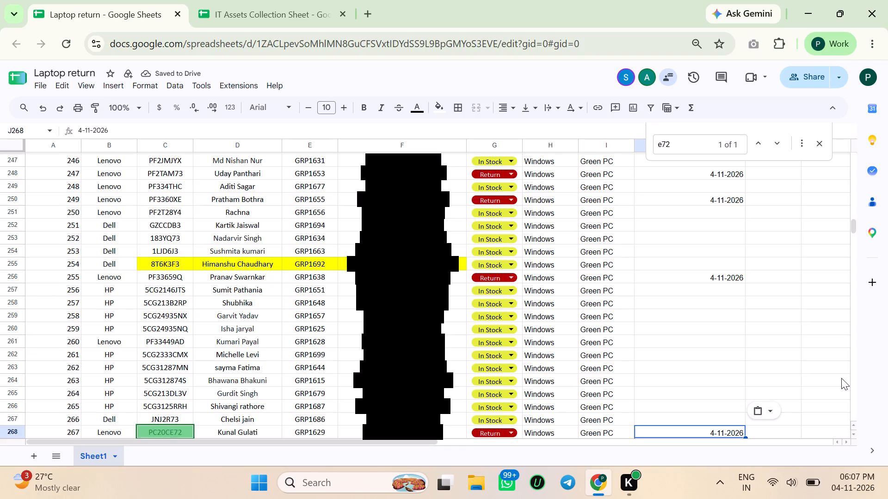
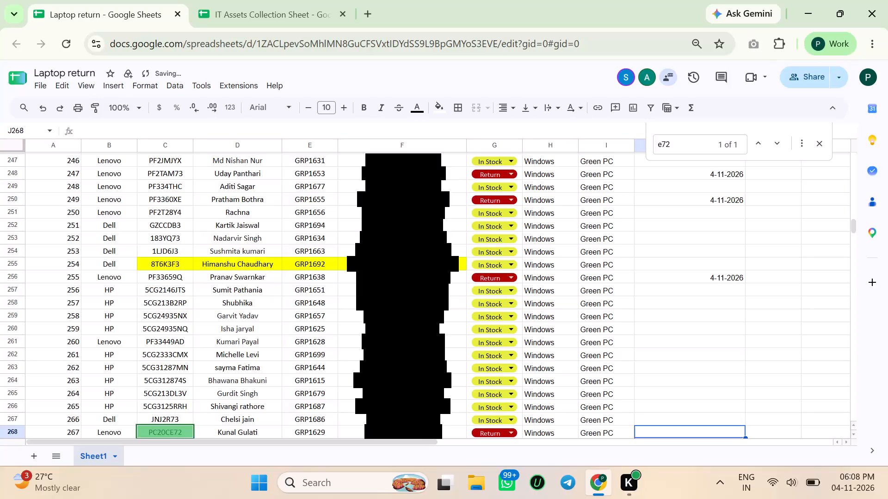
# Enter 4-11-2026 as the return date for laptop PC20CE72.
pyautogui.hotkey('ctrl', 'v')
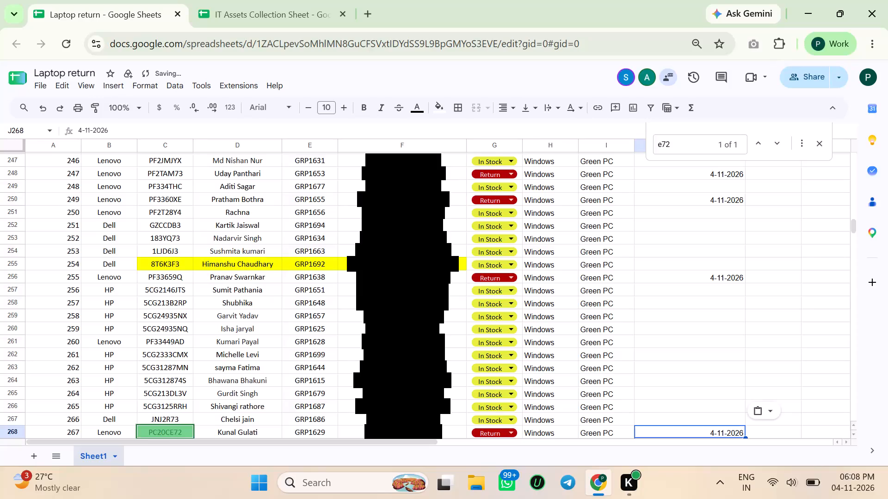
# Search the sheet for ane and record laptop PF3RAANE as Return dated 4-11-2026, saving the sheet.
pyautogui.hotkey('ctrl', 'f')
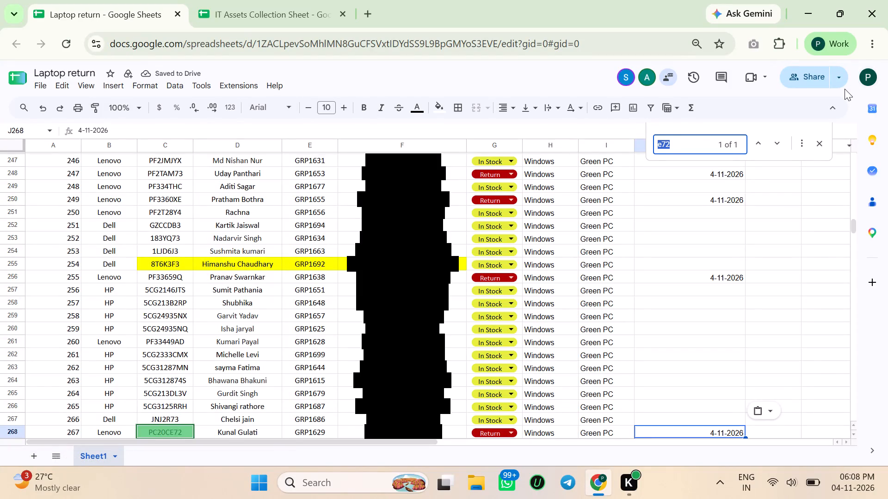
pyautogui.write('an')
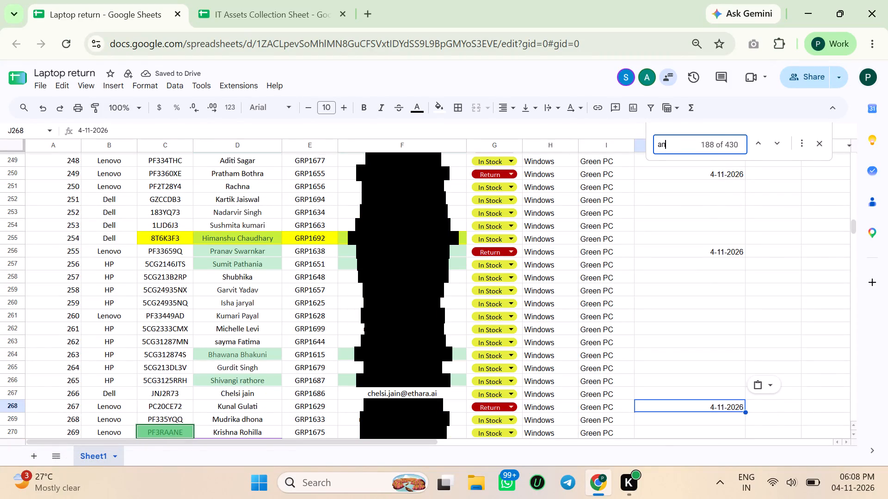
pyautogui.press('e')
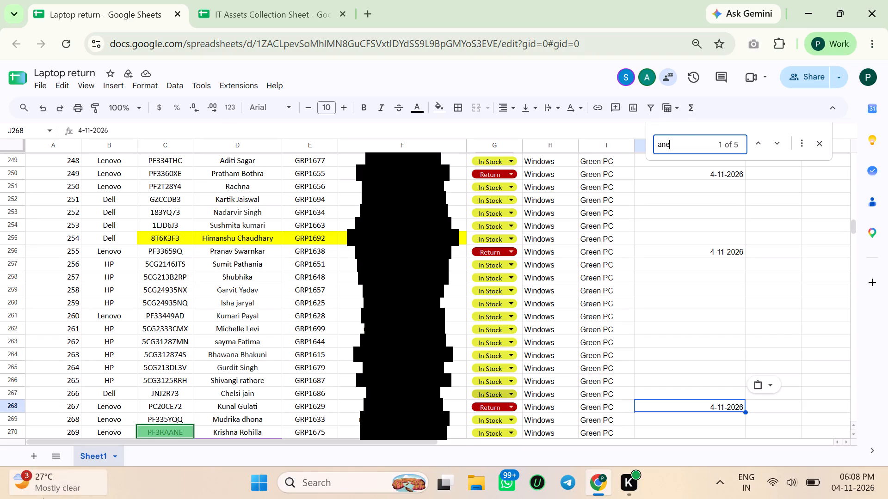
pyautogui.click(506, 432)
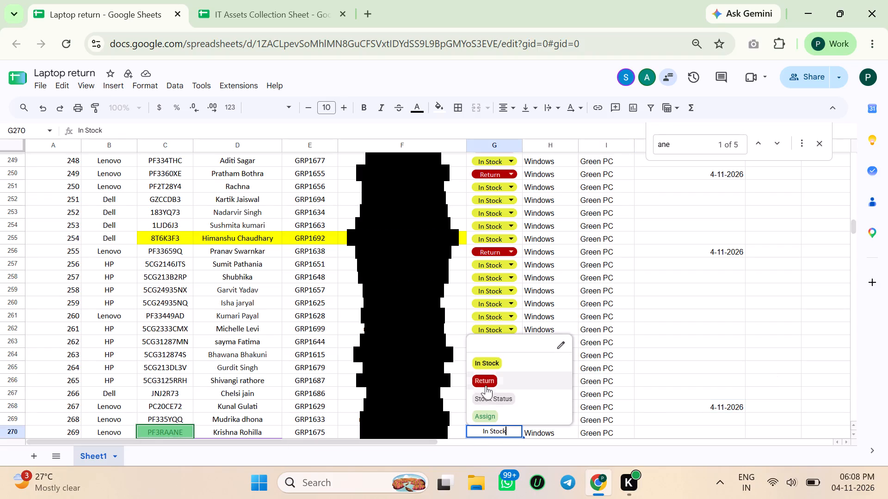
pyautogui.click(489, 380)
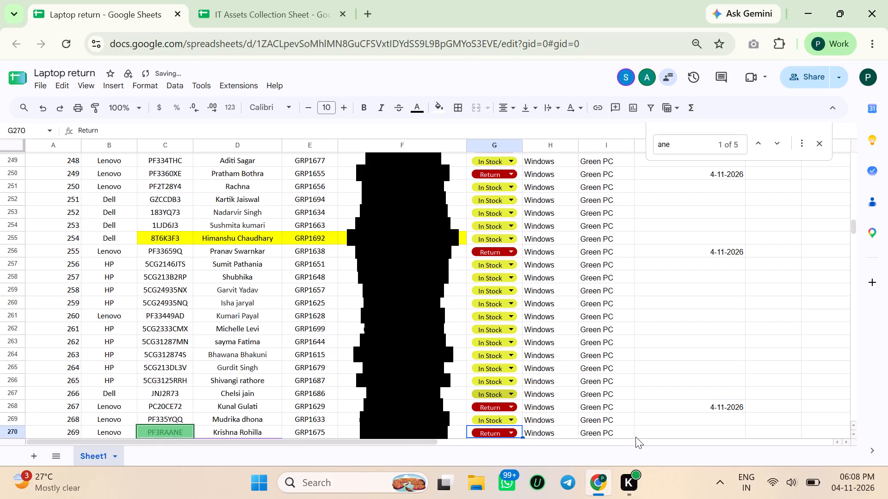
pyautogui.click(695, 427)
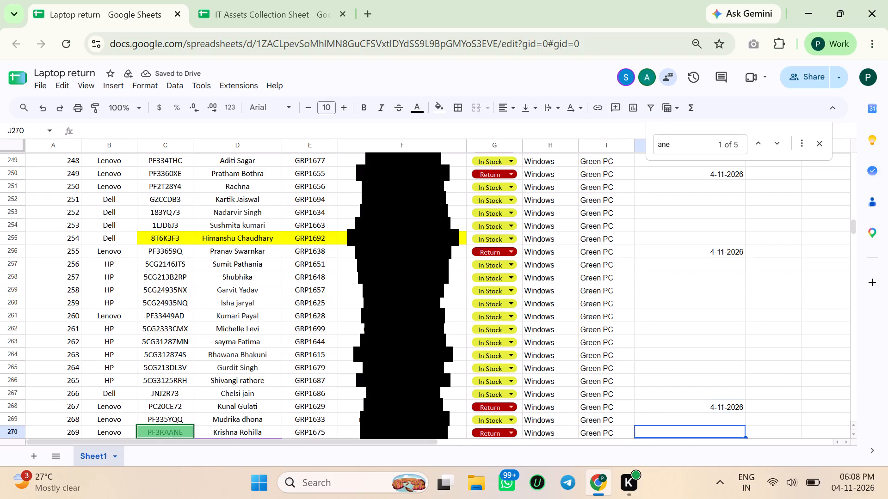
pyautogui.hotkey('ctrl', 'v')
pyautogui.hotkey('ctrl', 's')
pyautogui.hotkey('ctrl', 's')
pyautogui.hotkey('ctrl', 's')
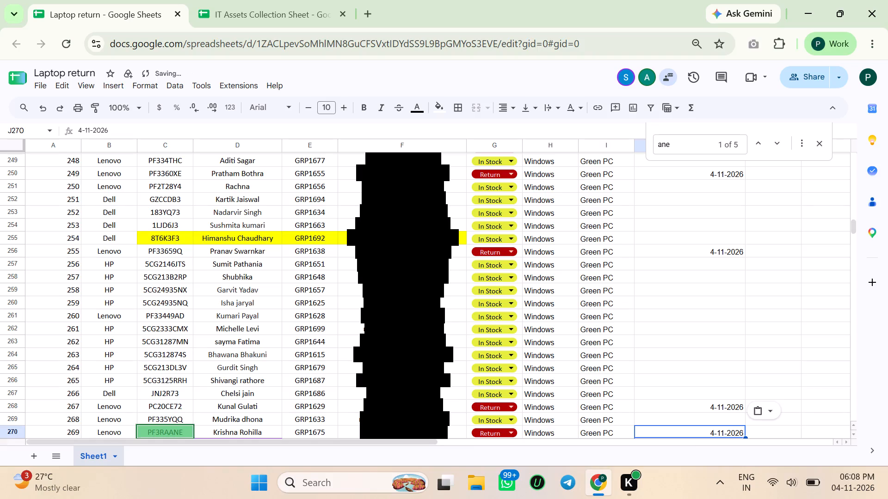
pyautogui.hotkey('ctrl', 's')
pyautogui.hotkey('ctrl', 's')
# Clear the previous search term to look up another laptop serial in the sheet.
pyautogui.hotkey('ctrl', 'f')
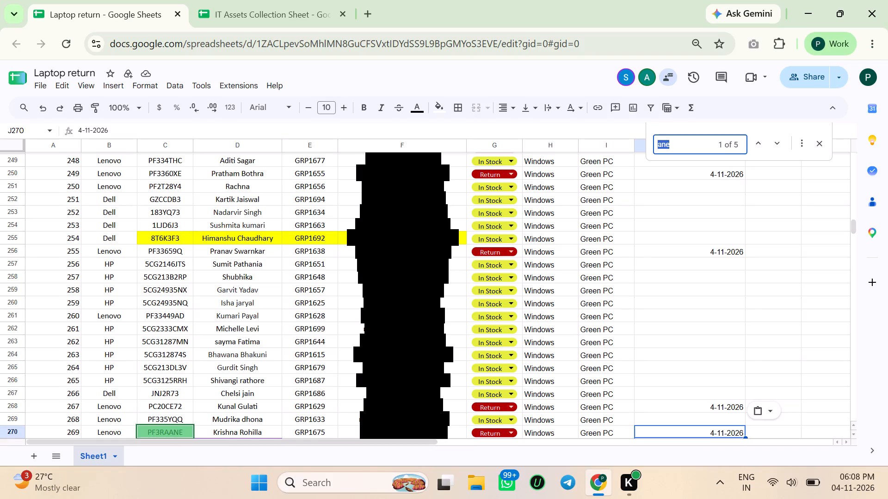
pyautogui.press('BackSpace')
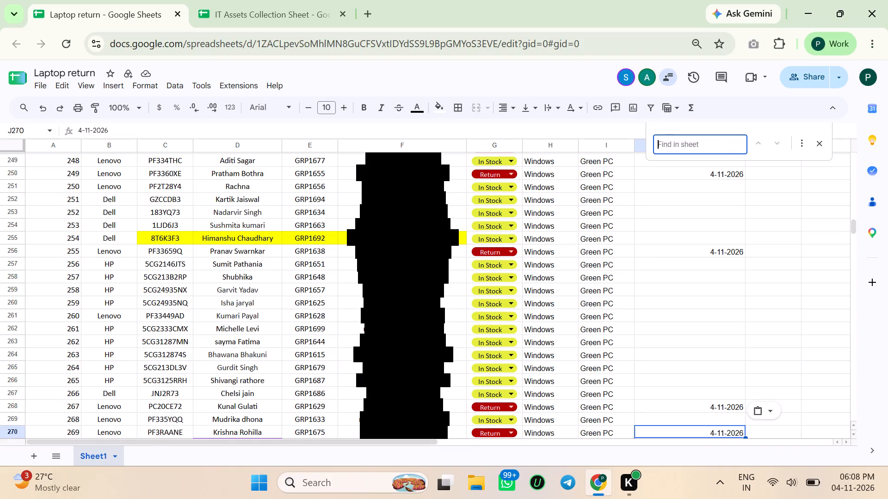
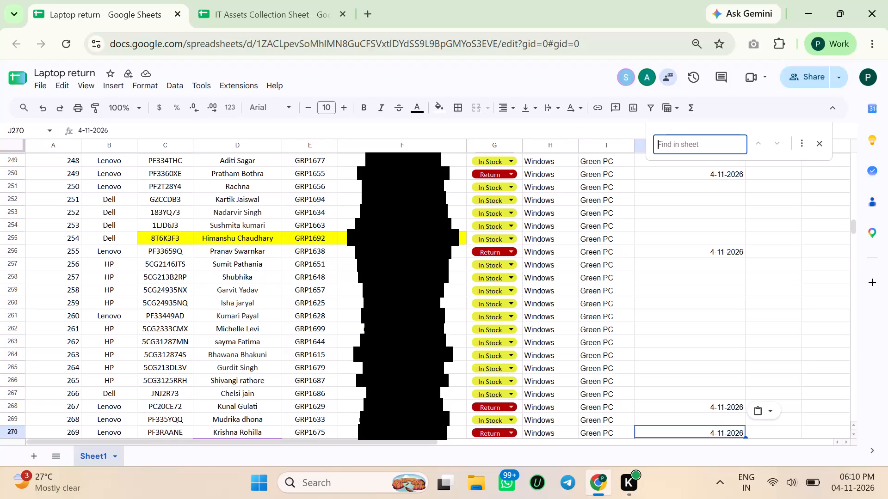
# Search the sheet for 656 and record laptop PF20V656 as Return dated 4-11-2026.
pyautogui.hotkey('ctrl', 'f')
pyautogui.write('656')
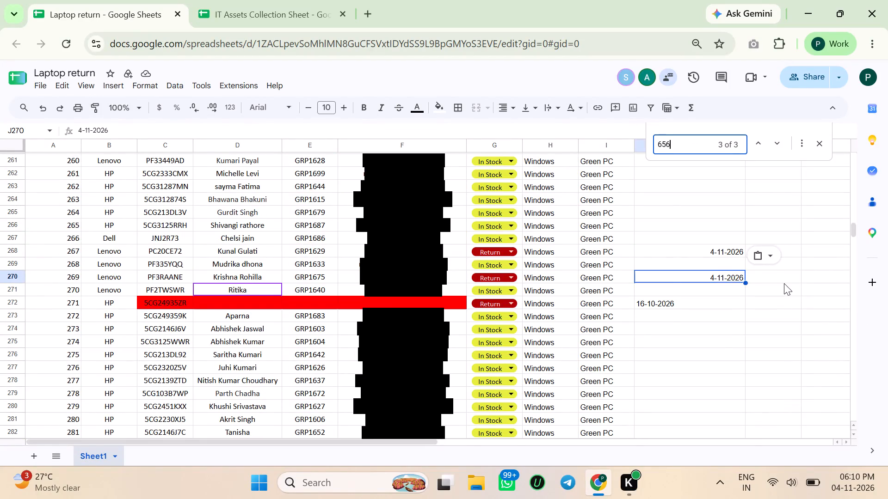
pyautogui.click(772, 142)
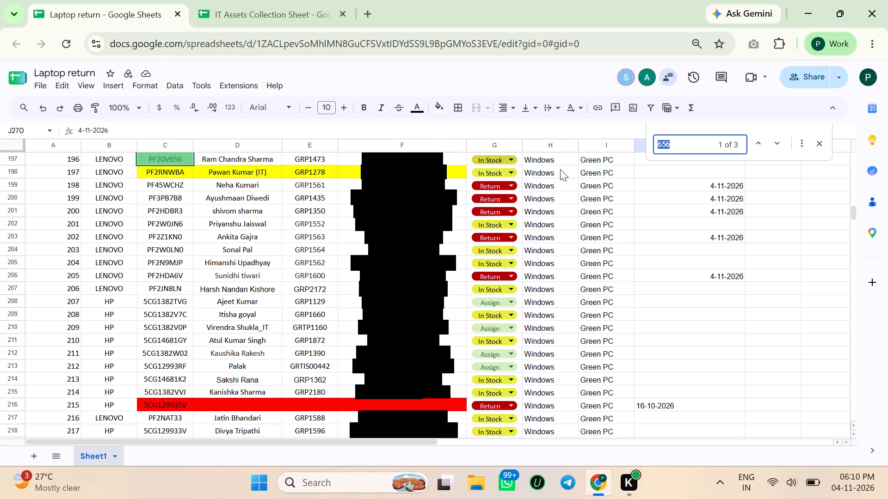
pyautogui.click(504, 158)
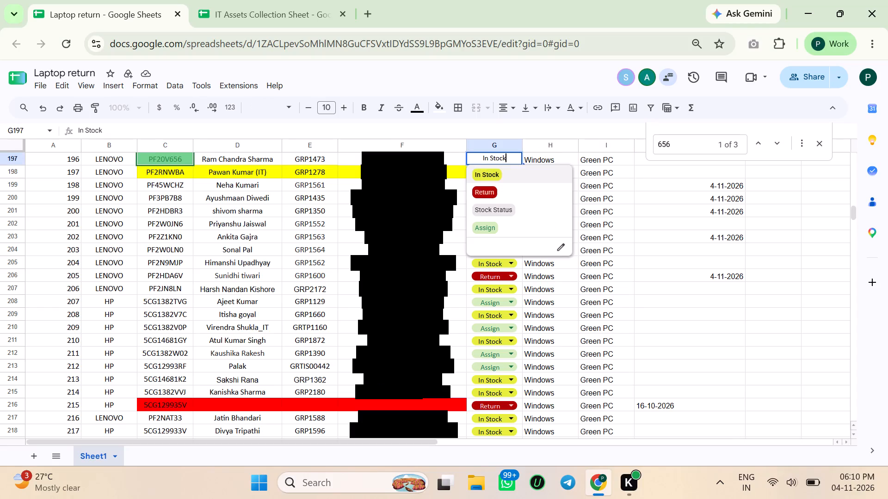
pyautogui.click(485, 196)
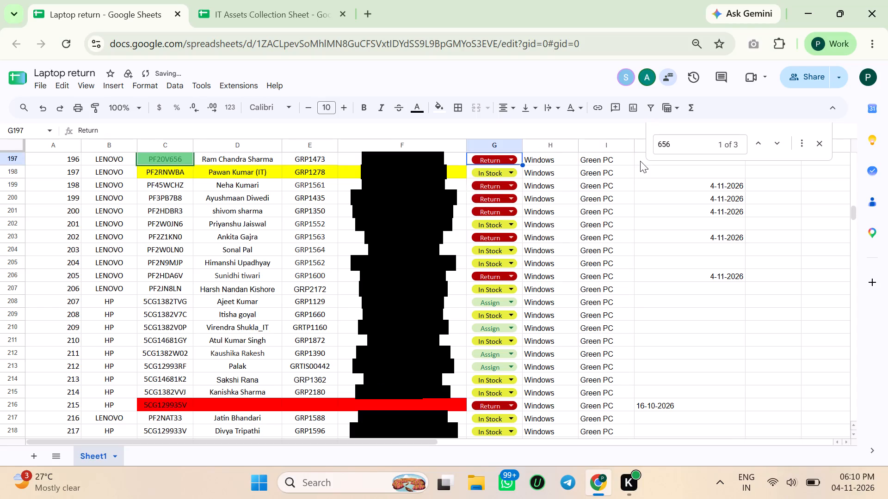
pyautogui.click(640, 161)
pyautogui.hotkey('ctrl', 'v')
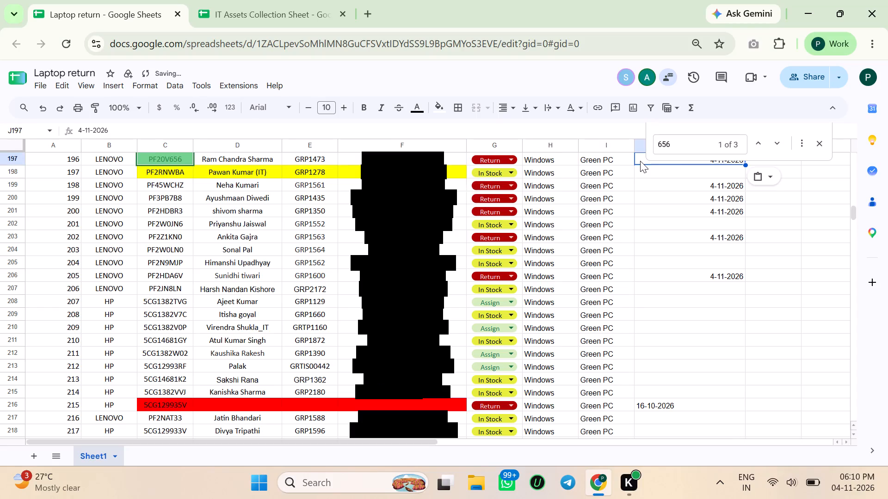
# Search the sheet for kx9 and record laptop PF2JNKX9 as Return dated 4-11-2026, saving the sheet.
pyautogui.click(685, 145)
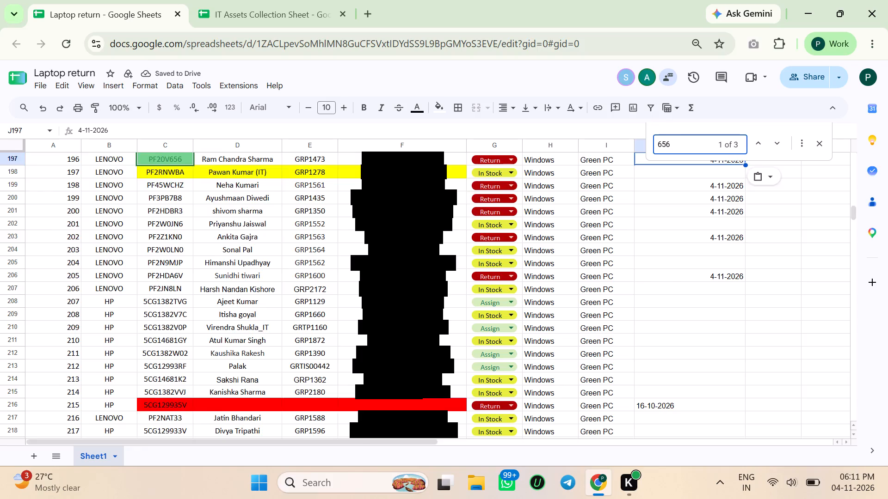
pyautogui.press('BackSpace')
pyautogui.press('BackSpace')
pyautogui.press('BackSpace')
pyautogui.write('kx')
pyautogui.press('9')
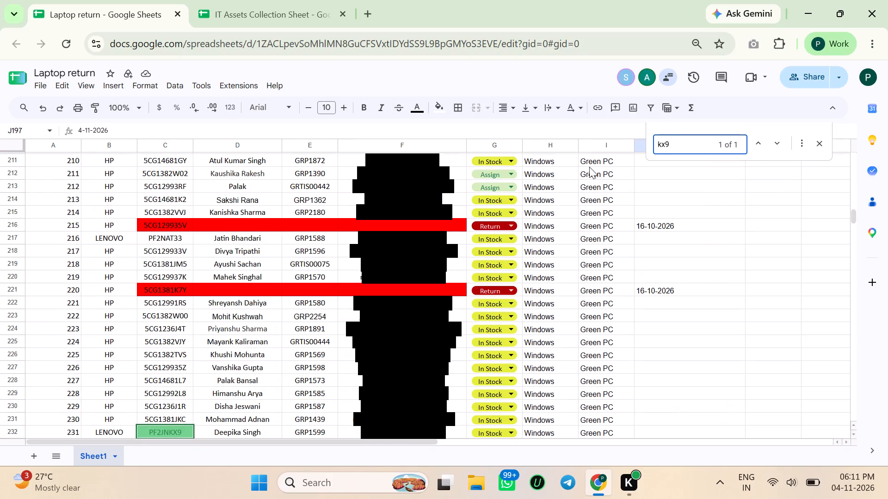
pyautogui.click(503, 436)
pyautogui.click(488, 381)
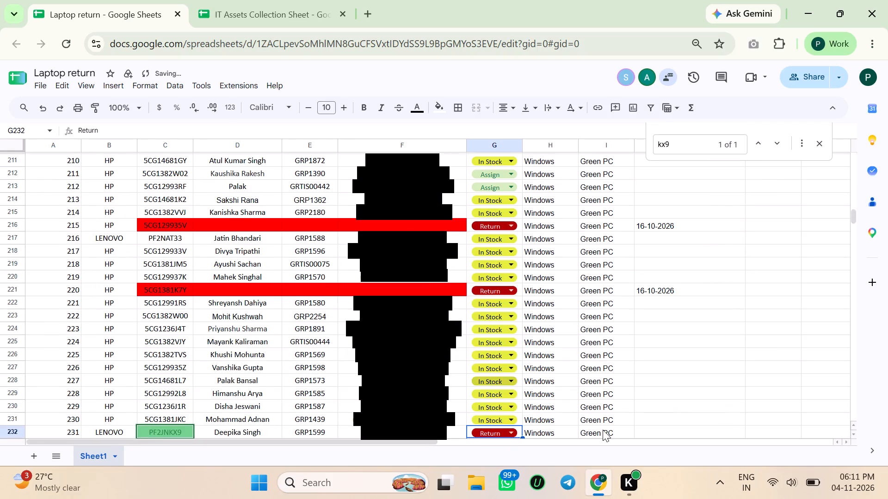
pyautogui.click(654, 431)
pyautogui.hotkey('ctrl', 'v')
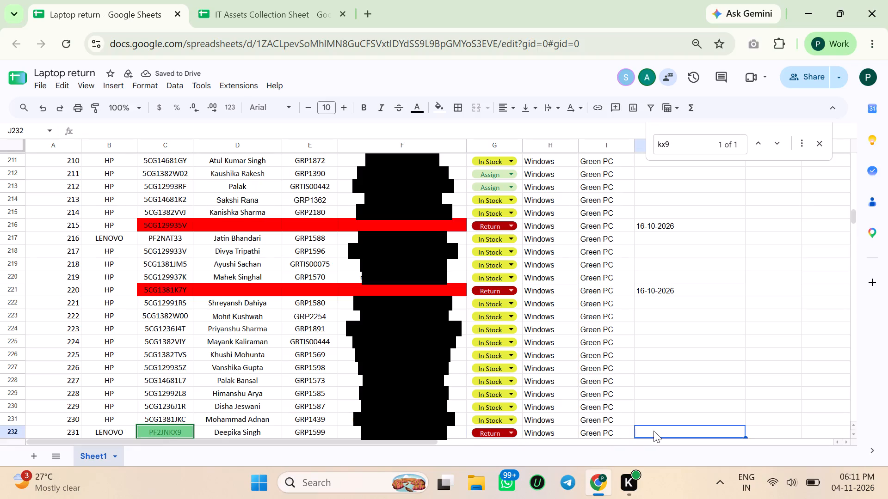
pyautogui.click(739, 328)
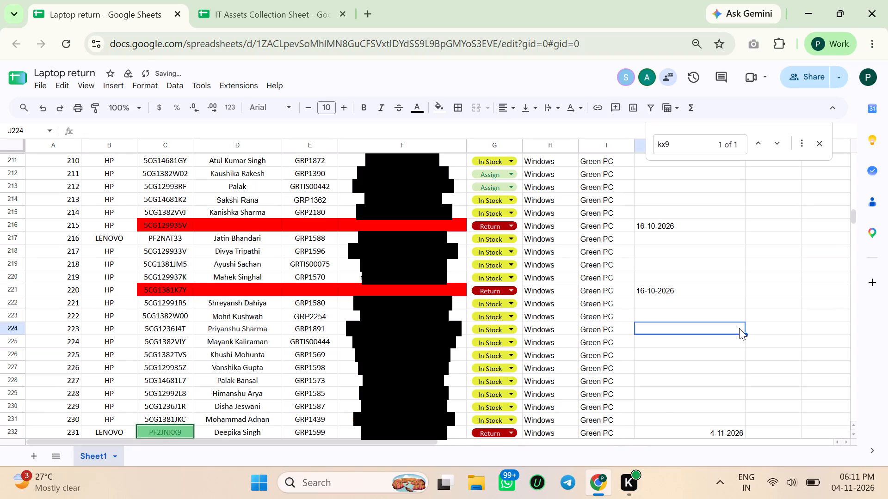
pyautogui.hotkey('ctrl', 's')
pyautogui.hotkey('ctrl', 's')
pyautogui.hotkey('ctrl', 's')
pyautogui.hotkey('ctrl', 's')
pyautogui.hotkey('ctrl', 's')
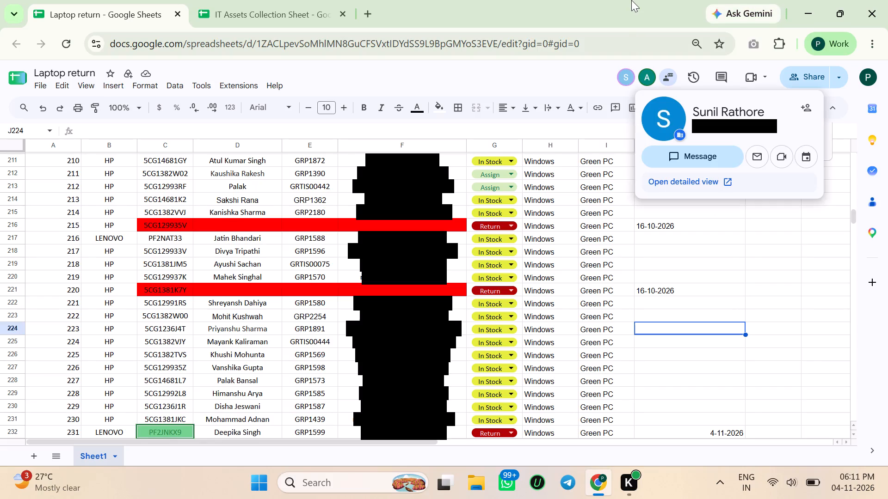
# Search the sheet for z5h, record laptop PF33QZ5H as Return dated 4-11-2026, save the sheet and close the search.
pyautogui.click(680, 145)
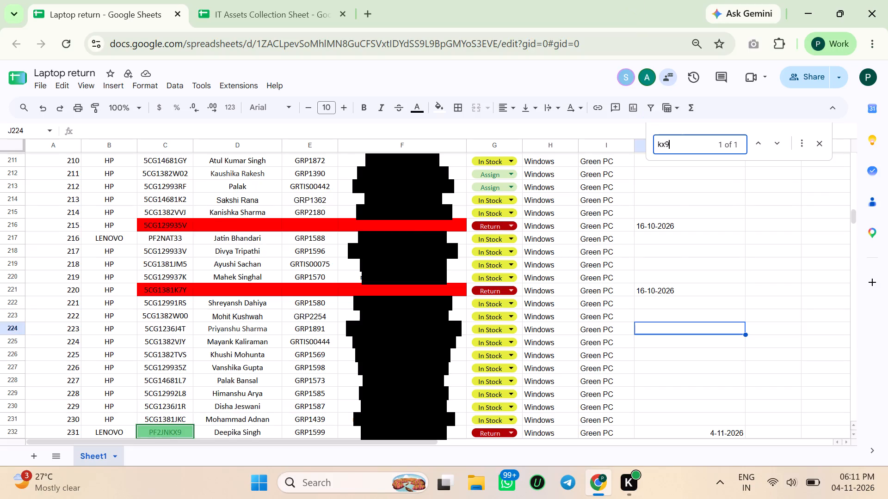
pyautogui.press('BackSpace')
pyautogui.press('BackSpace')
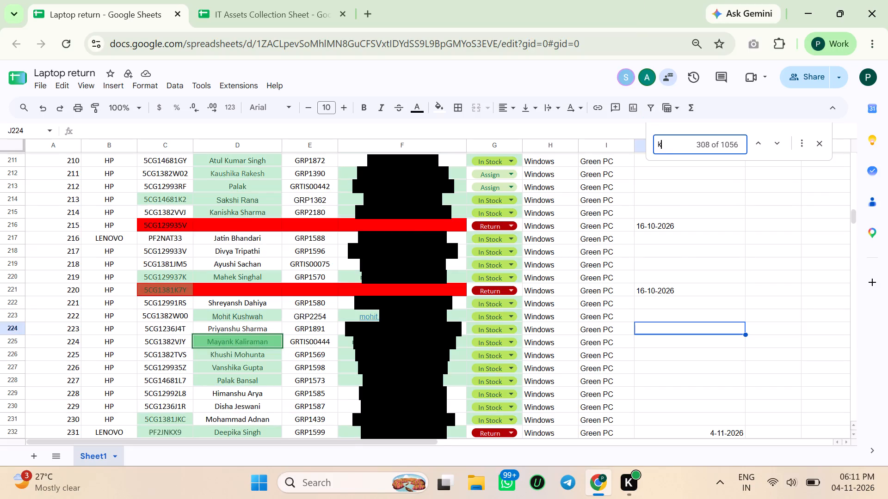
pyautogui.press('BackSpace')
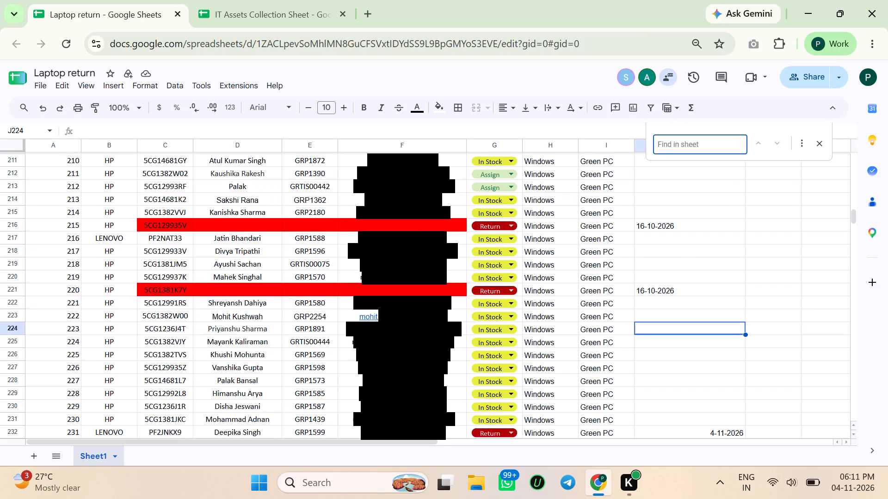
pyautogui.press('z')
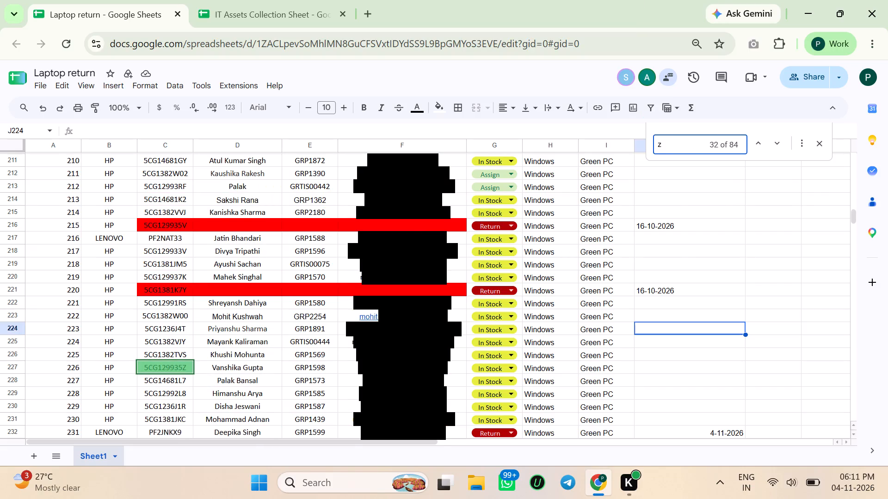
pyautogui.write('5h')
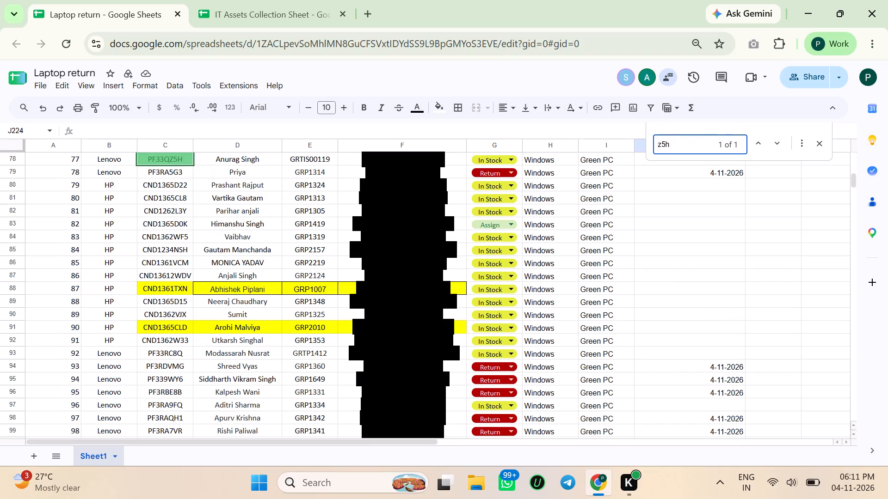
pyautogui.click(506, 158)
pyautogui.click(487, 190)
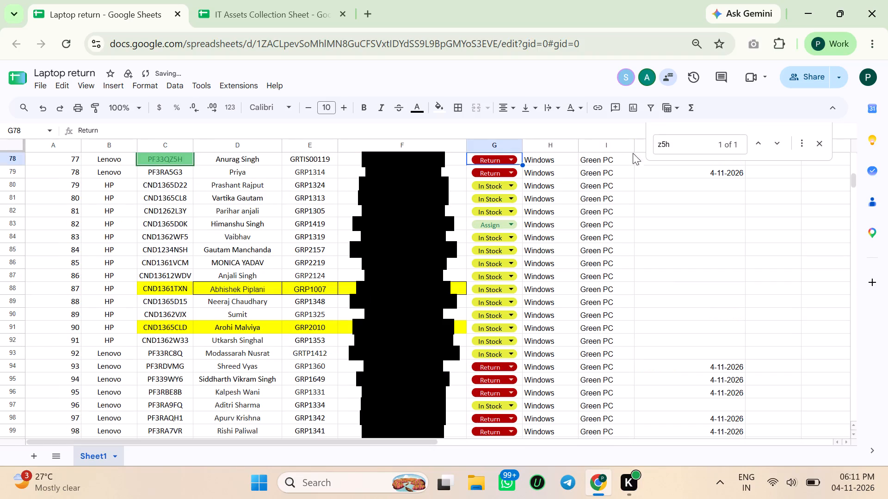
pyautogui.click(645, 161)
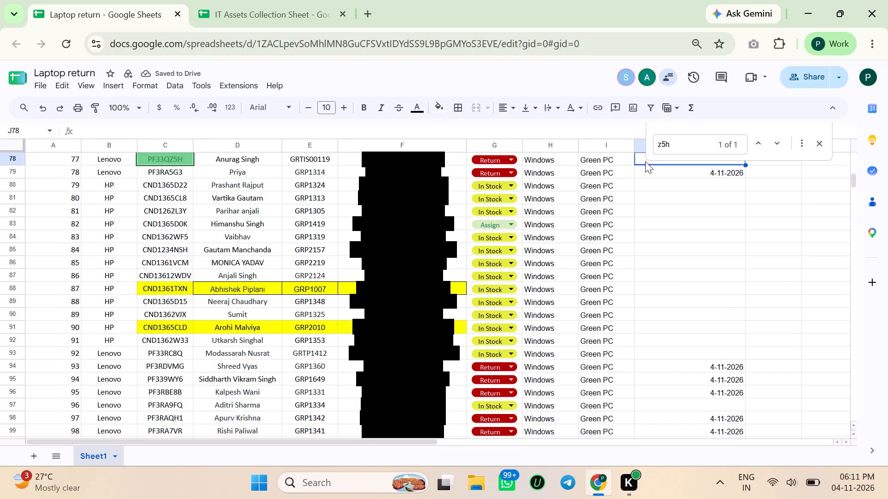
pyautogui.hotkey('ctrl', 'v')
pyautogui.hotkey('ctrl', 's')
pyautogui.hotkey('ctrl', 's')
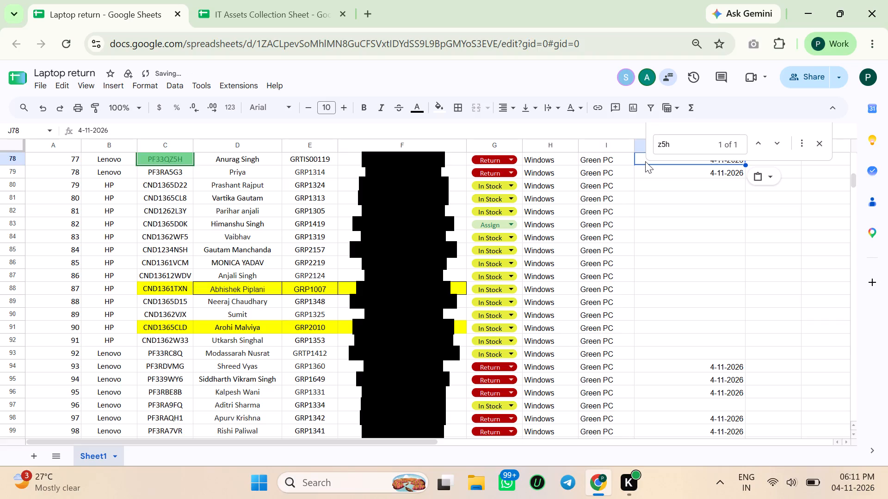
pyautogui.hotkey('ctrl', 's')
pyautogui.hotkey('ctrl', 's')
pyautogui.hotkey('ctrl', 's')
pyautogui.hotkey('ctrl', 's')
pyautogui.hotkey('ctrl', 's')
pyautogui.hotkey('ctrl', 's')
pyautogui.click(819, 145)
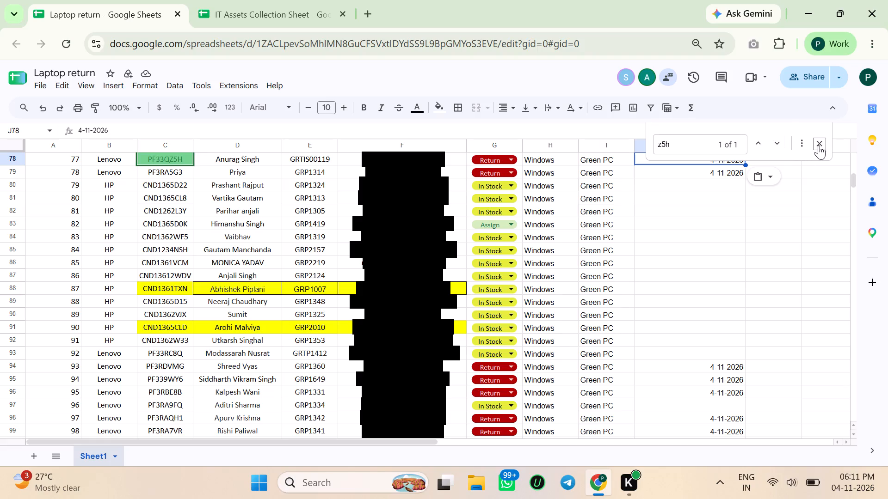
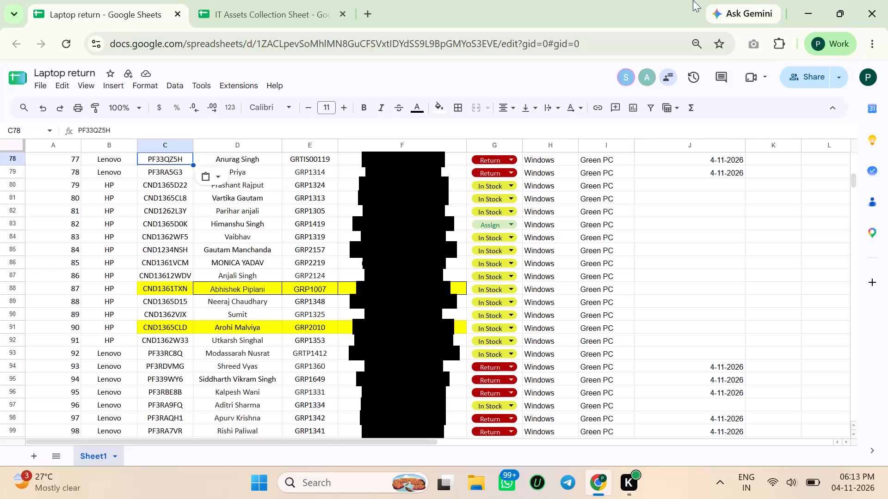
# Search the sheet for thc and record laptop PF334THC as Return dated 4-11-2026, saving the sheet.
pyautogui.hotkey('ctrl', 'f')
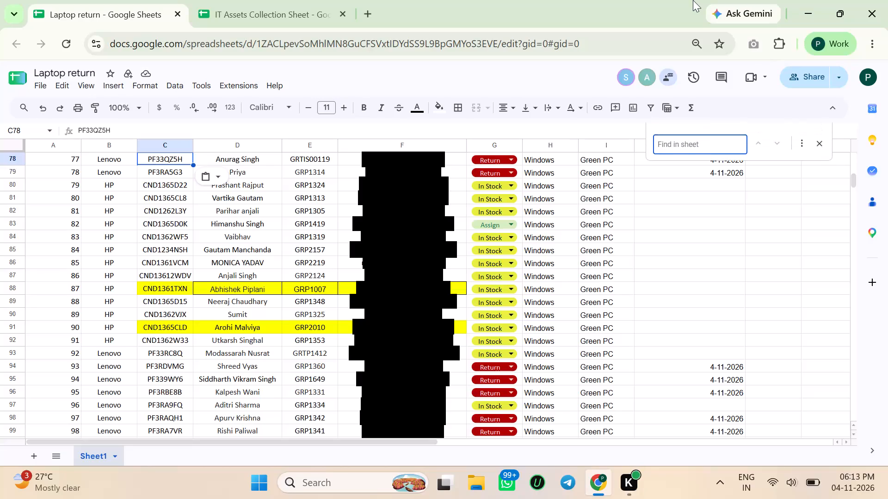
pyautogui.press('t')
pyautogui.press('h')
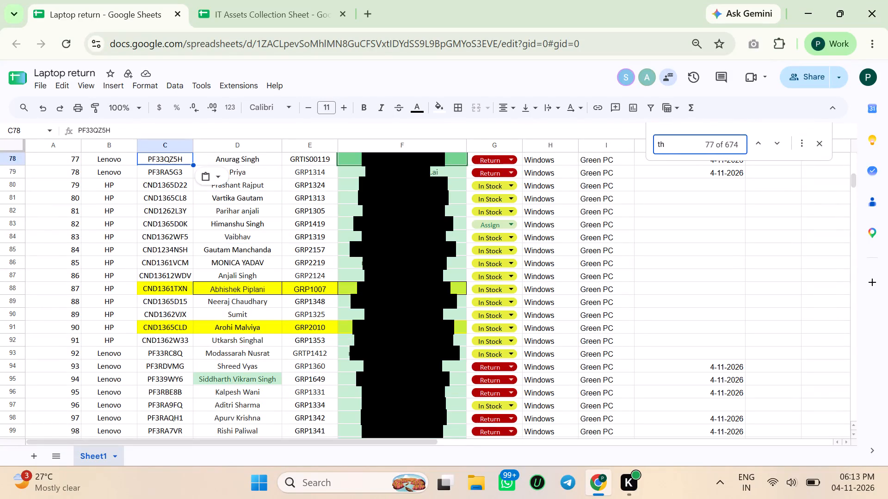
pyautogui.press('c')
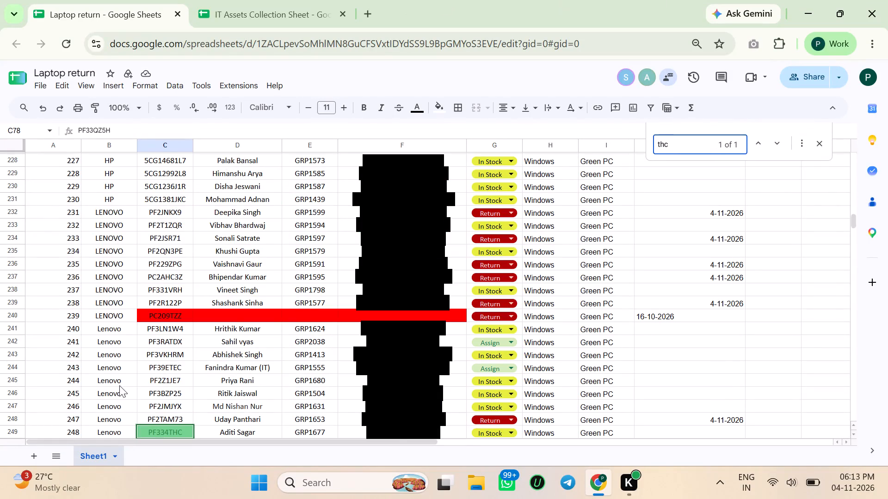
pyautogui.click(493, 432)
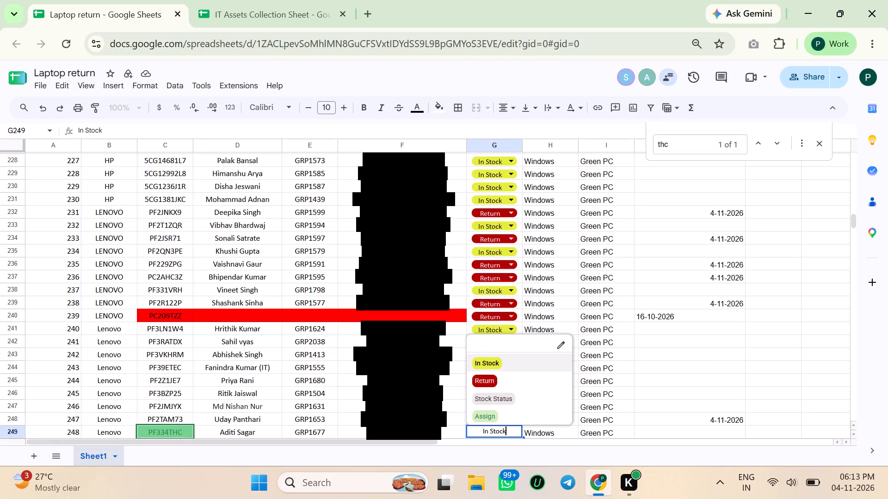
pyautogui.click(486, 380)
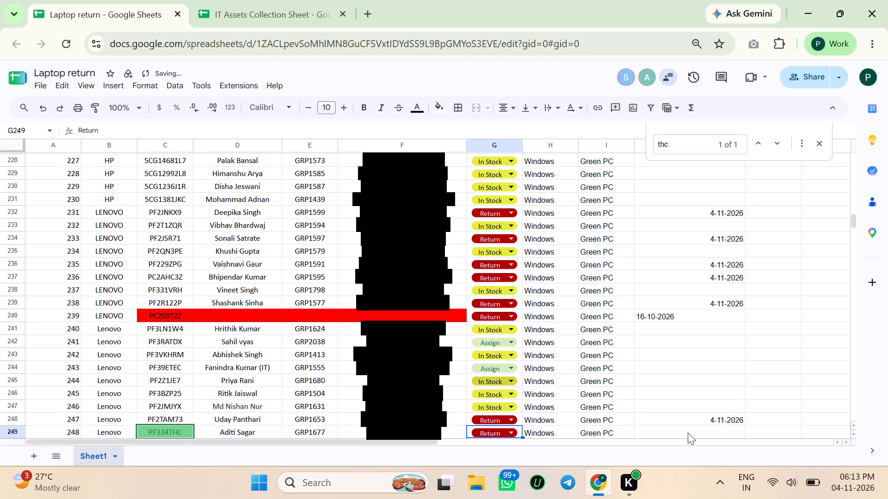
pyautogui.click(689, 432)
pyautogui.hotkey('ctrl', 'v')
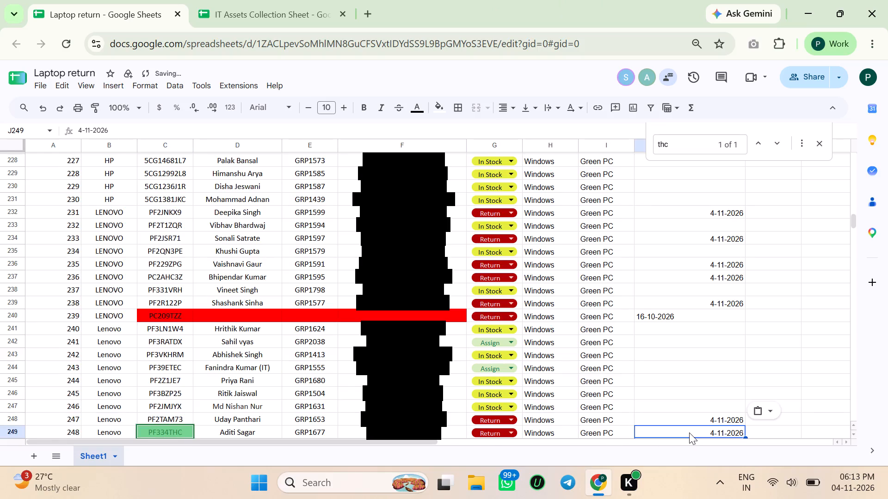
pyautogui.hotkey('ctrl', 's')
pyautogui.hotkey('ctrl', 's')
pyautogui.hotkey('ctrl', 's')
pyautogui.hotkey('ctrl', 's')
pyautogui.hotkey('ctrl', 's')
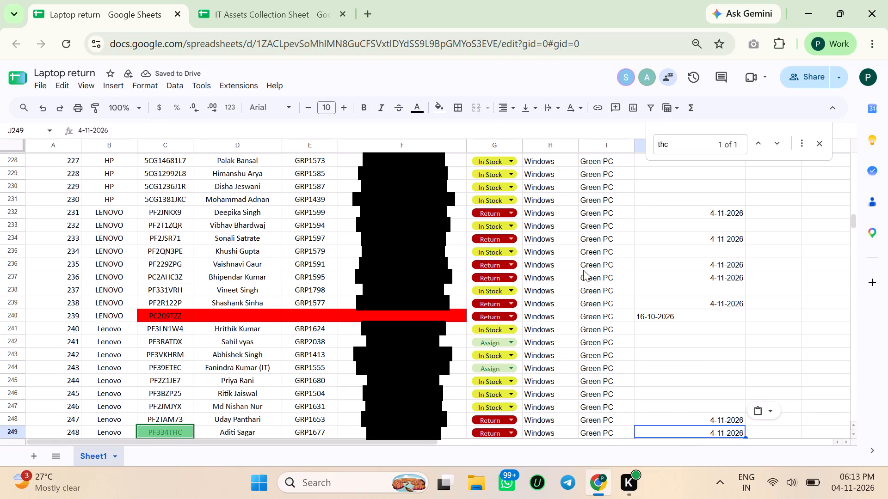
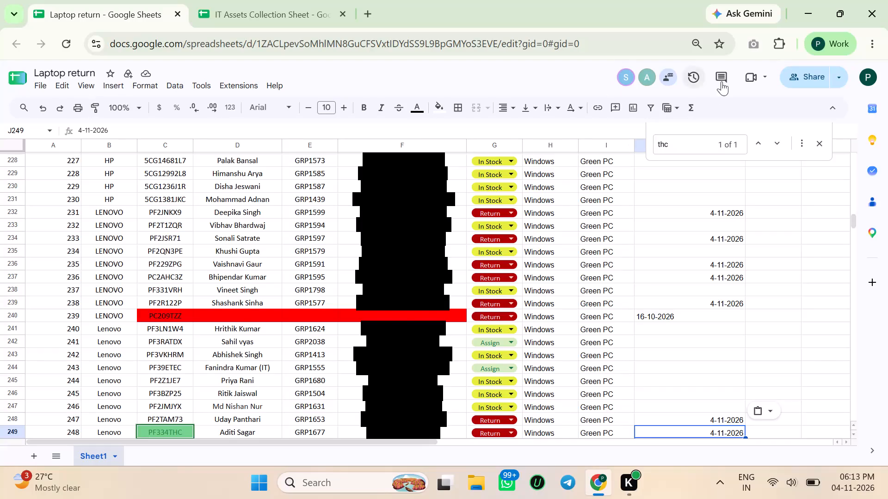
# Clear the thc search term from the Laptop return sheet's search to look up another laptop serial.
pyautogui.click(677, 140)
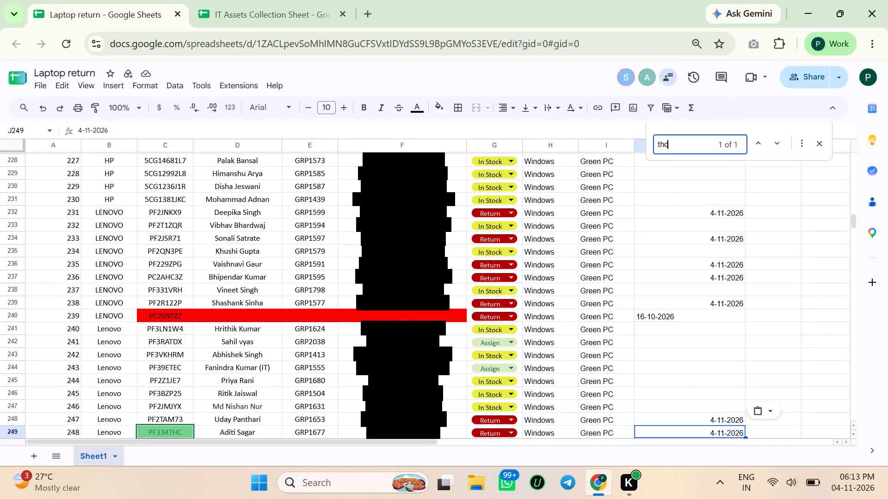
pyautogui.press('BackSpace')
pyautogui.press('BackSpace')
pyautogui.press('BackSpace')
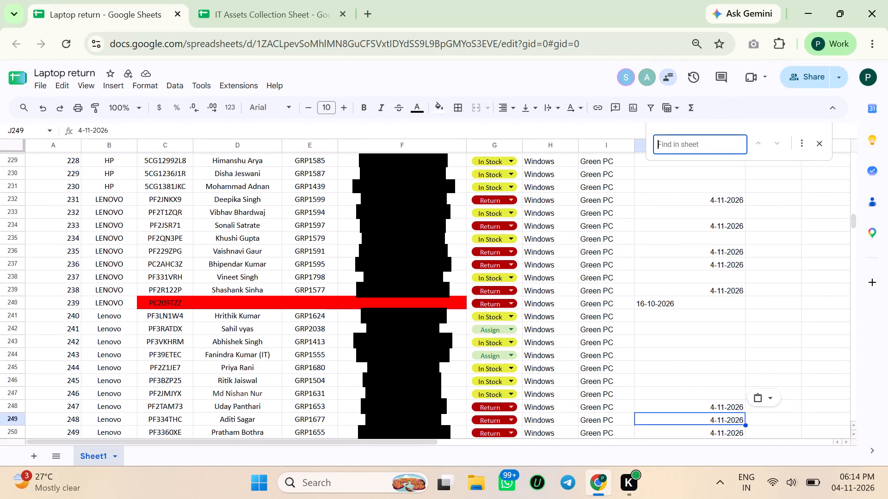
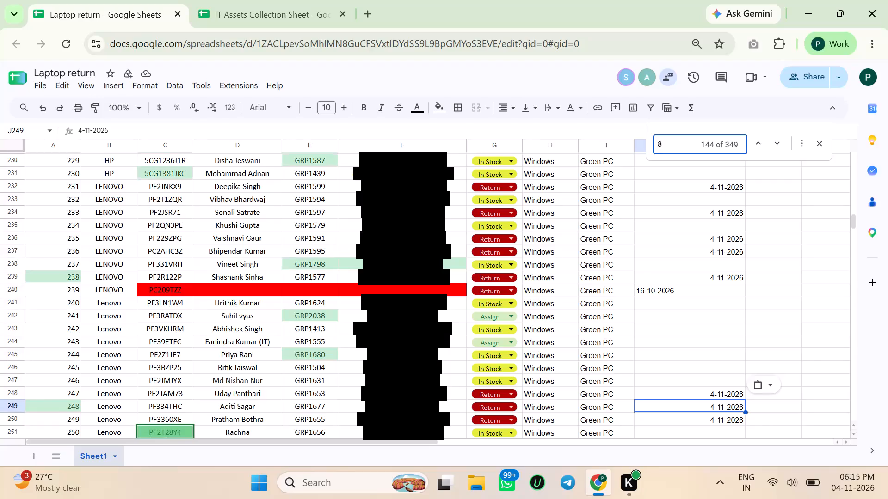
# Find the laptop whose serial matches 849, set its status to Return with the date 4-11-2026, and save the sheet.
pyautogui.write('49')
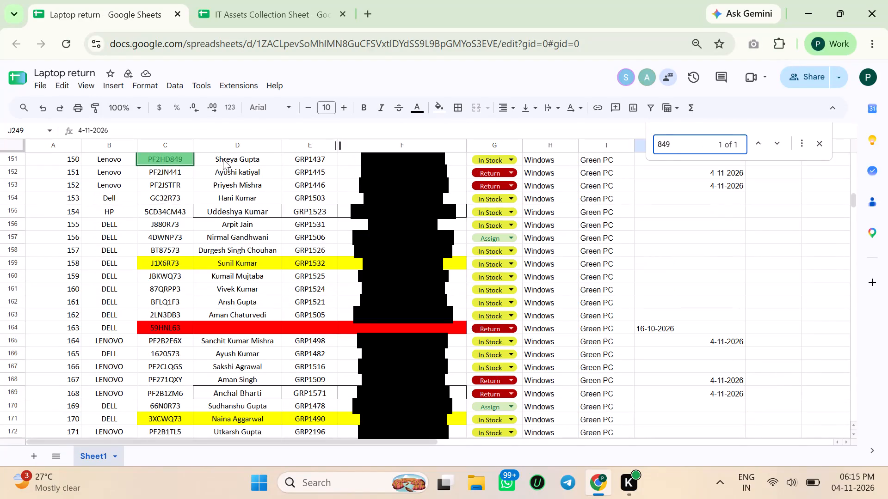
pyautogui.click(490, 158)
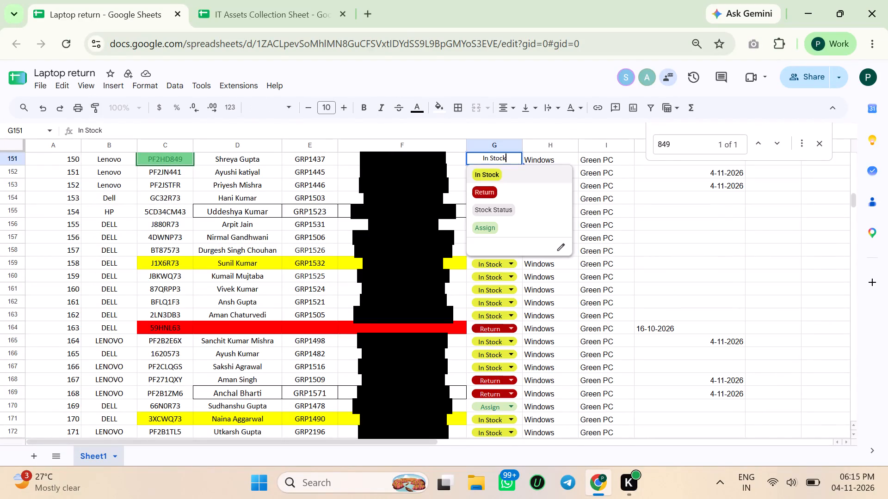
pyautogui.click(478, 190)
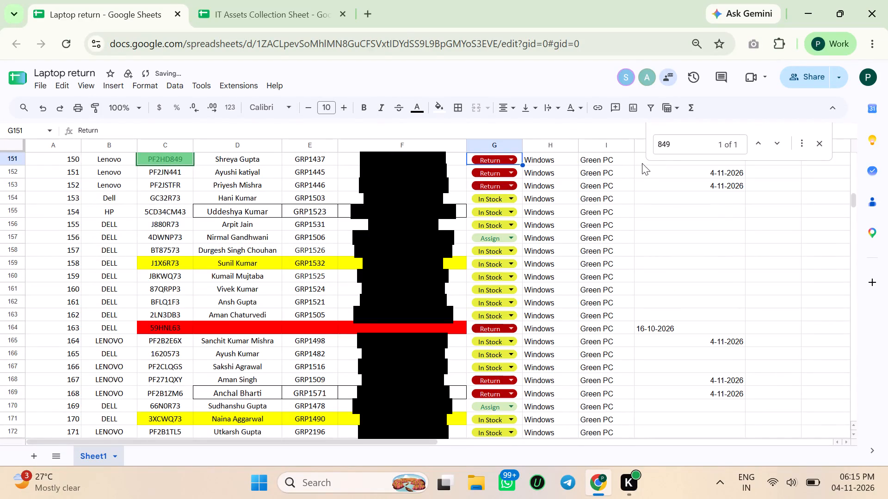
pyautogui.click(645, 161)
pyautogui.hotkey('ctrl', 'v')
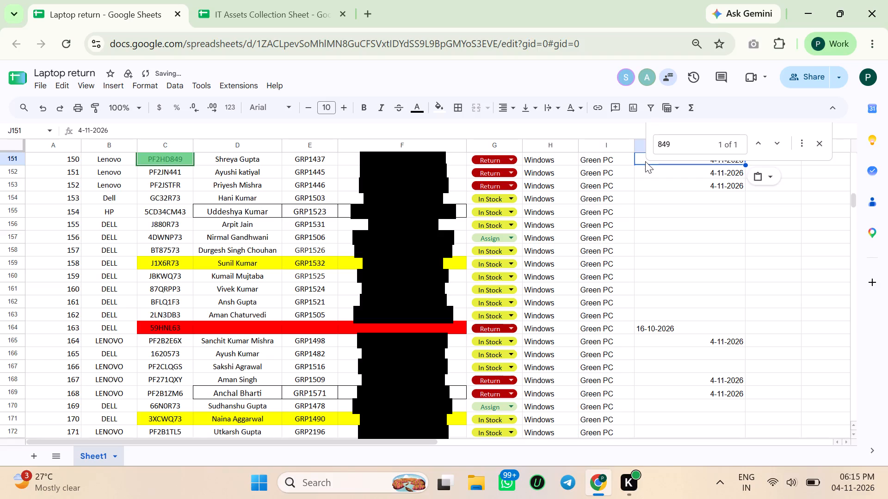
pyautogui.hotkey('ctrl', 's')
pyautogui.hotkey('ctrl', 's')
pyautogui.hotkey('ctrl', 's')
pyautogui.hotkey('ctrl', 's')
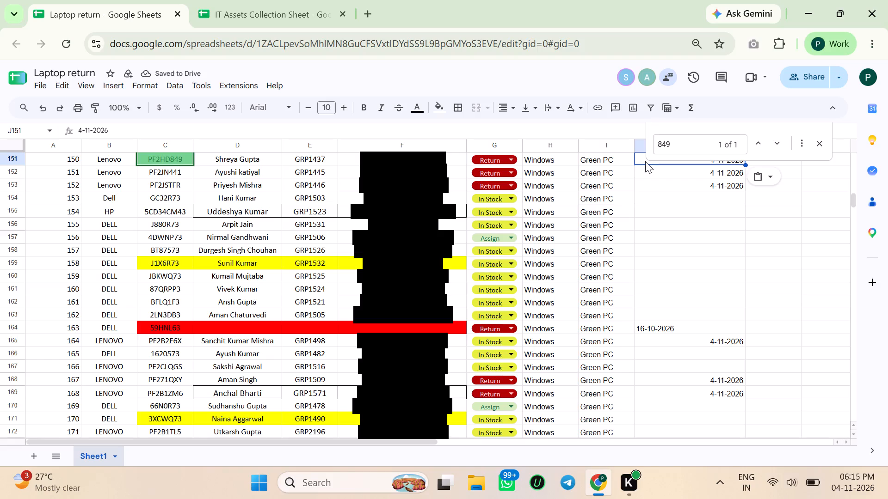
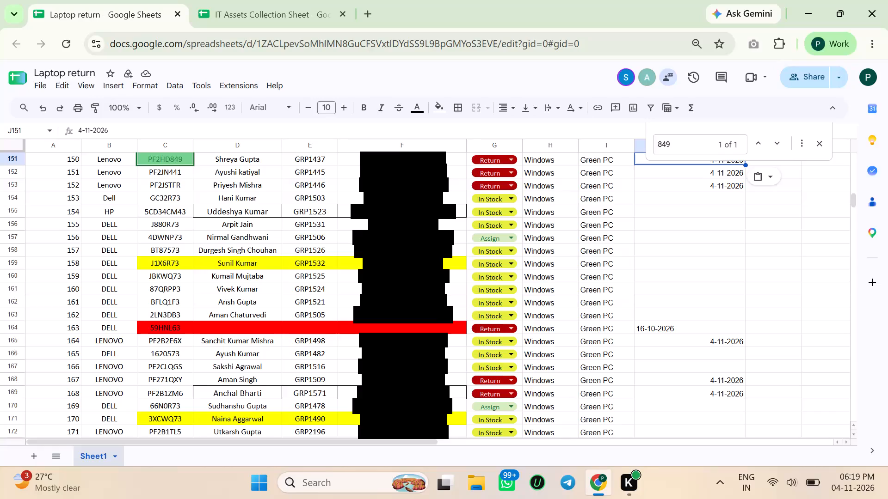
# Clear the previous serial from the sheet search to look up the next returned laptop.
pyautogui.click(683, 146)
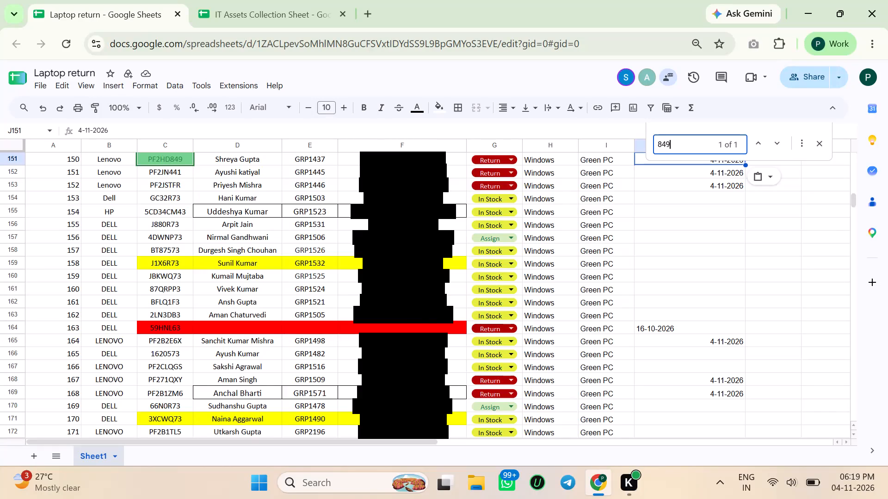
pyautogui.press('BackSpace')
pyautogui.press('BackSpace')
pyautogui.press('BackSpace')
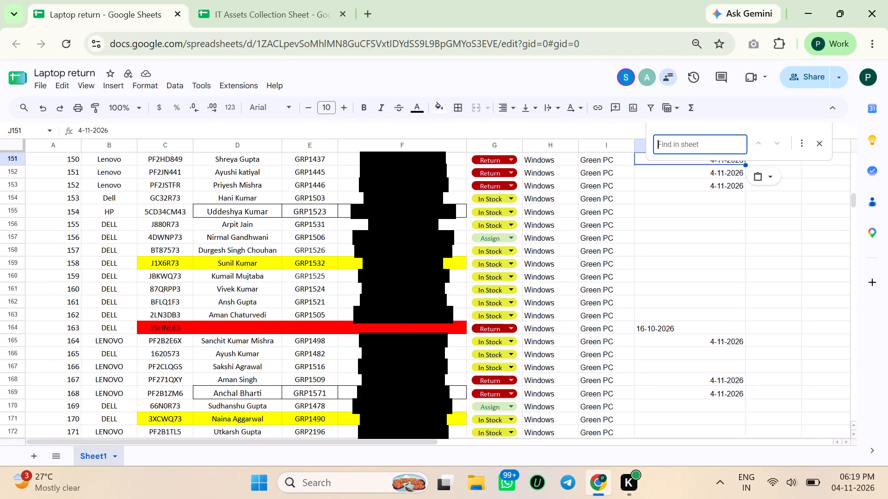
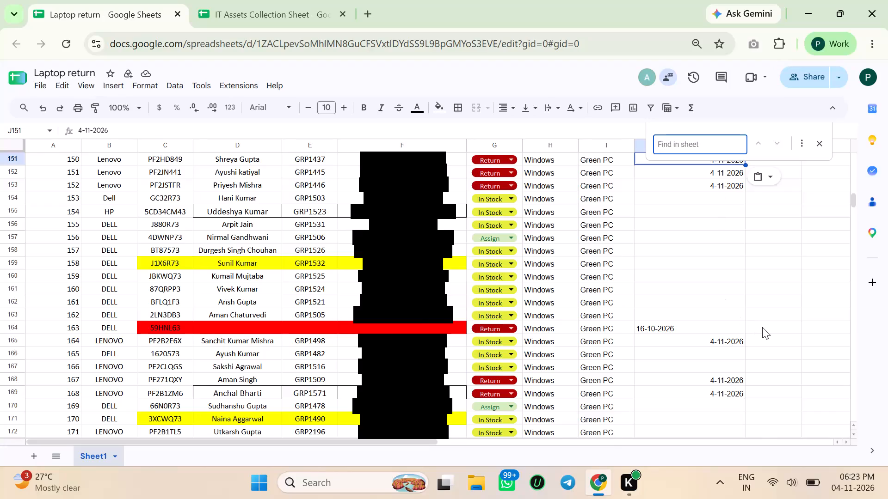
# Save the Laptop return sheet.
pyautogui.click(762, 327)
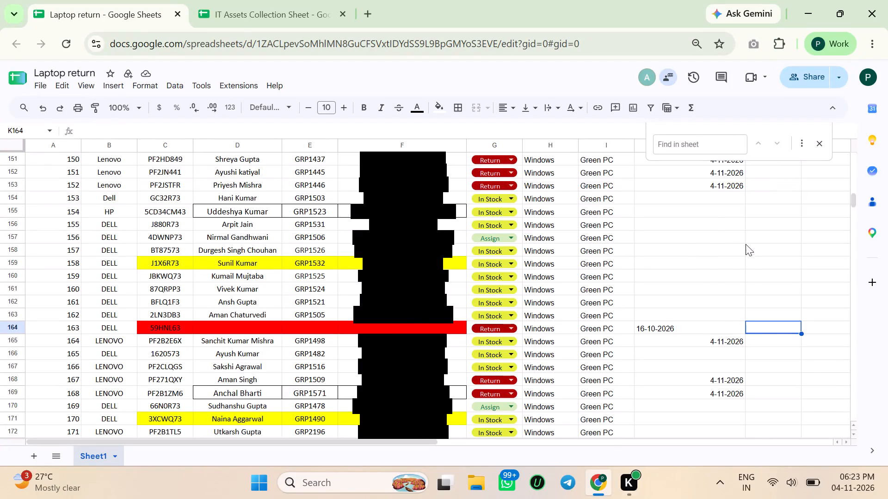
pyautogui.hotkey('ctrl', 's')
pyautogui.hotkey('ctrl', 's')
pyautogui.hotkey('ctrl', 's')
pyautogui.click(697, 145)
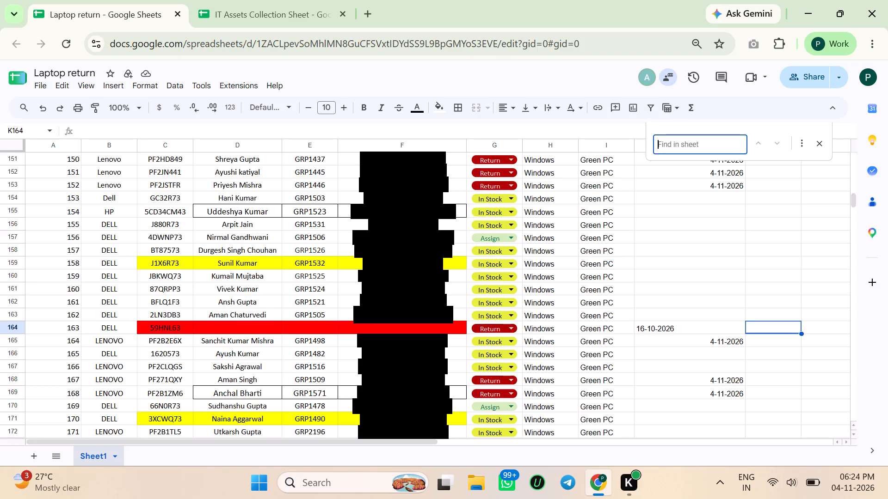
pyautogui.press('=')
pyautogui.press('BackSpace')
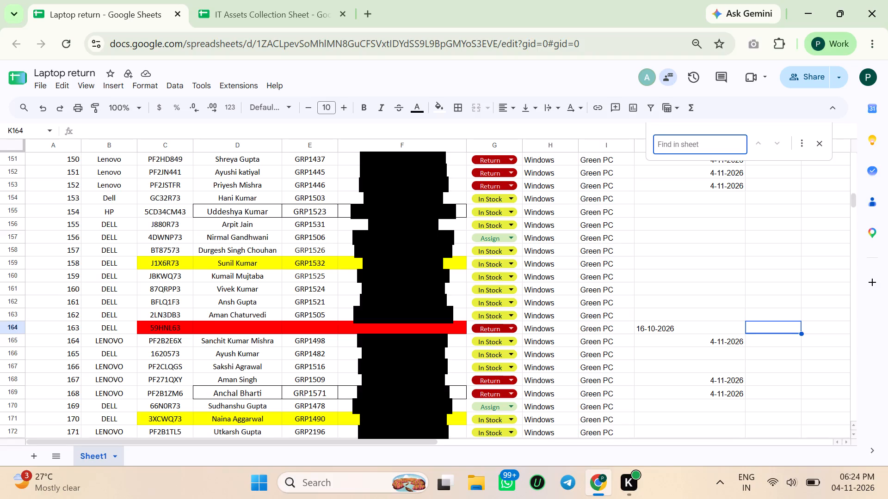
# Close the sheet search and create a personal filter showing only 4-11-2026 in the Laptop return date (vendor) column.
pyautogui.click(823, 147)
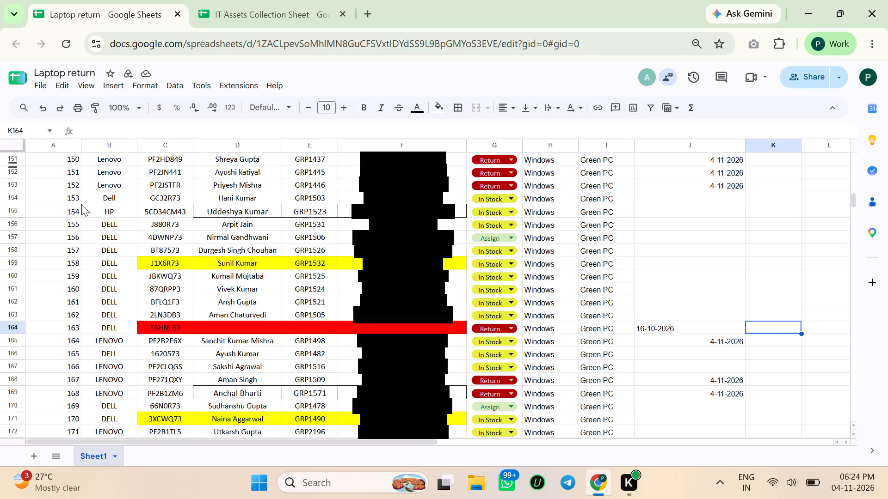
pyautogui.scroll(7, 81, 204)
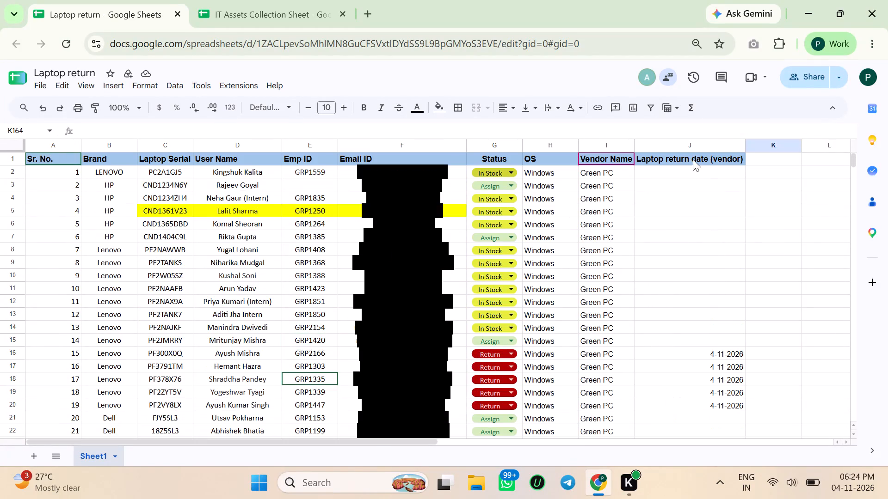
pyautogui.click(699, 160)
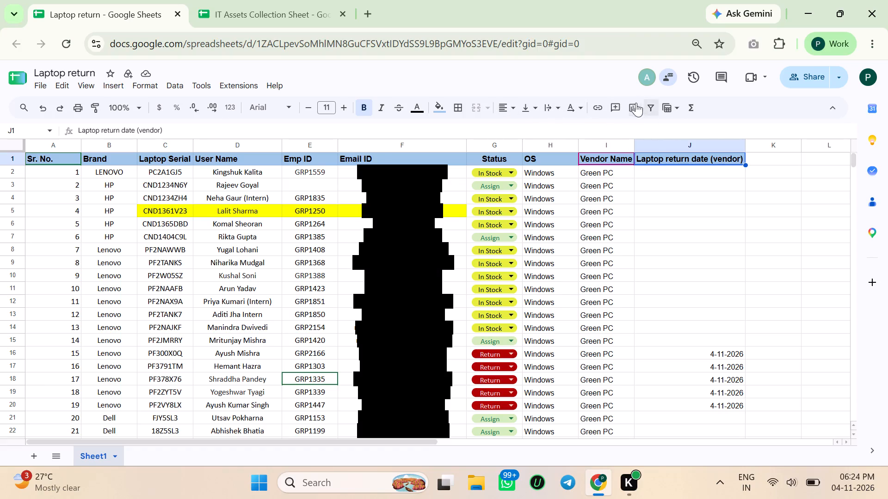
pyautogui.click(651, 108)
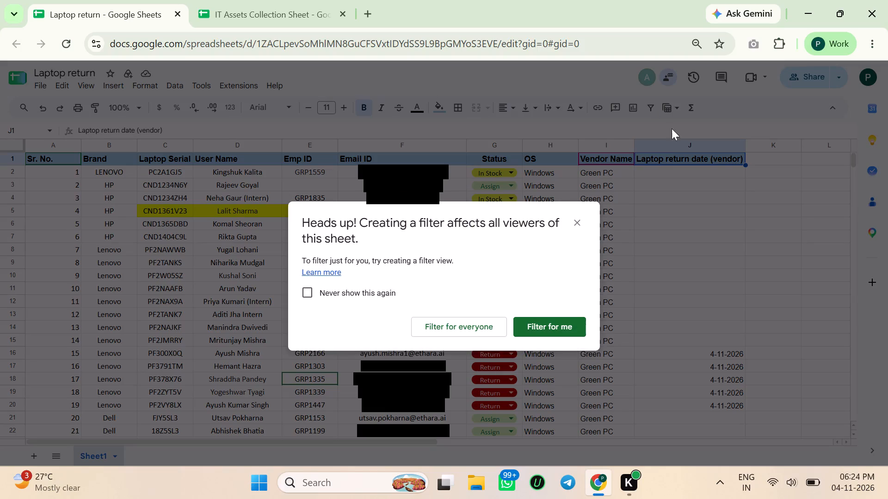
pyautogui.click(556, 330)
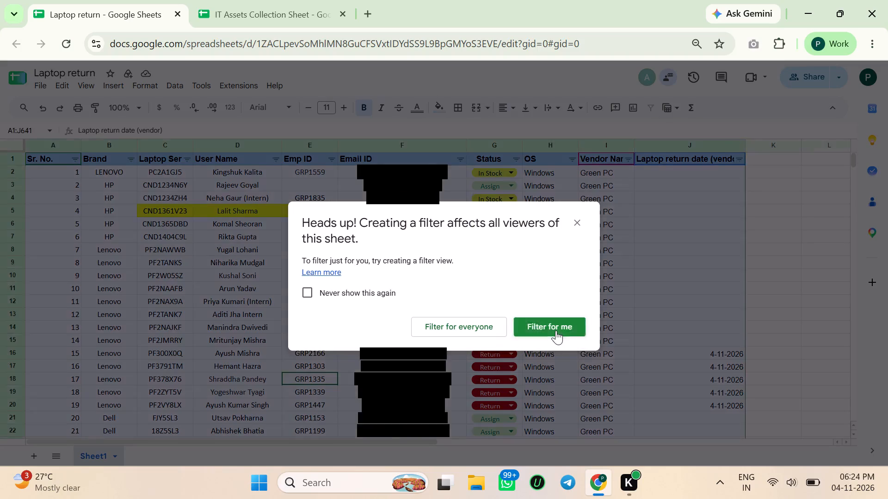
pyautogui.click(740, 179)
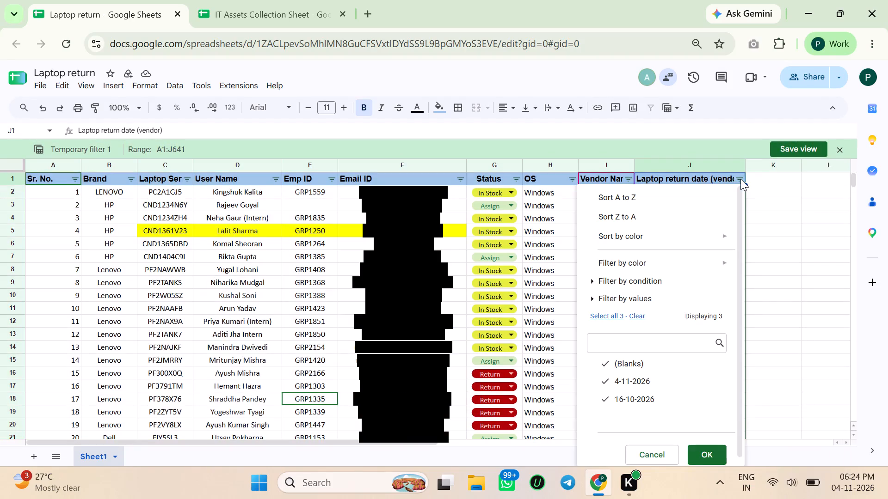
pyautogui.click(601, 362)
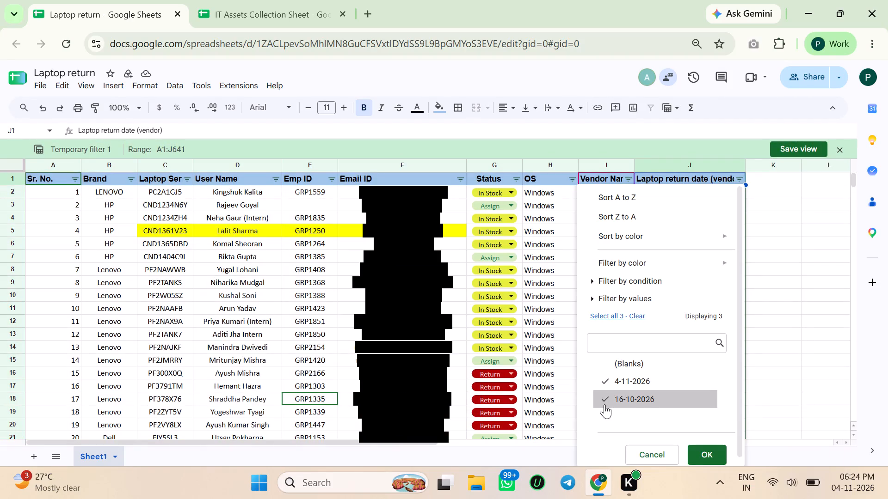
pyautogui.click(605, 406)
pyautogui.click(708, 456)
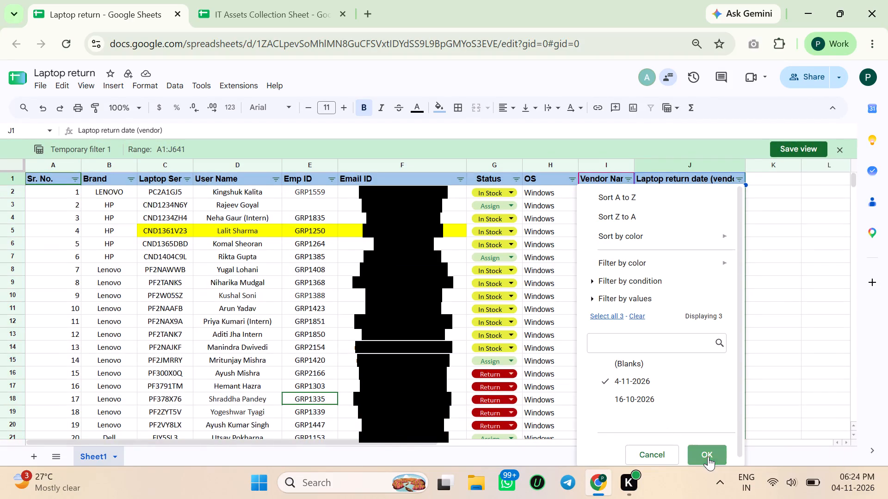
# Select all filtered 4-11-2026 cells in the Laptop return date (vendor) column to count the returned laptops.
pyautogui.moveTo(700, 192); pyautogui.dragTo(708, 286)
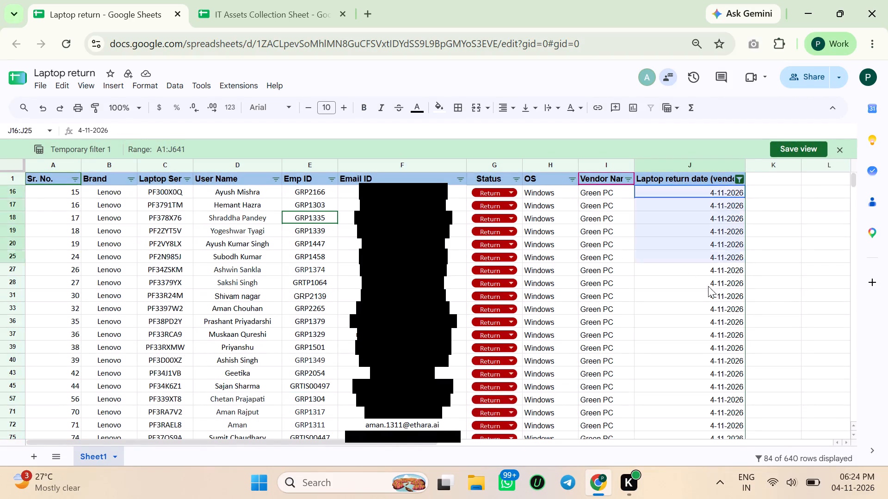
pyautogui.moveTo(708, 286); pyautogui.dragTo(706, 453)
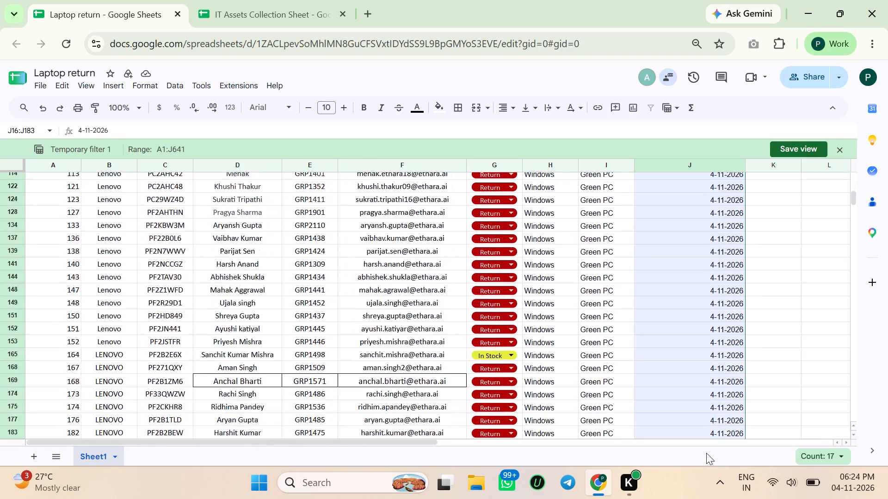
pyautogui.moveTo(706, 453); pyautogui.dragTo(714, 319)
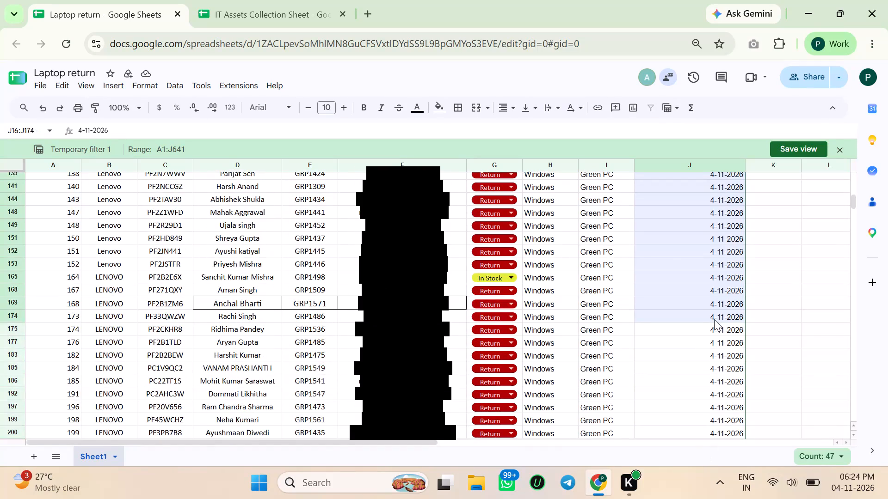
pyautogui.moveTo(714, 319); pyautogui.dragTo(713, 304)
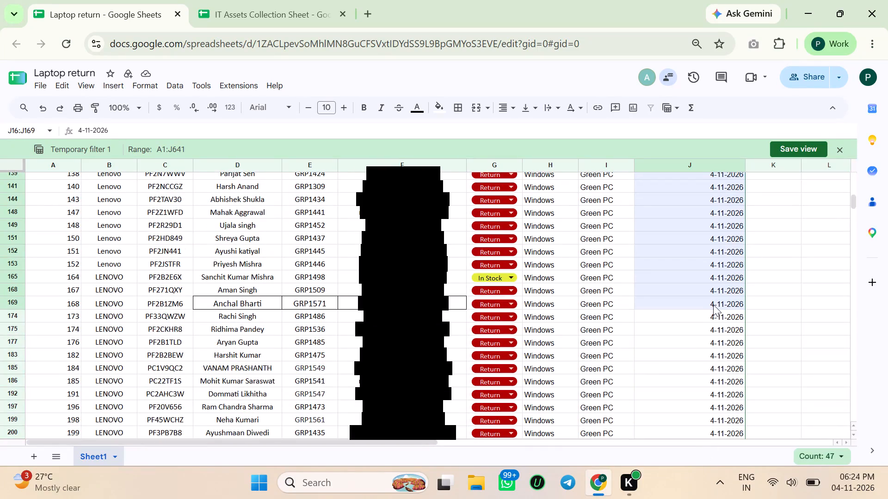
pyautogui.moveTo(713, 304); pyautogui.dragTo(721, 475)
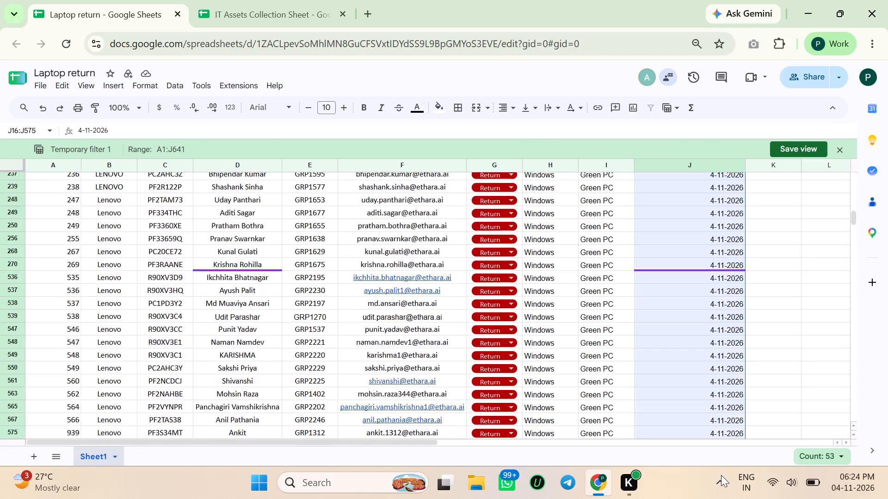
pyautogui.moveTo(721, 475); pyautogui.dragTo(728, 307)
pyautogui.scroll(3, 728, 307)
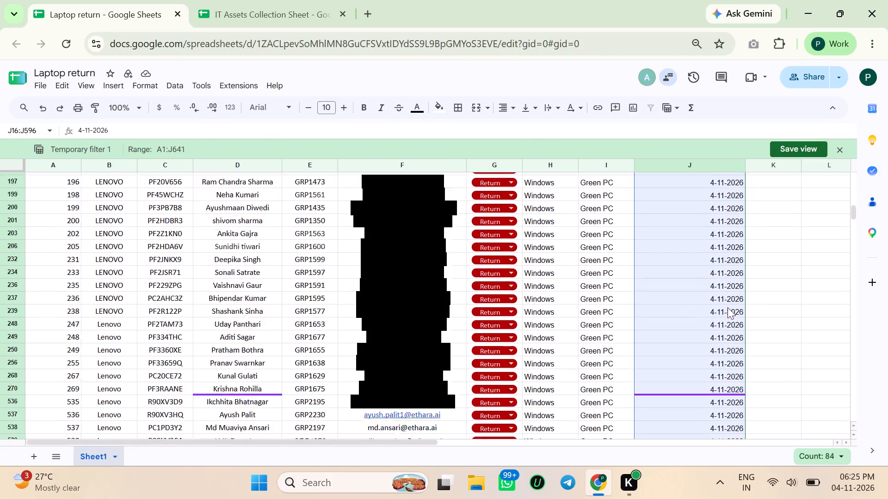
pyautogui.scroll(3, 728, 307)
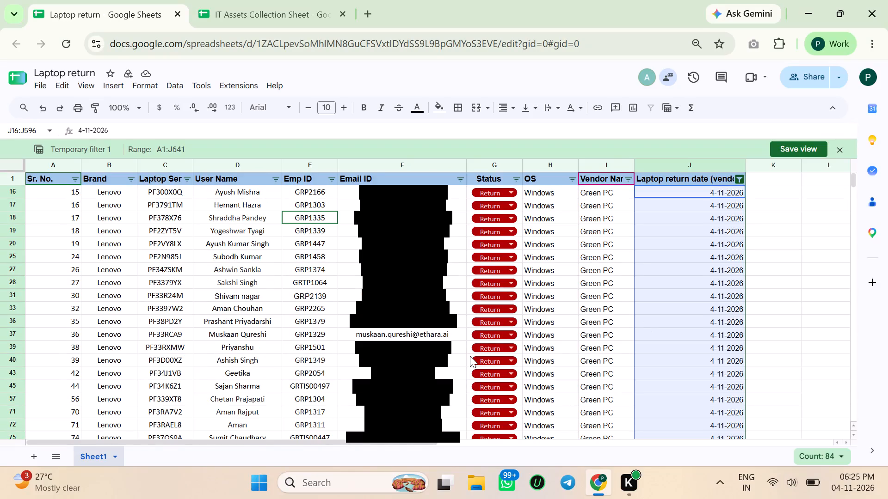
# Set the status of laptop PF2B2E6X to Return.
pyautogui.scroll(-7, 470, 356)
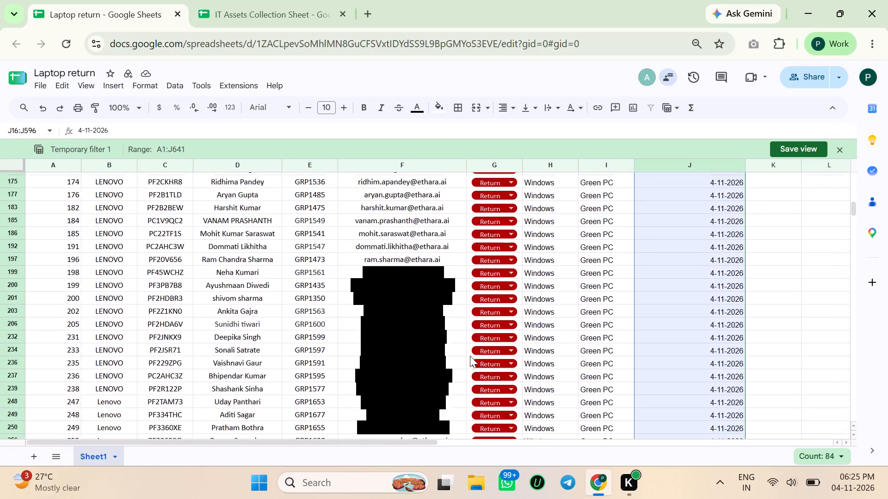
pyautogui.scroll(-1, 470, 356)
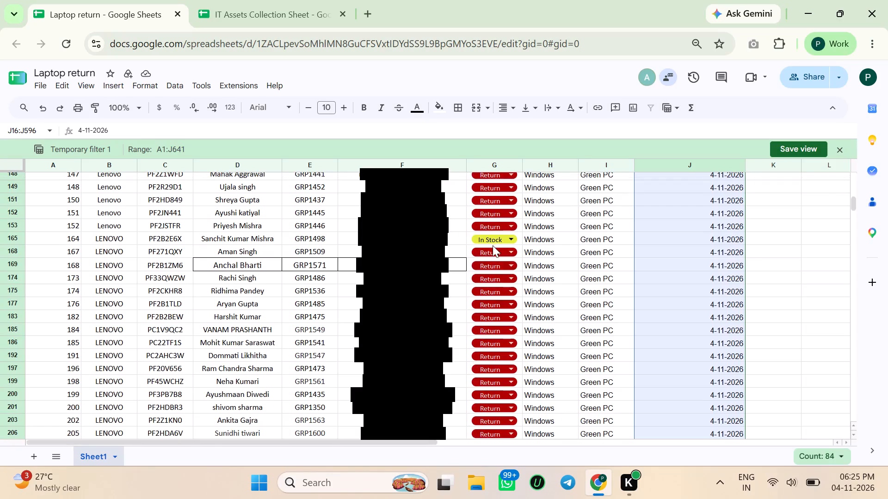
pyautogui.click(493, 237)
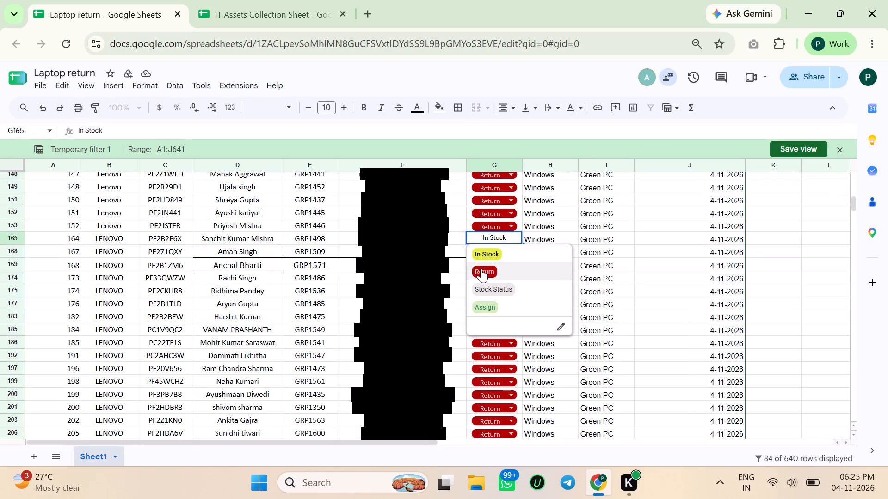
pyautogui.click(481, 270)
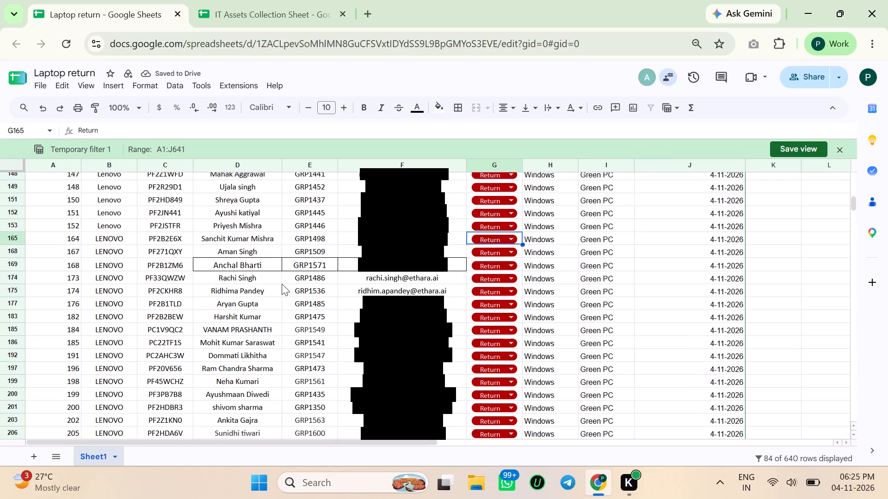
# Review the Status column through the rest of the filtered 4-11-2026 rows.
pyautogui.scroll(-2, 507, 307)
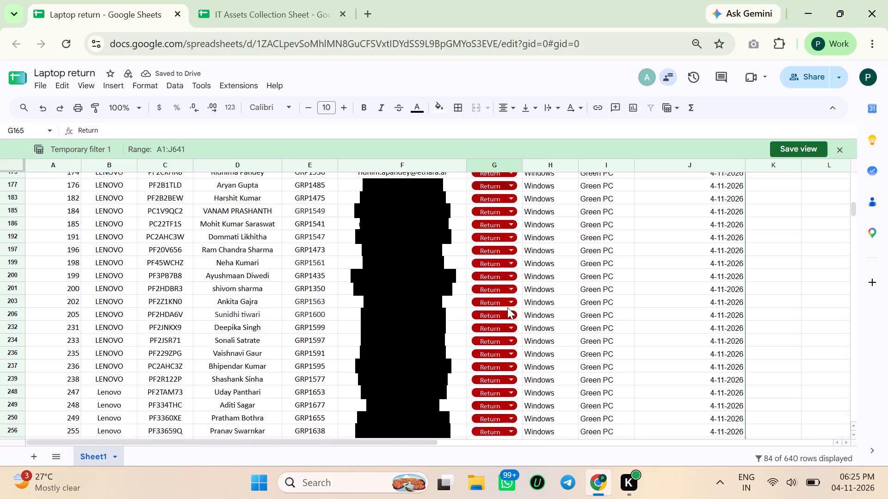
pyautogui.scroll(-2, 507, 307)
pyautogui.scroll(1, 507, 307)
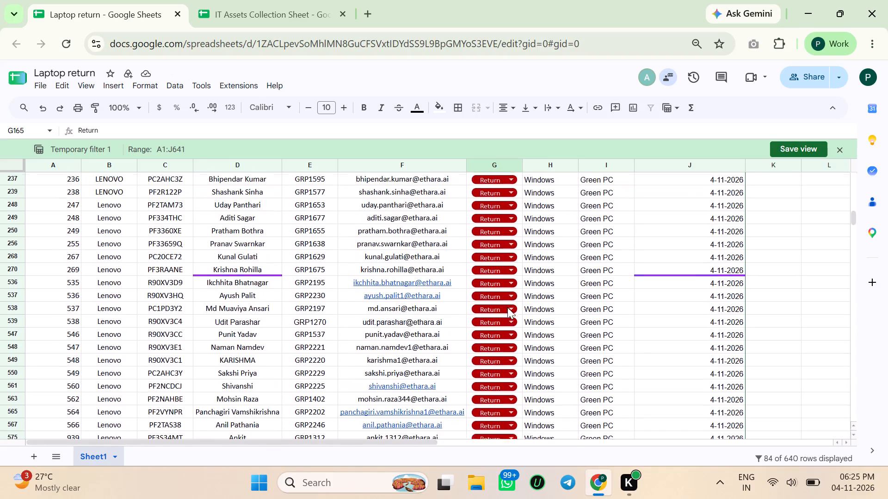
pyautogui.scroll(2, 507, 307)
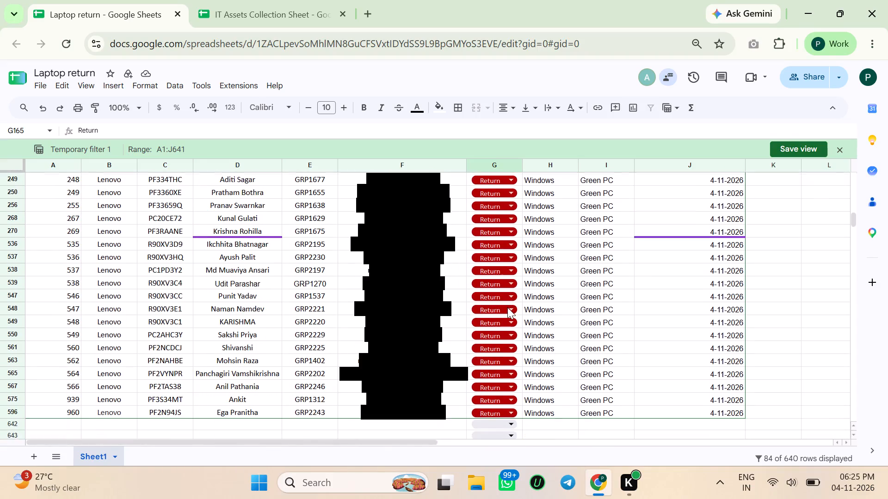
pyautogui.scroll(4, 507, 307)
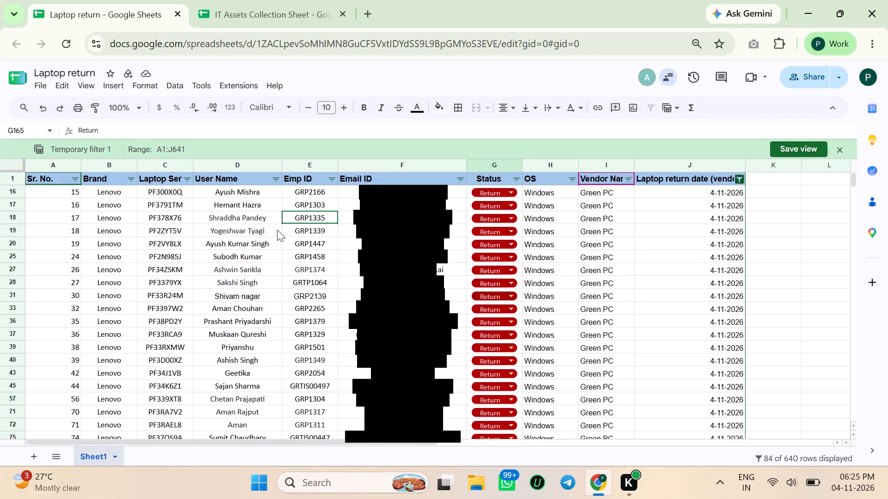
# Search the filtered returns for the serial fragment vmg, and clear the search term.
pyautogui.click(165, 195)
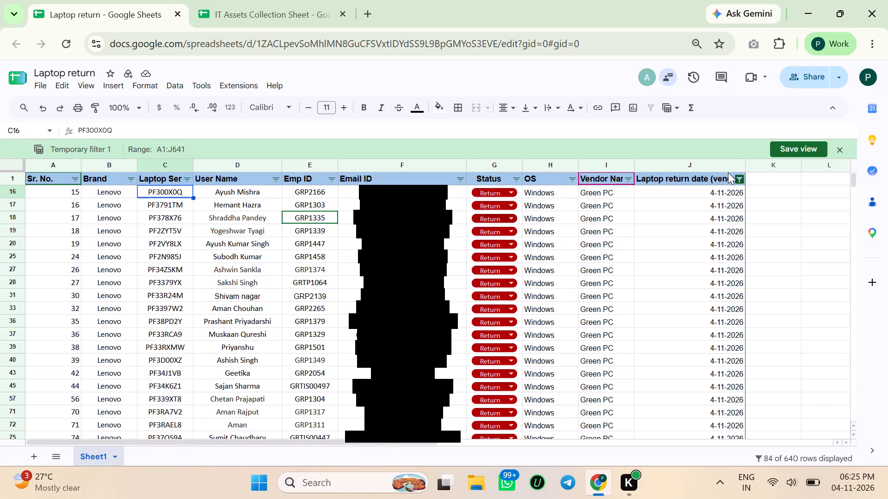
pyautogui.hotkey('ctrl', 'f')
pyautogui.write('vmg')
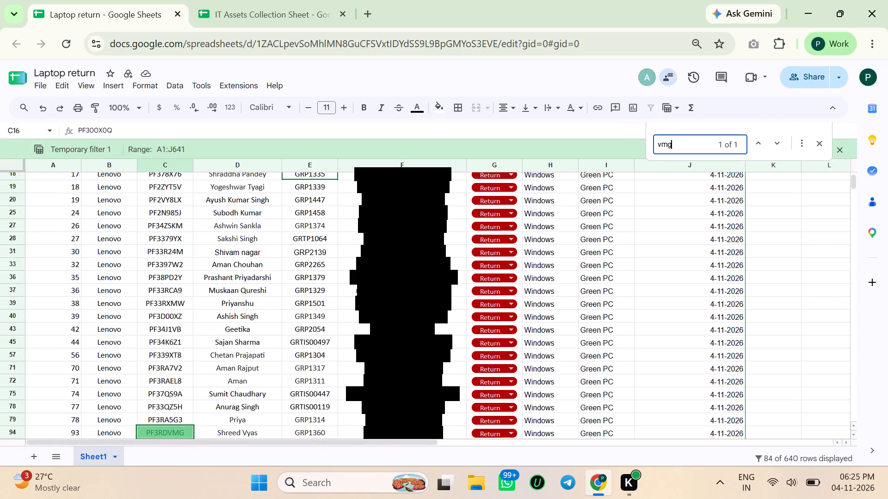
pyautogui.press('BackSpace')
pyautogui.press('BackSpace')
pyautogui.press('BackSpace')
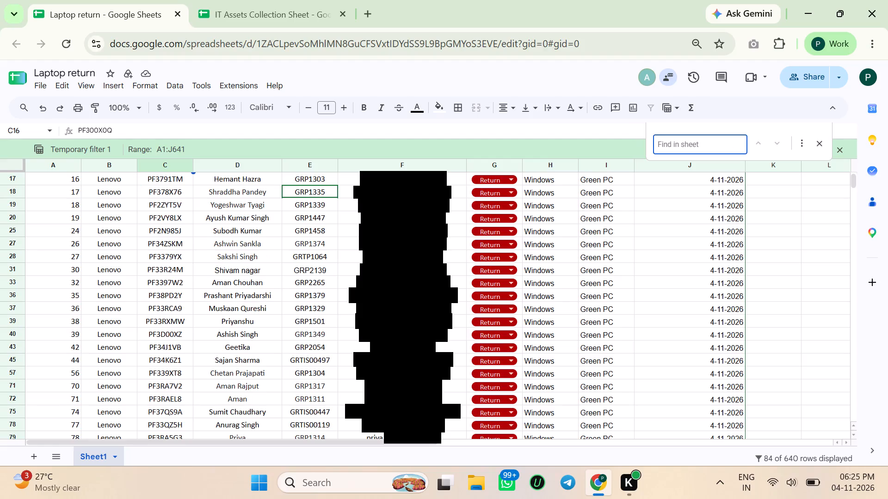
# Search the filtered returns for the serial fragment s38, and clear the search term.
pyautogui.press('s')
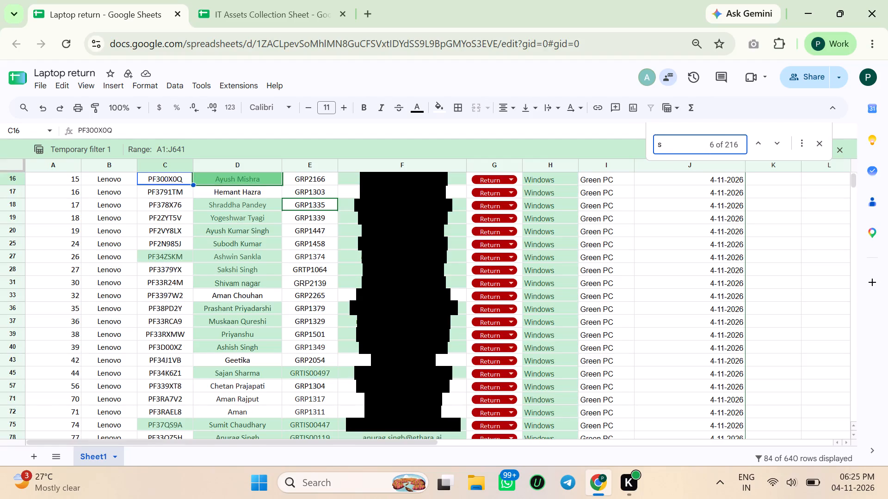
pyautogui.write('38')
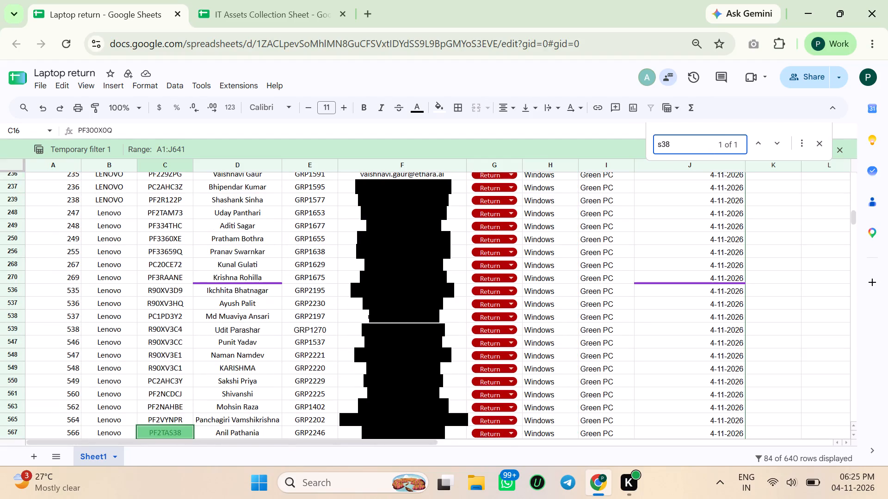
pyautogui.press('BackSpace')
pyautogui.press('BackSpace')
pyautogui.press('BackSpace')
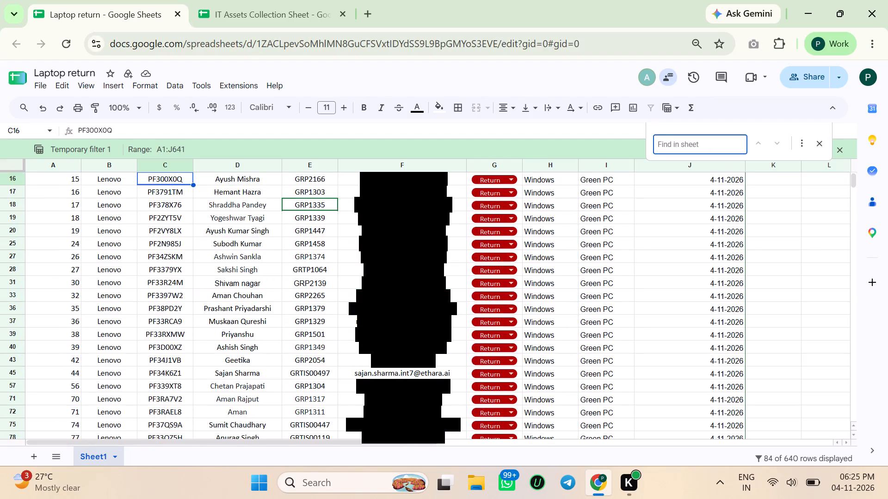
# Search the filtered returns for the serial fragment 4js, and clear the search term.
pyautogui.write('4js')
pyautogui.press('BackSpace')
pyautogui.press('BackSpace')
pyautogui.press('BackSpace')
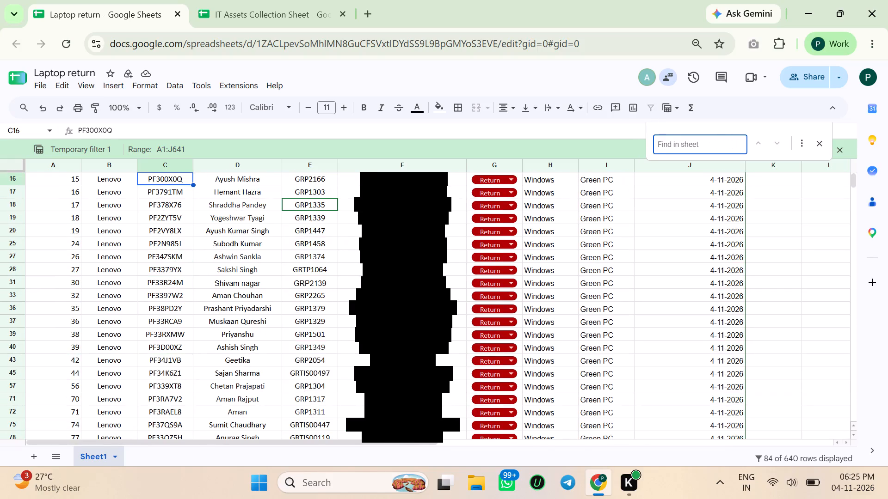
# Search the filtered returns for the serial fragment v30, and clear the search term.
pyautogui.press('v')
pyautogui.write('30')
pyautogui.press('Return')
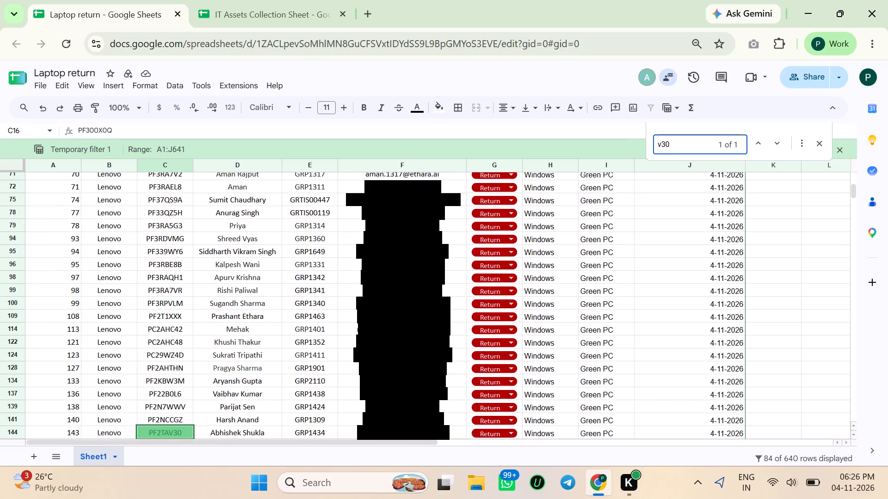
pyautogui.press('BackSpace')
pyautogui.press('BackSpace')
pyautogui.press('BackSpace')
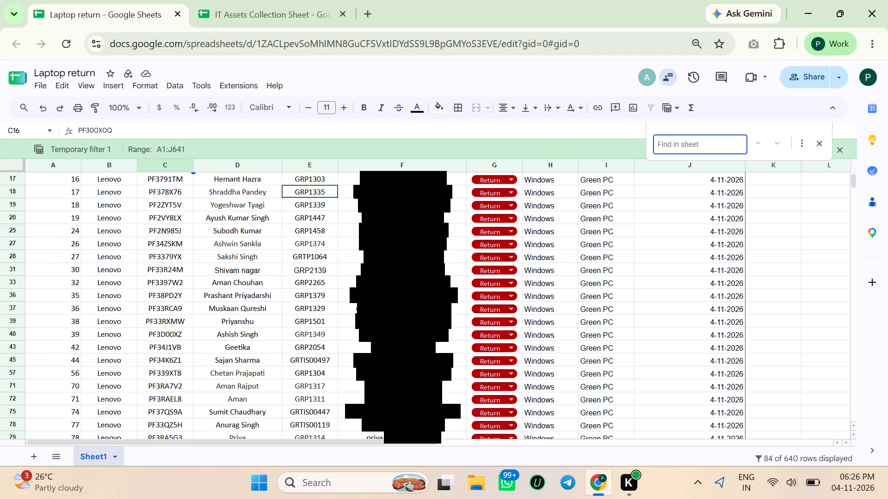
# Search the filtered returns for the serial fragment 85j, and clear the search term.
pyautogui.press('8')
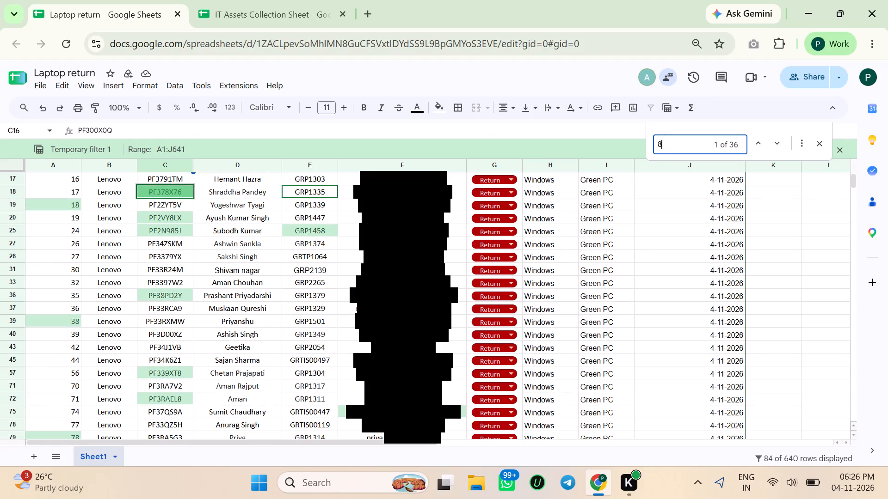
pyautogui.press('5')
pyautogui.press('j')
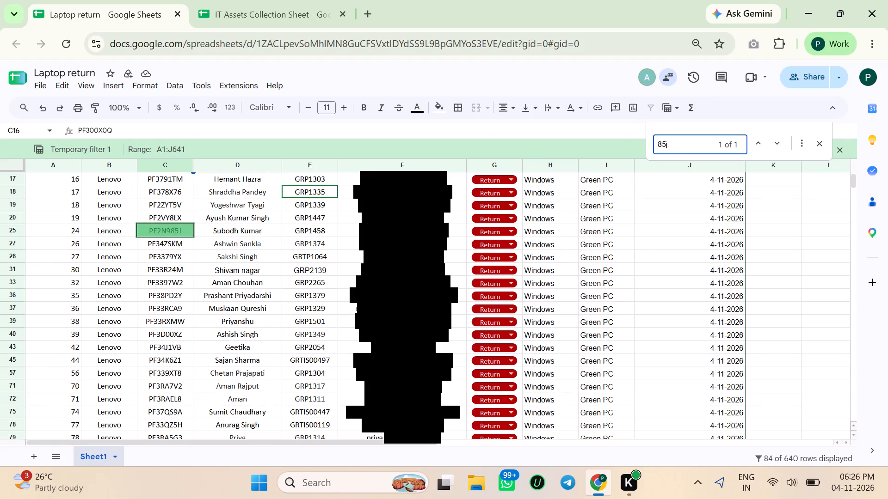
pyautogui.press('BackSpace')
pyautogui.press('BackSpace')
pyautogui.press('BackSpace')
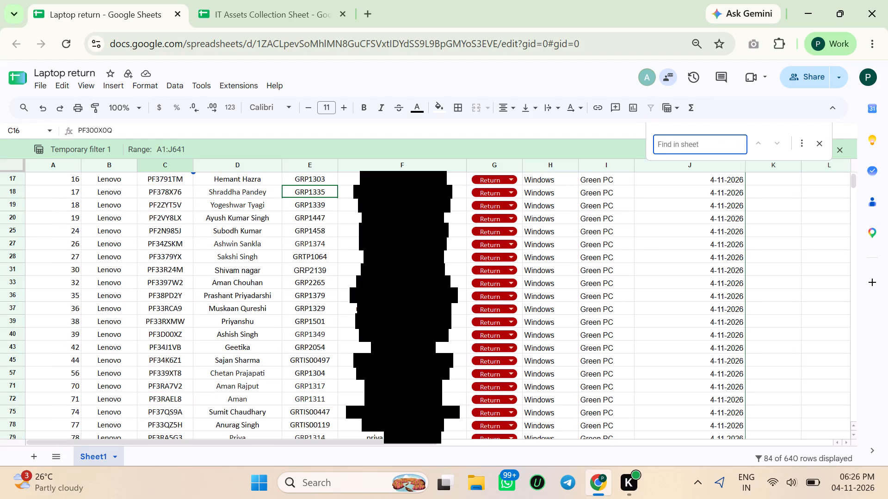
# Search the filtered returns for the serial fragment skm, and clear the search term.
pyautogui.write('sk')
pyautogui.press('m')
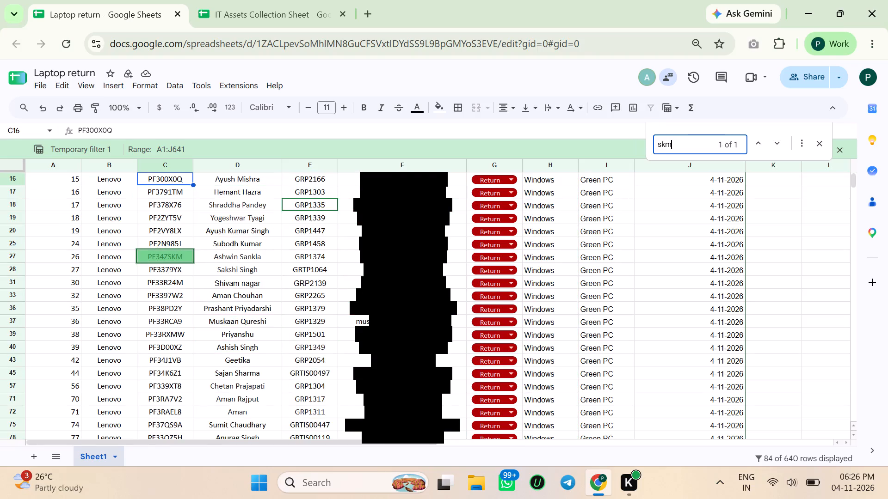
pyautogui.press('BackSpace')
pyautogui.press('BackSpace')
pyautogui.press('BackSpace')
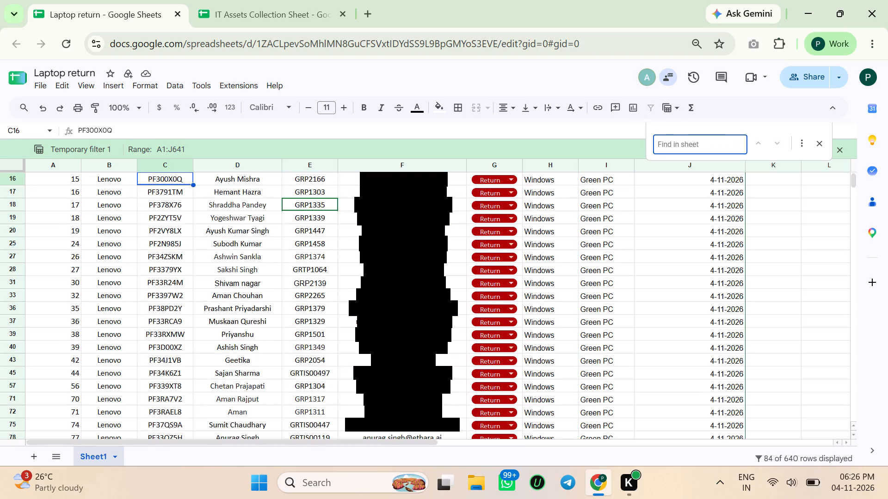
# Search the filtered returns for the serial fragment 9yx, and clear the search term.
pyautogui.write('9yx')
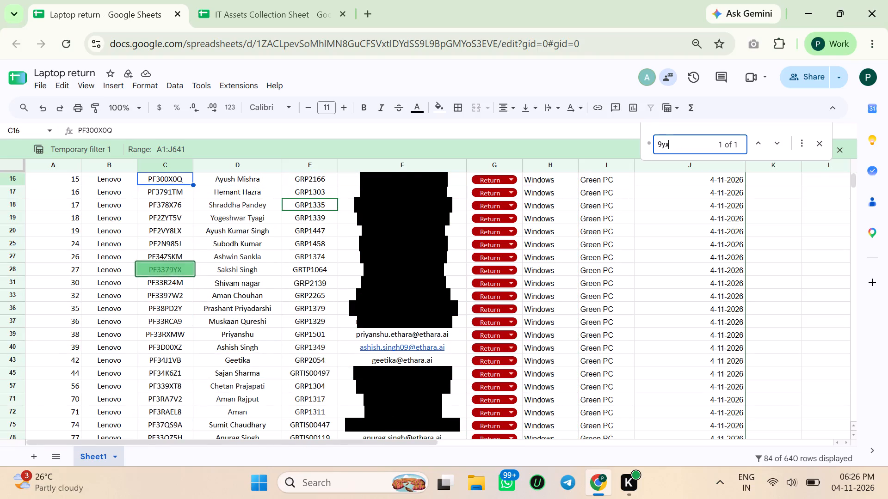
pyautogui.press('BackSpace')
pyautogui.press('BackSpace')
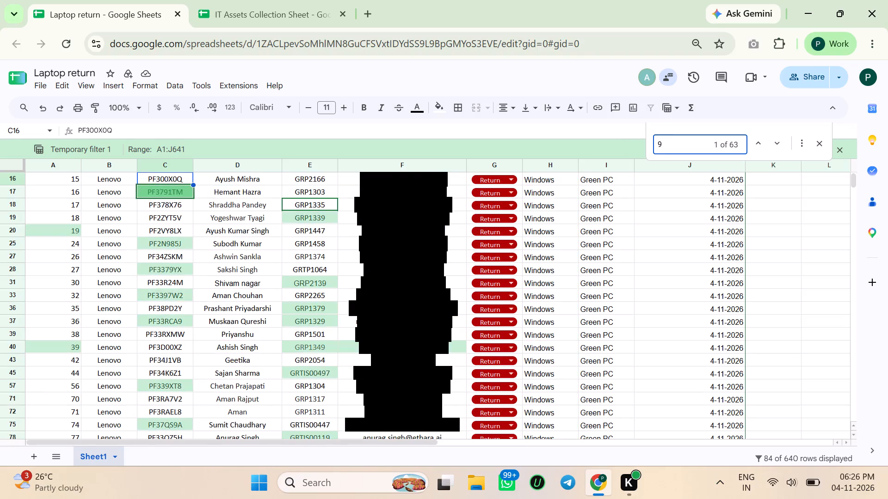
pyautogui.press('BackSpace')
# Search the filtered returns for the serial fragment 0l6, and clear the search term.
pyautogui.write('0l')
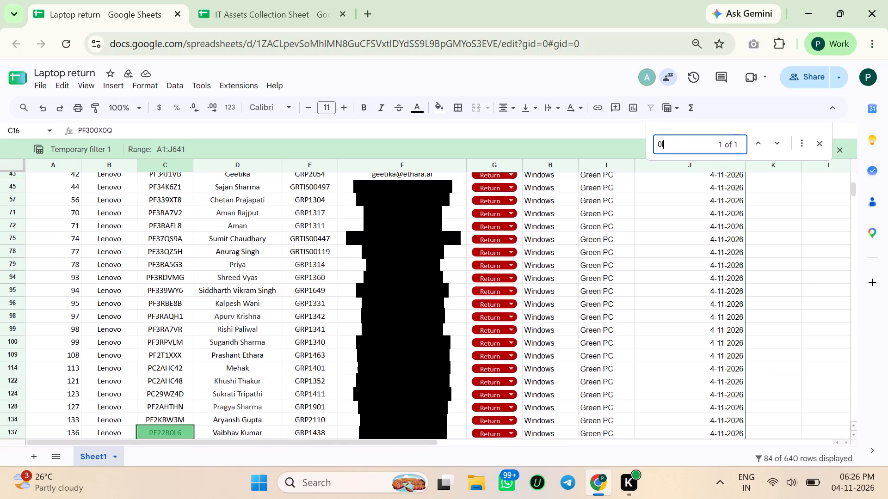
pyautogui.press('6')
pyautogui.press('BackSpace')
pyautogui.press('BackSpace')
pyautogui.press('BackSpace')
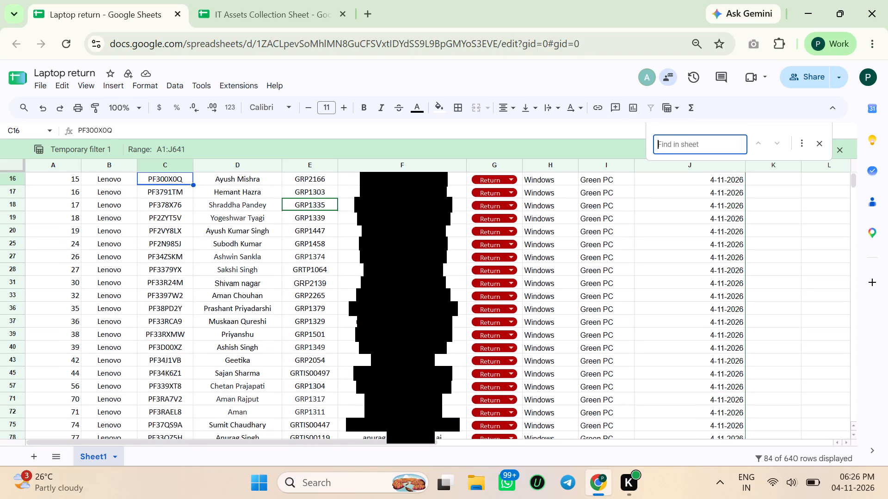
# Search the filtered returns for the serial fragment w3m, and clear the search term.
pyautogui.press('w')
pyautogui.write('3m')
pyautogui.press('BackSpace')
pyautogui.press('BackSpace')
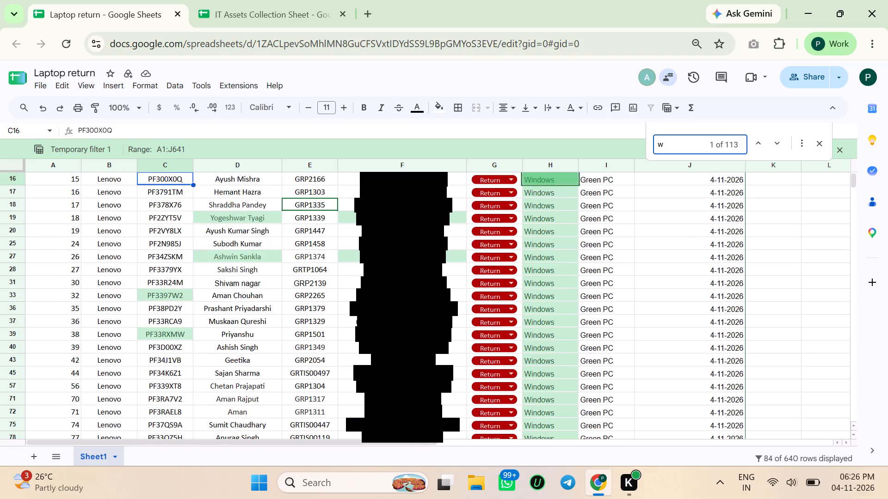
pyautogui.press('BackSpace')
# Search the filtered returns for the serial fragment xmw, and clear the search term.
pyautogui.write('xmw')
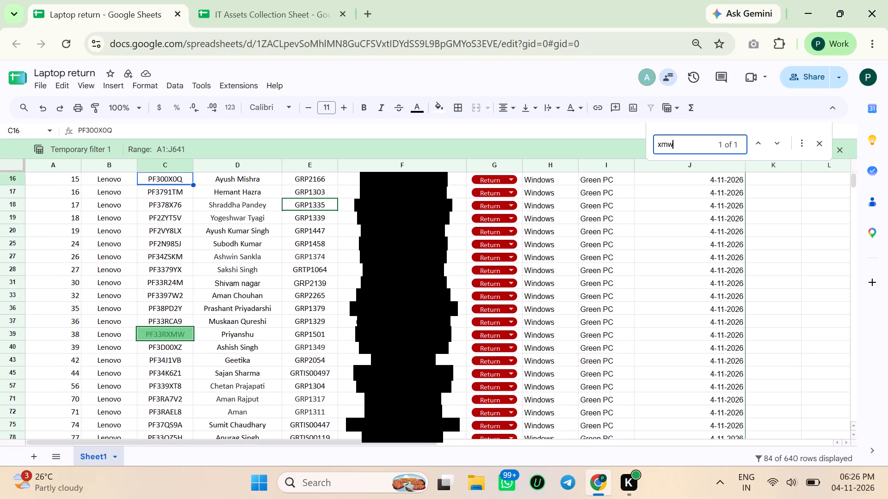
pyautogui.press('BackSpace')
pyautogui.press('BackSpace')
pyautogui.press('BackSpace')
# Search the filtered returns for the serial fragment c3x, and clear the search term.
pyautogui.press('c')
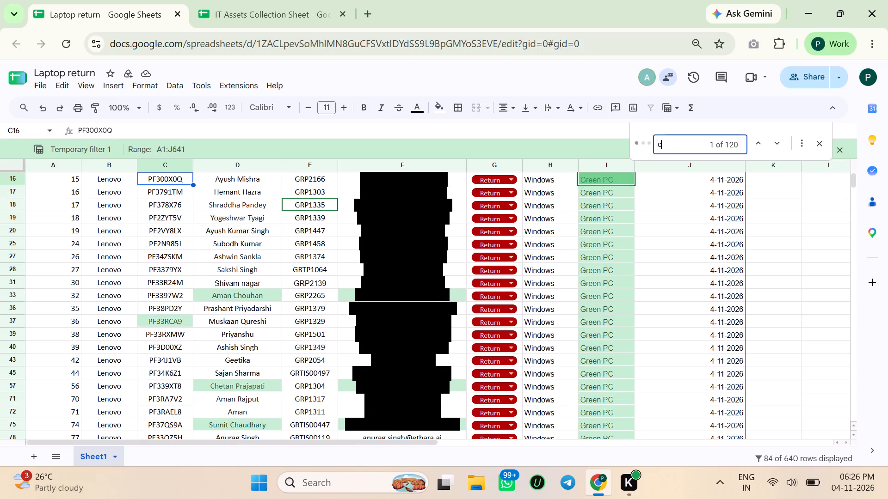
pyautogui.write('3x')
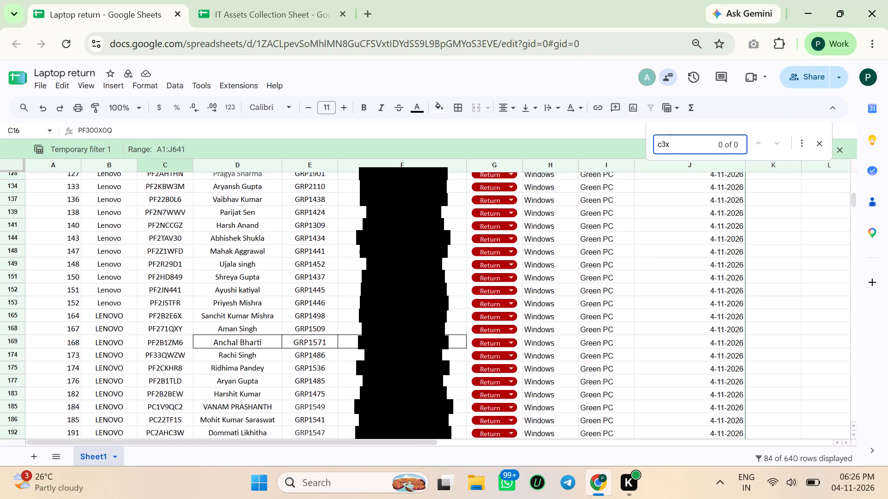
pyautogui.press('BackSpace')
pyautogui.press('BackSpace')
pyautogui.press('BackSpace')
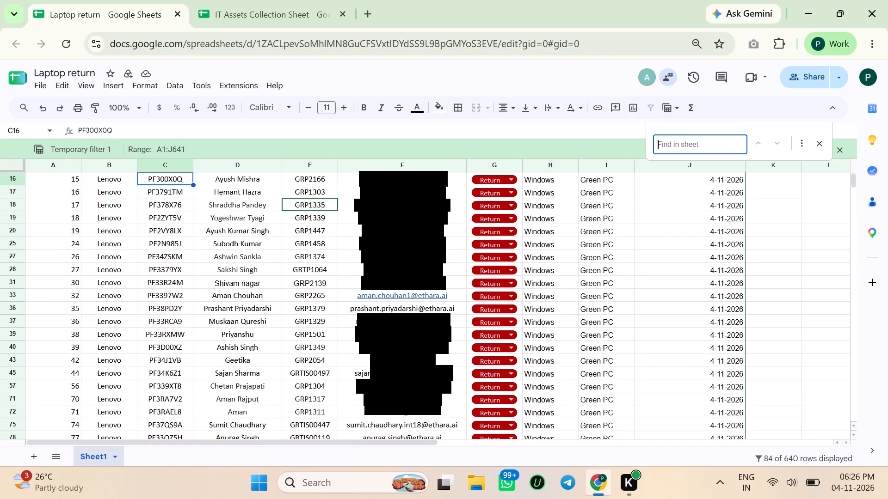
# Search the filtered returns for the serial fragment dcj, and clear the search term.
pyautogui.write('dcj')
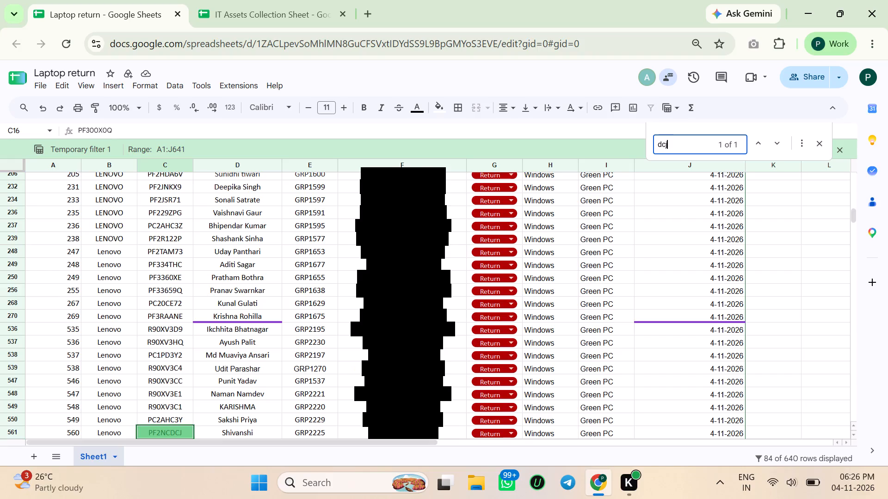
pyautogui.press('BackSpace')
pyautogui.press('BackSpace')
pyautogui.press('BackSpace')
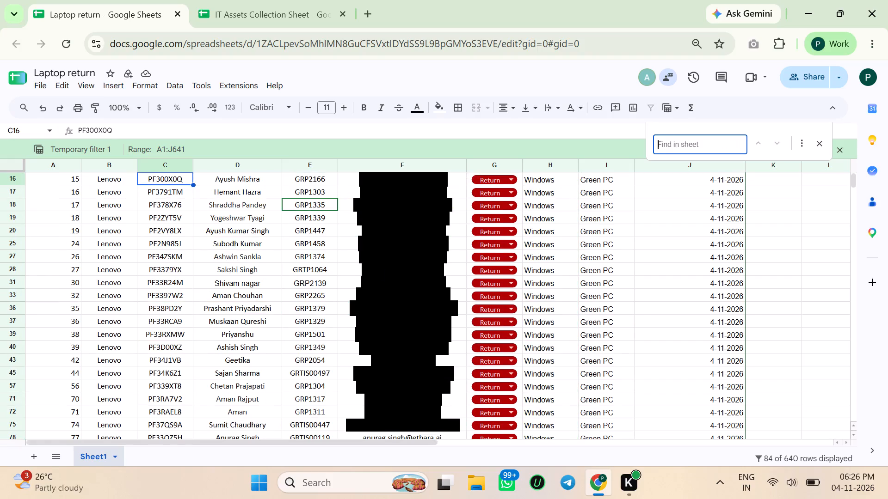
# Search the filtered returns for the serial fragment 8lx, and clear the search term.
pyautogui.write('8lx')
pyautogui.press('BackSpace')
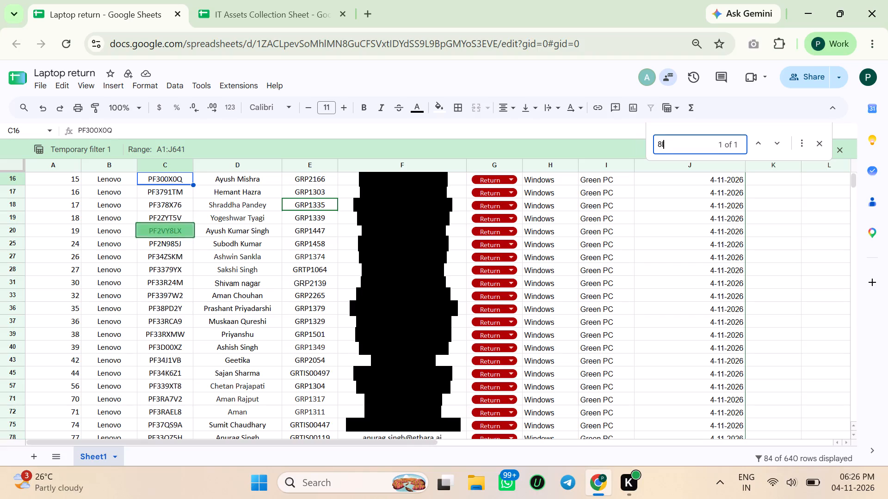
pyautogui.press('BackSpace')
pyautogui.press('BackSpace')
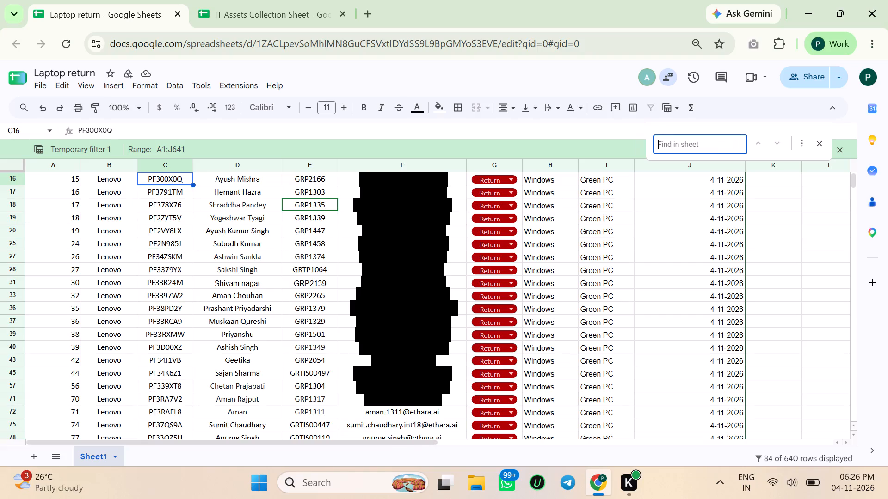
# Search the filtered returns for the serial fragment c48, and clear the search term.
pyautogui.press('c')
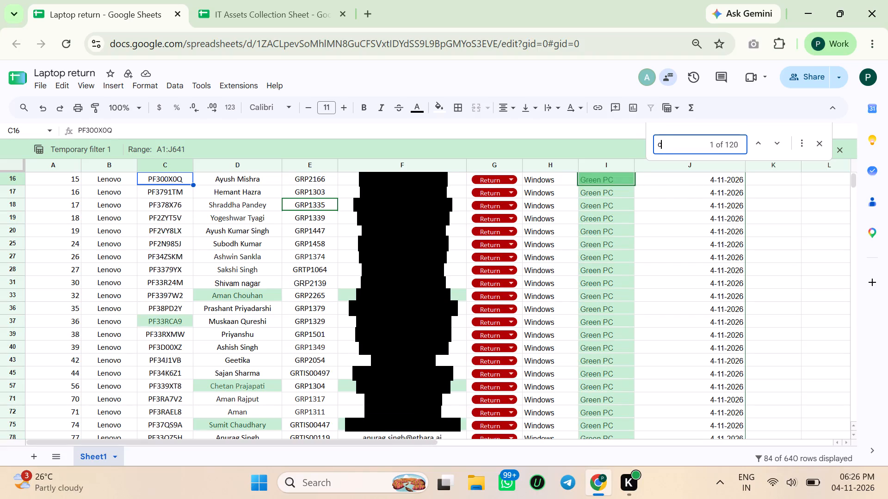
pyautogui.write('48')
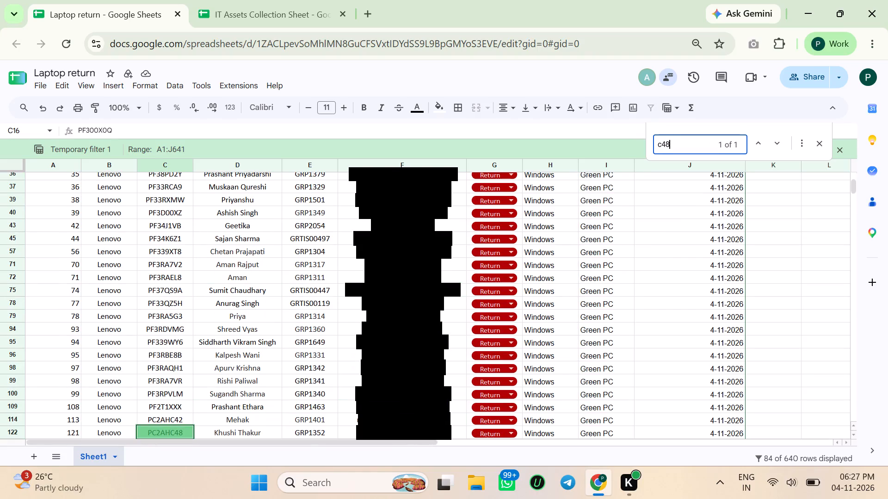
pyautogui.press('BackSpace')
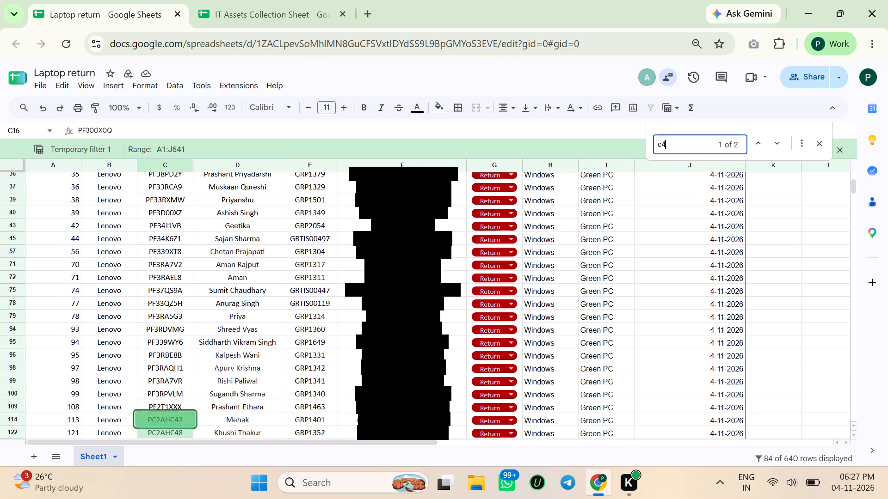
pyautogui.press('BackSpace')
pyautogui.press('BackSpace')
# Search the filtered returns for the serial fragment hbe, and clear the search term.
pyautogui.press('h')
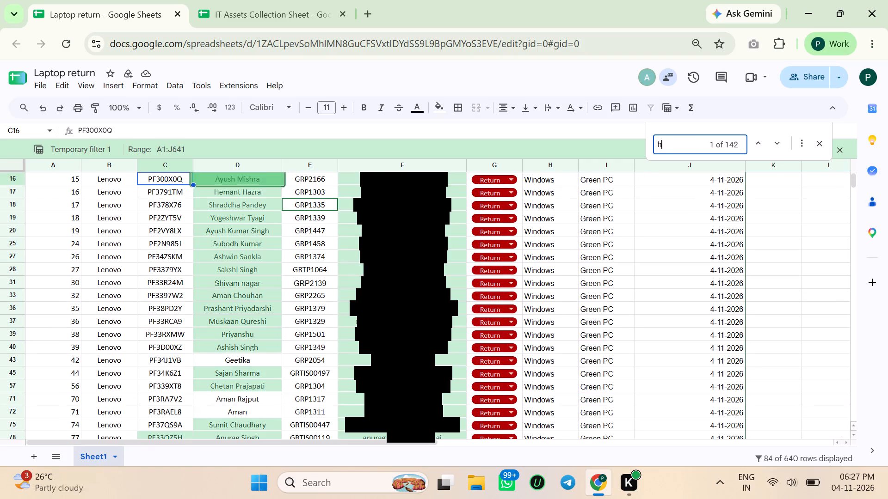
pyautogui.press('b')
pyautogui.press('w')
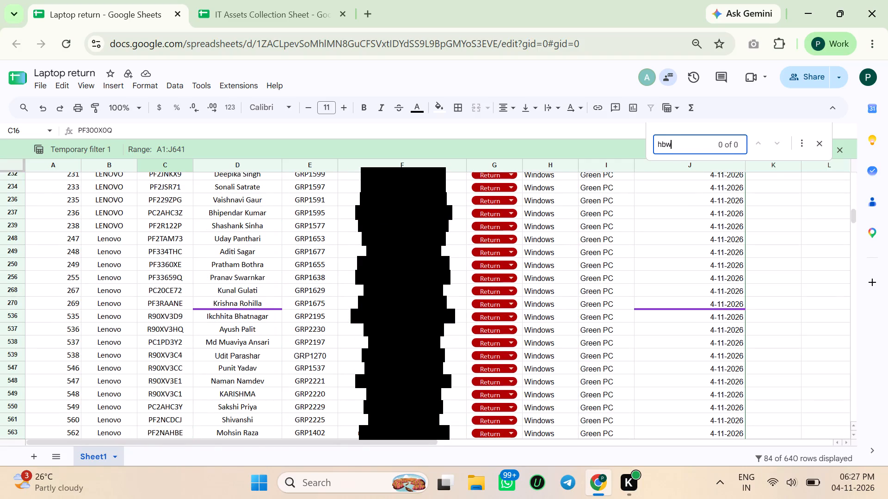
pyautogui.press('BackSpace')
pyautogui.press('e')
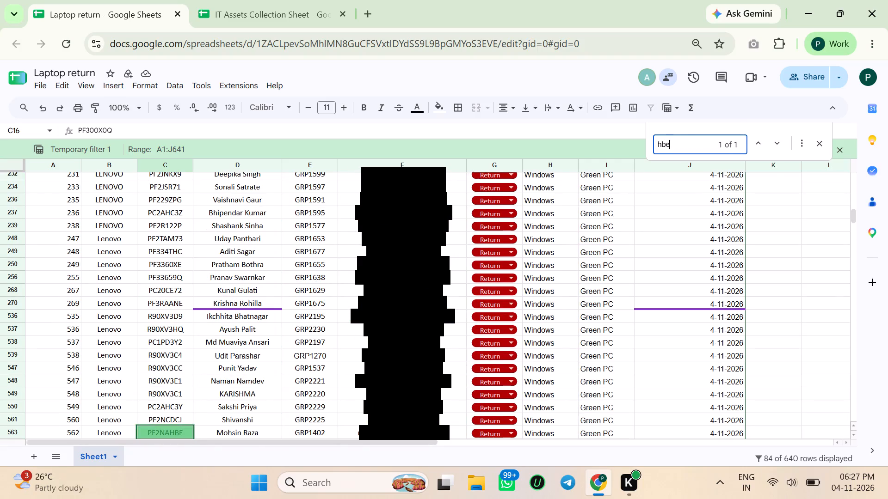
pyautogui.press('BackSpace')
pyautogui.press('BackSpace')
pyautogui.press('BackSpace')
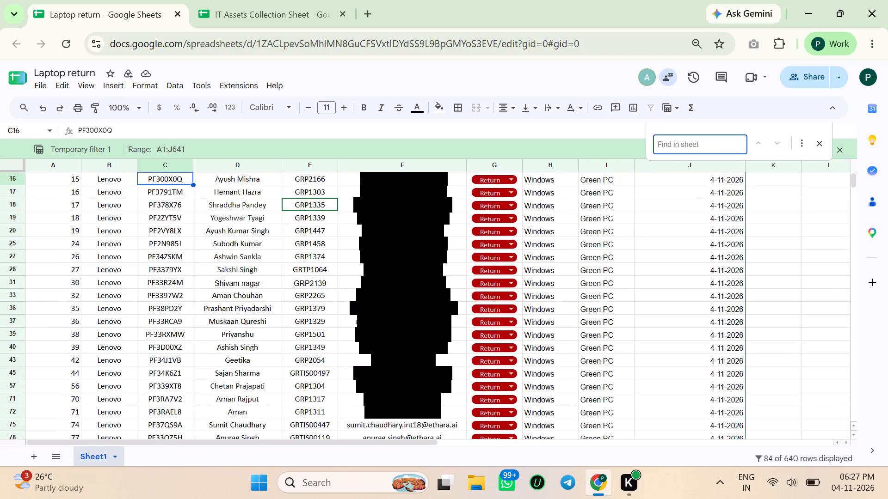
# Search the filtered returns for the serial fragment qc2, and clear the search term.
pyautogui.write('qc2')
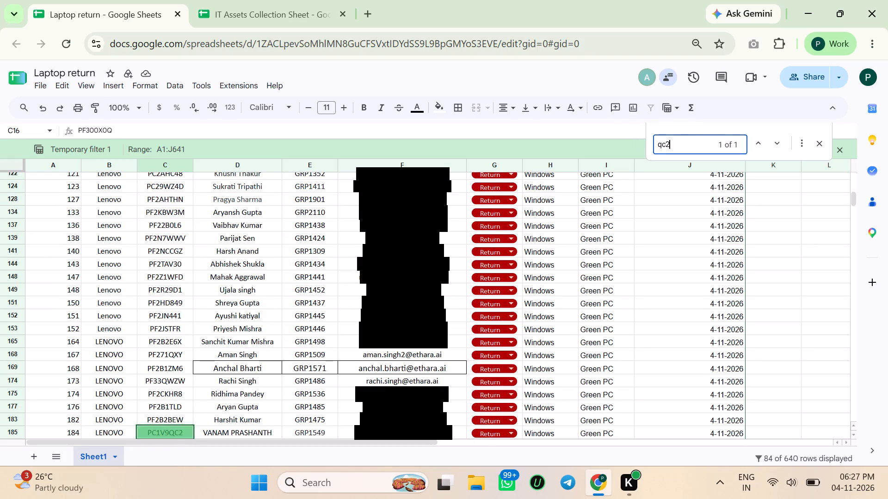
pyautogui.press('BackSpace')
pyautogui.press('BackSpace')
pyautogui.press('BackSpace')
# Search the filtered returns for the serial fragment npr, and clear the search term.
pyautogui.write('np')
pyautogui.press('r')
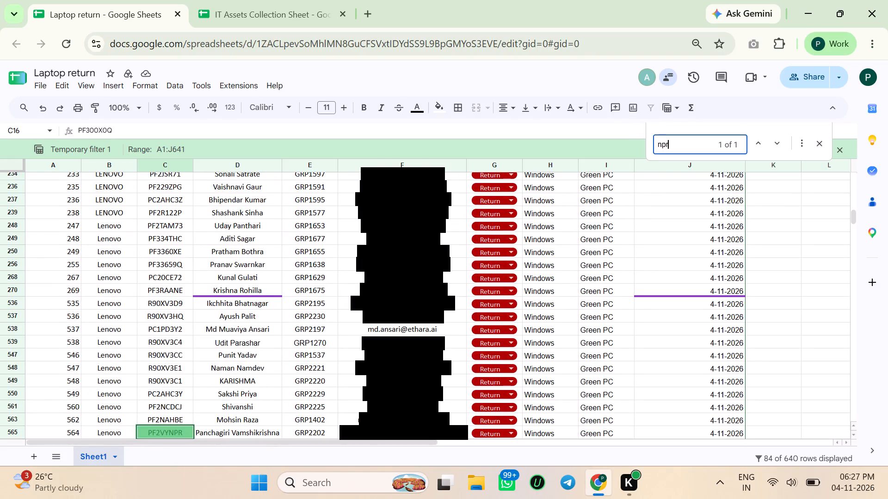
pyautogui.press('BackSpace')
pyautogui.press('BackSpace')
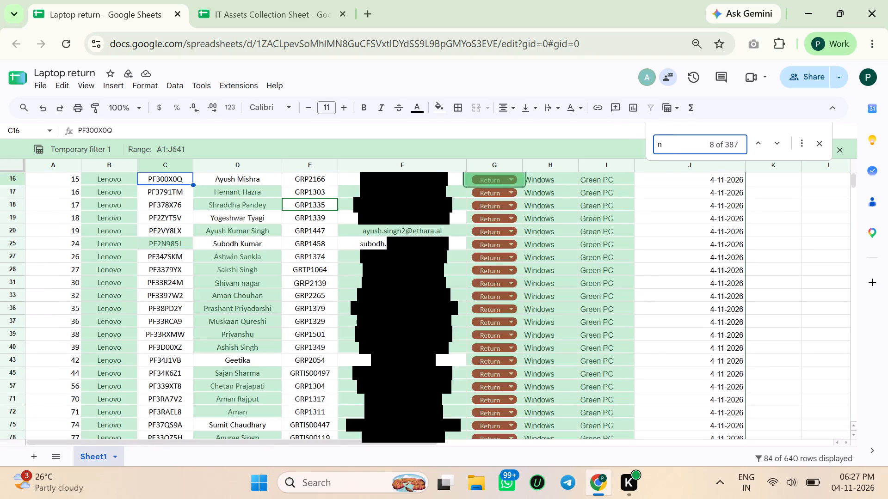
pyautogui.press('BackSpace')
# Search the filtered returns for the serial fragment 7vr, and clear the search term.
pyautogui.write('7vr')
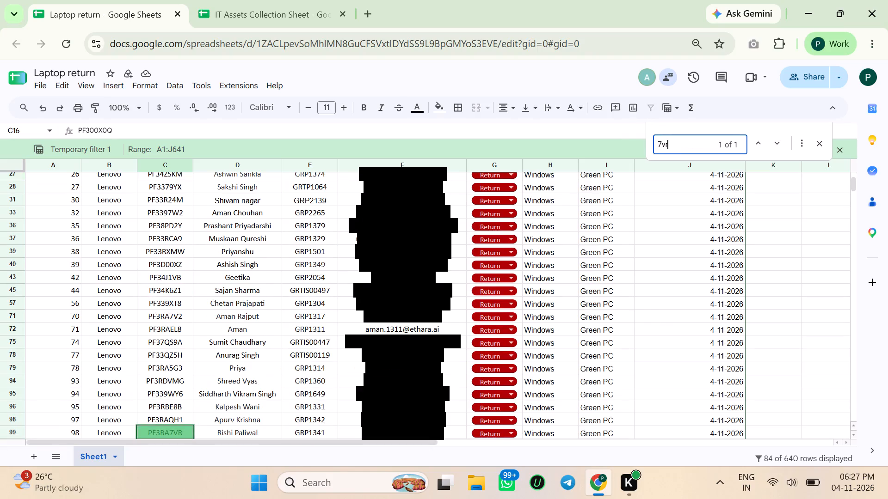
pyautogui.press('BackSpace')
pyautogui.press('BackSpace')
pyautogui.press('BackSpace')
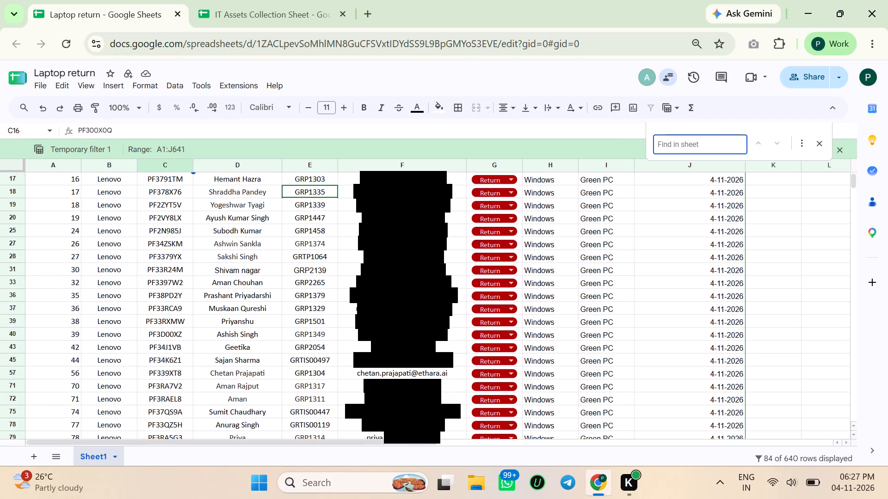
# Search the filtered returns for the serial fragment 7w2, and clear the search term.
pyautogui.write('7w2')
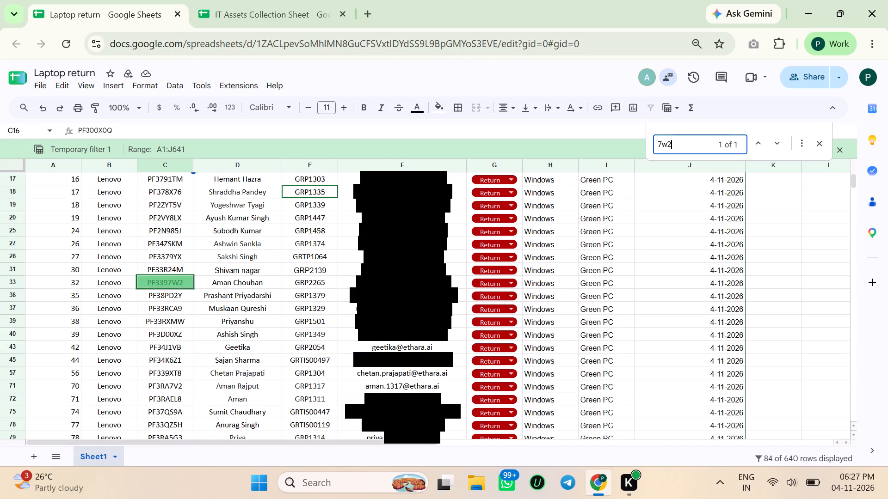
pyautogui.press('BackSpace')
pyautogui.press('BackSpace')
pyautogui.press('BackSpace')
# Search the filtered returns for the serial fragment 24m, and clear the search term.
pyautogui.write('24m')
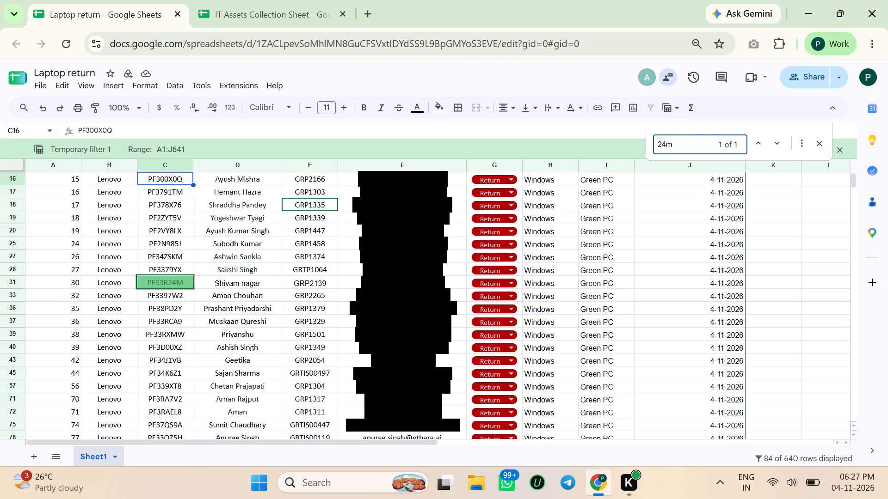
pyautogui.press('BackSpace')
pyautogui.press('BackSpace')
pyautogui.press('BackSpace')
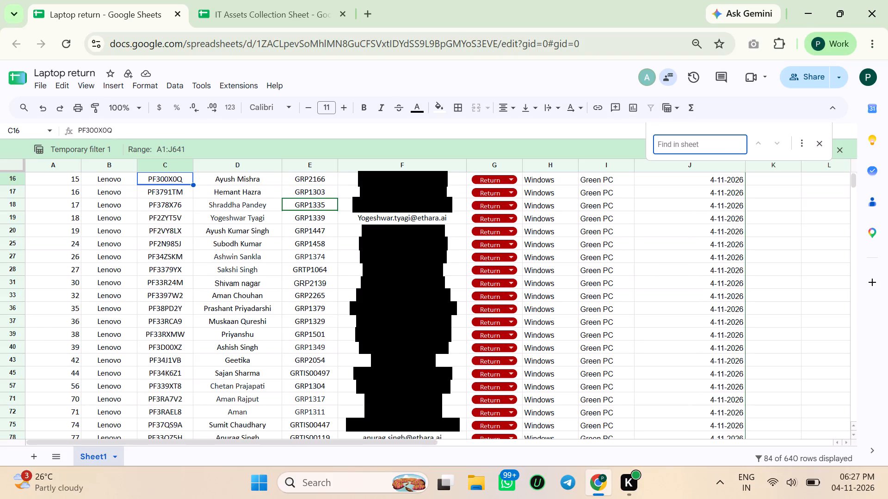
# Search the filtered returns for the serial fragment s9a, and clear the search term.
pyautogui.write('s9a')
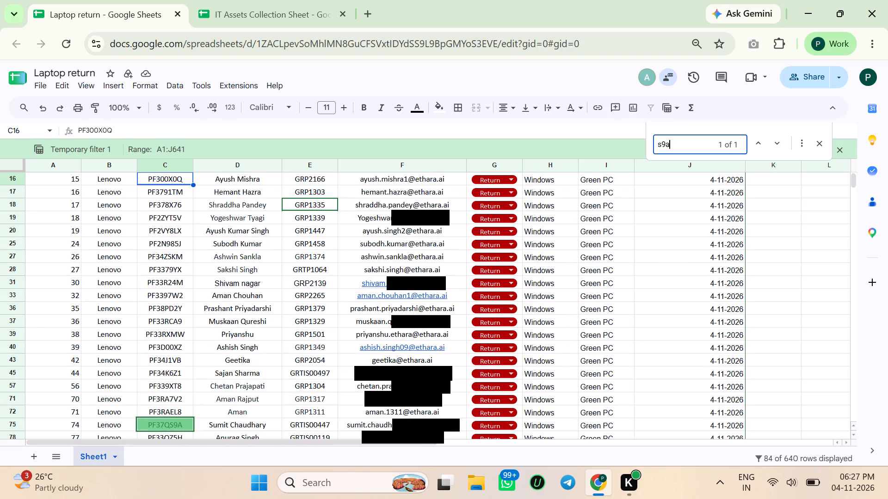
pyautogui.press('BackSpace')
pyautogui.press('BackSpace')
pyautogui.press('BackSpace')
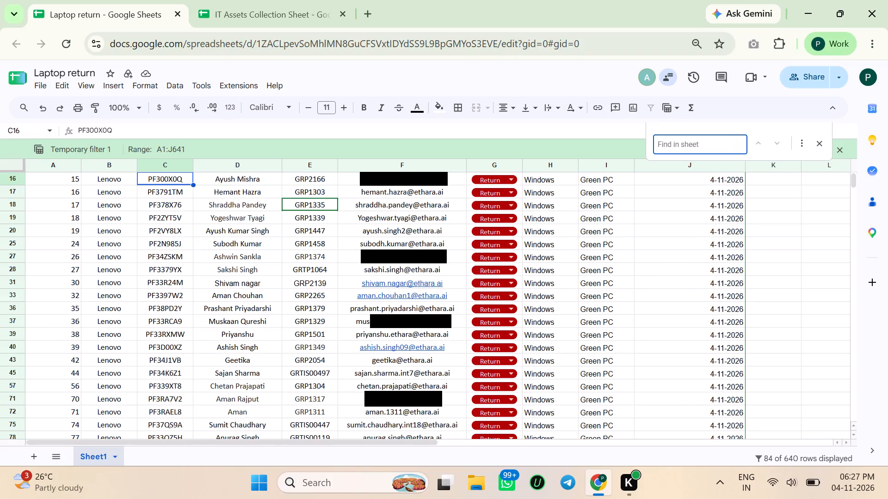
# Search the filtered returns for the serial fragment t5v, and clear the search term.
pyautogui.write('t5')
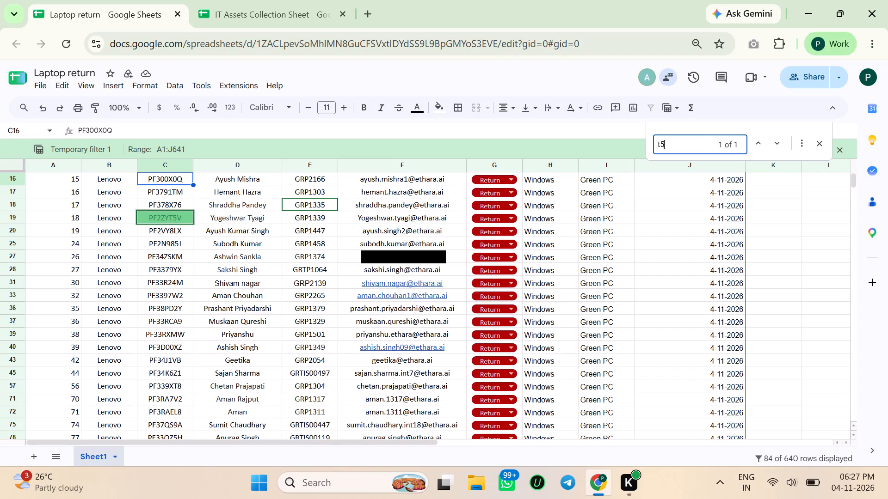
pyautogui.press('v')
pyautogui.press('BackSpace')
pyautogui.press('BackSpace')
pyautogui.press('BackSpace')
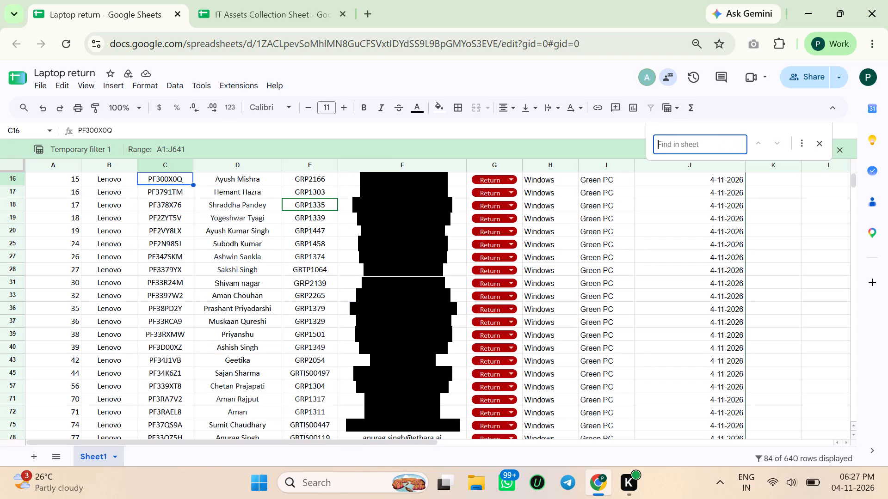
# Search the filtered returns for the serial fragment 1vb, and clear the search term.
pyautogui.write('1vb')
pyautogui.press('BackSpace')
pyautogui.press('BackSpace')
pyautogui.press('BackSpace')
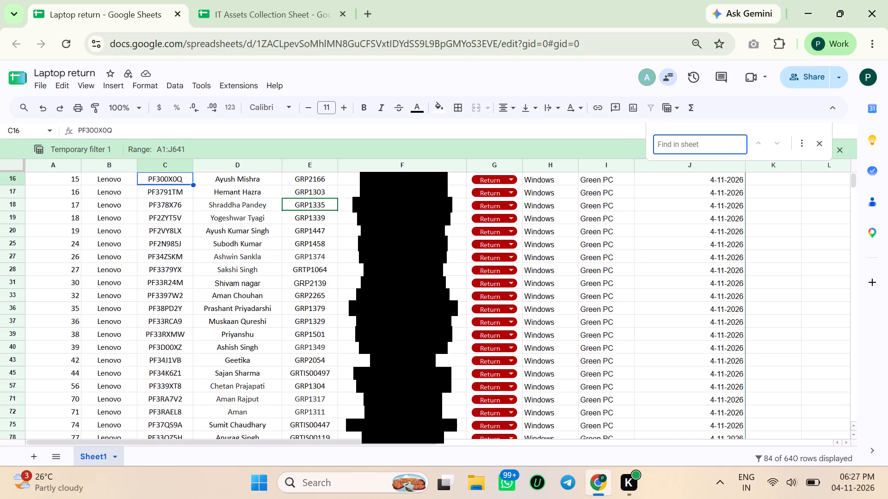
# Search the filtered returns for the serial fragment 0xz, and clear the search term.
pyautogui.write('0xz')
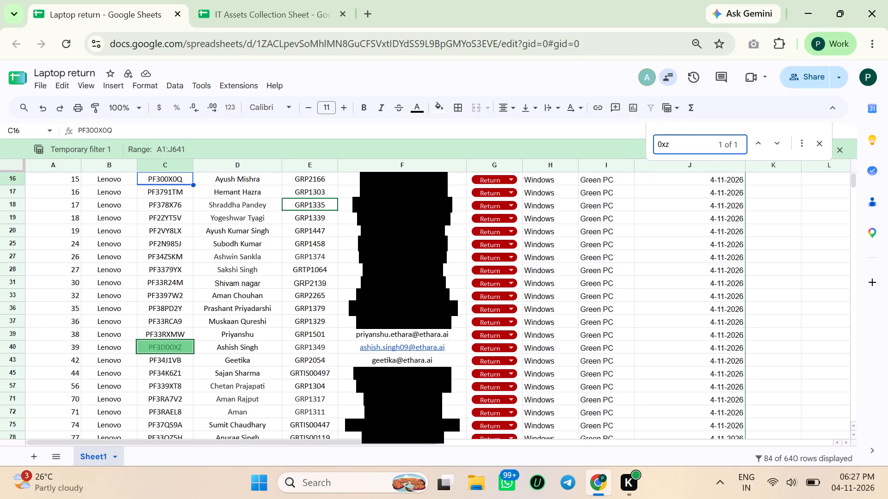
pyautogui.press('BackSpace')
pyautogui.press('BackSpace')
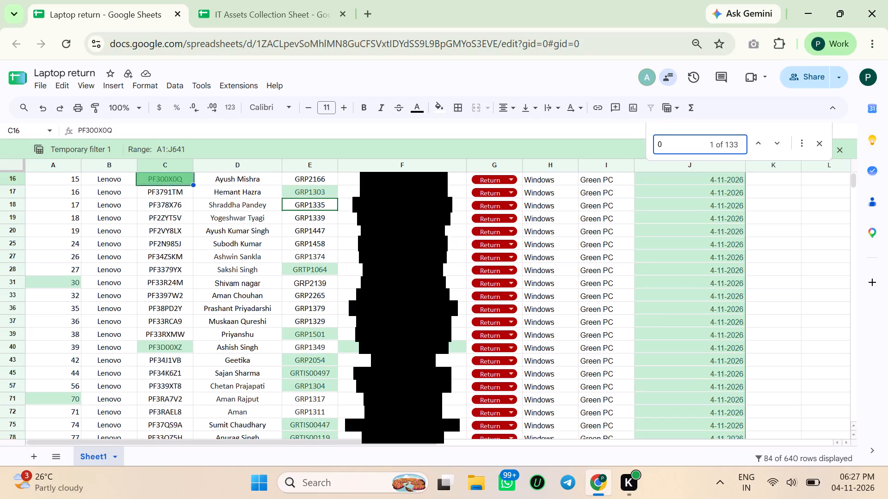
pyautogui.press('BackSpace')
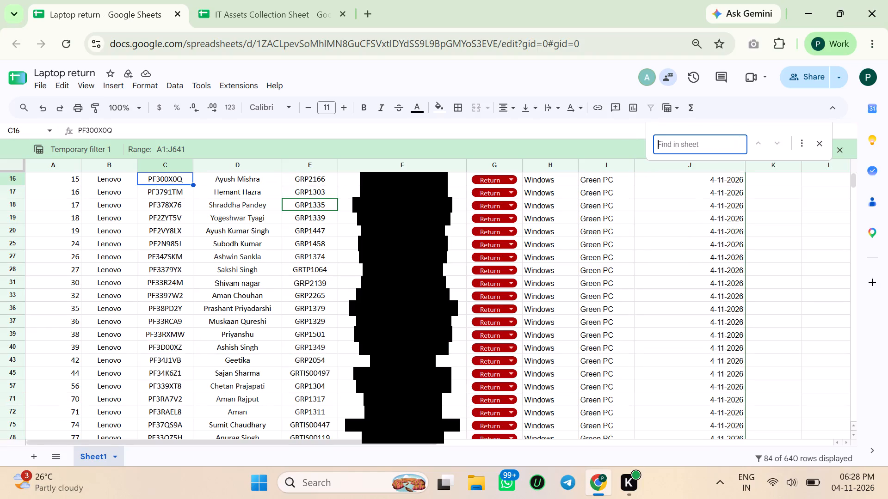
# Search the filtered returns for the serial fragment 441, cycle through the matches to the one in the serial column, and clear the search term.
pyautogui.write('441')
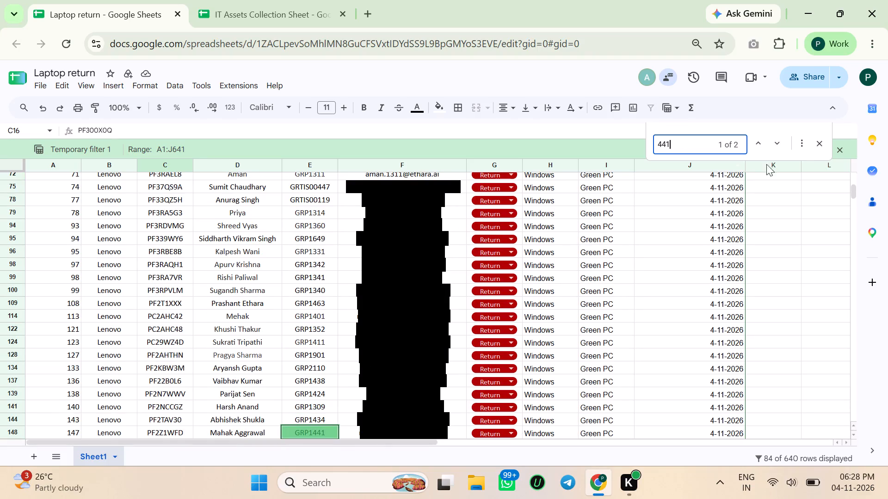
pyautogui.click(776, 143)
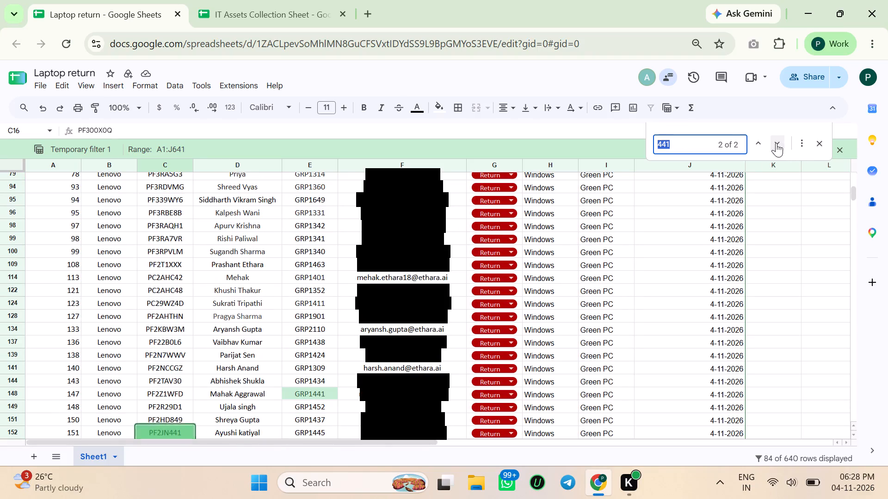
pyautogui.click(776, 143)
pyautogui.click(776, 143)
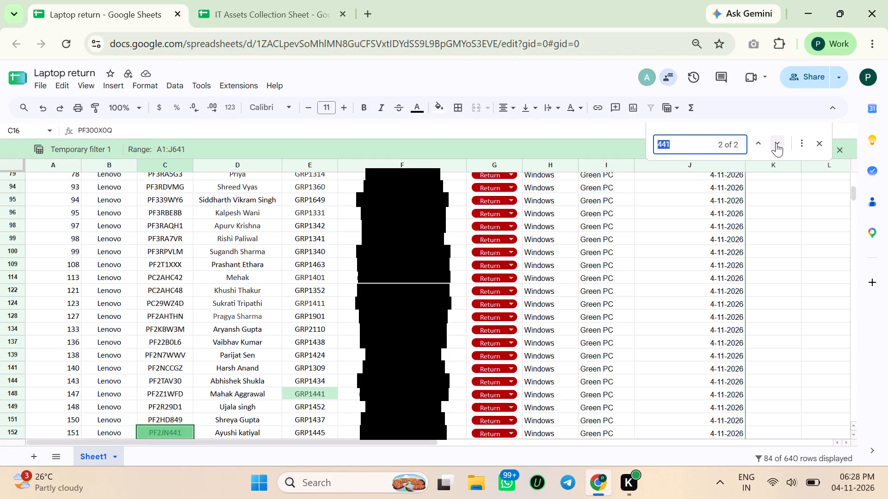
pyautogui.press('BackSpace')
# Search the filtered returns for the serial fragment c42, and clear the search term.
pyautogui.write('c42')
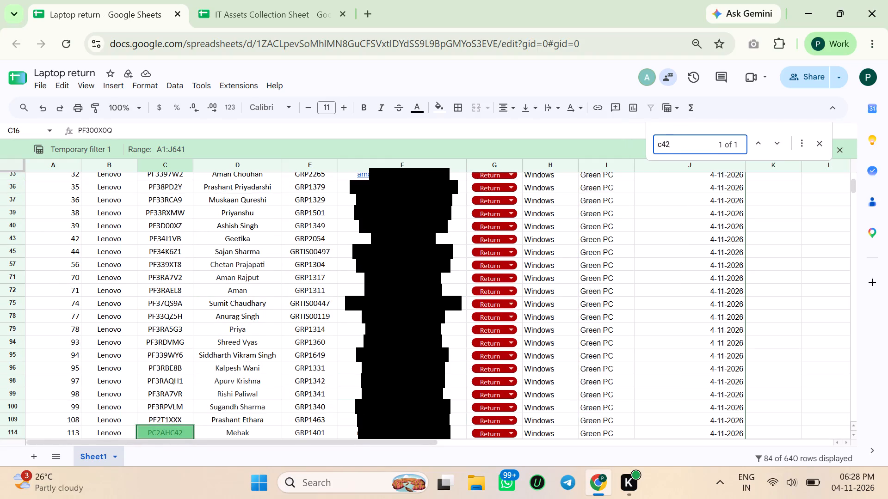
pyautogui.press('BackSpace')
pyautogui.press('BackSpace')
pyautogui.press('BackSpace')
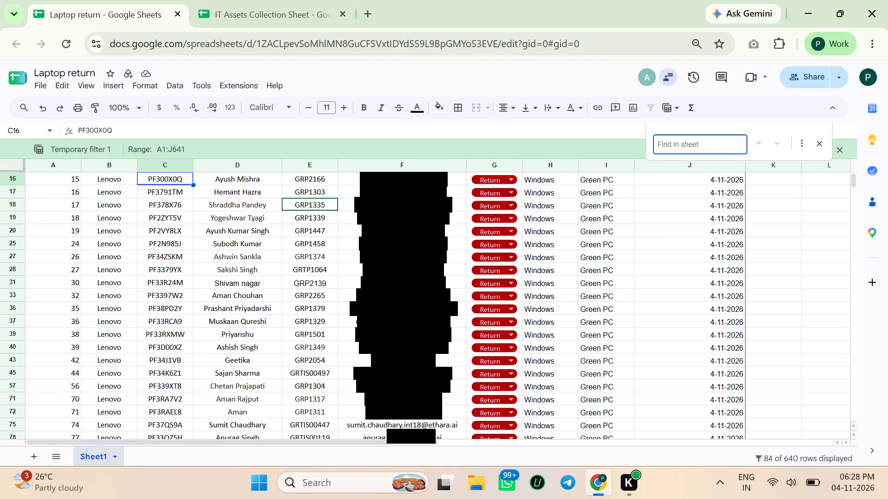
# Search the filtered returns for the serial fragment 3y2, and clear the search term.
pyautogui.press('3')
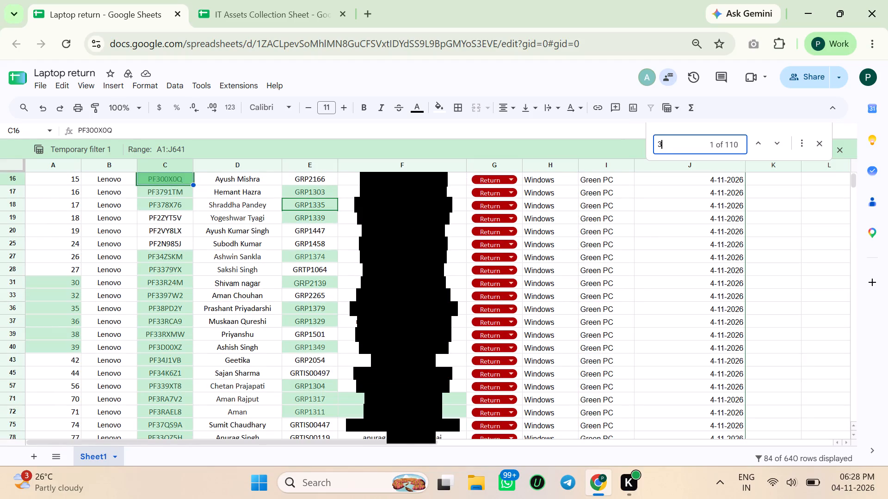
pyautogui.write('y2')
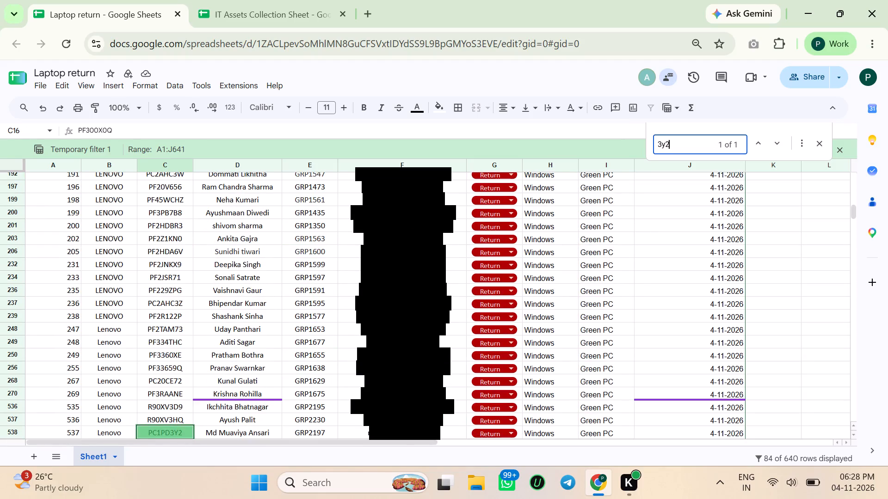
pyautogui.press('BackSpace')
pyautogui.press('BackSpace')
pyautogui.press('BackSpace')
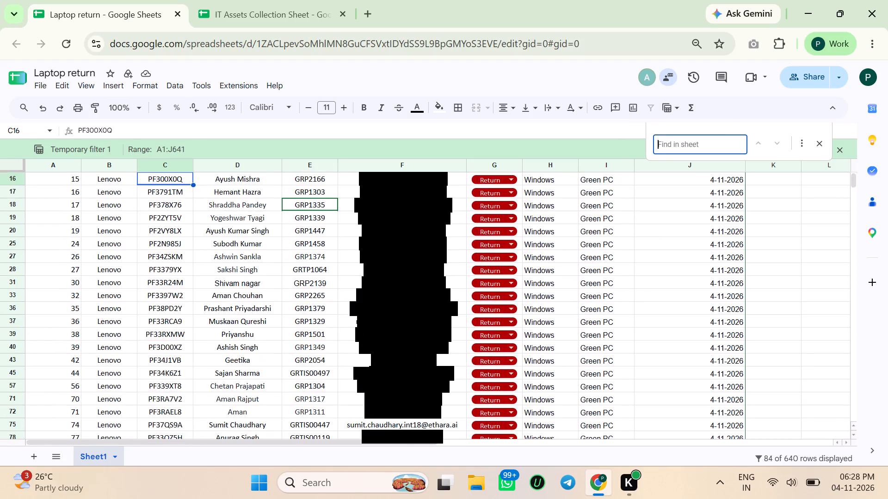
# Search the filtered returns for the serial fragment vlm, and clear the search term.
pyautogui.write('vlm')
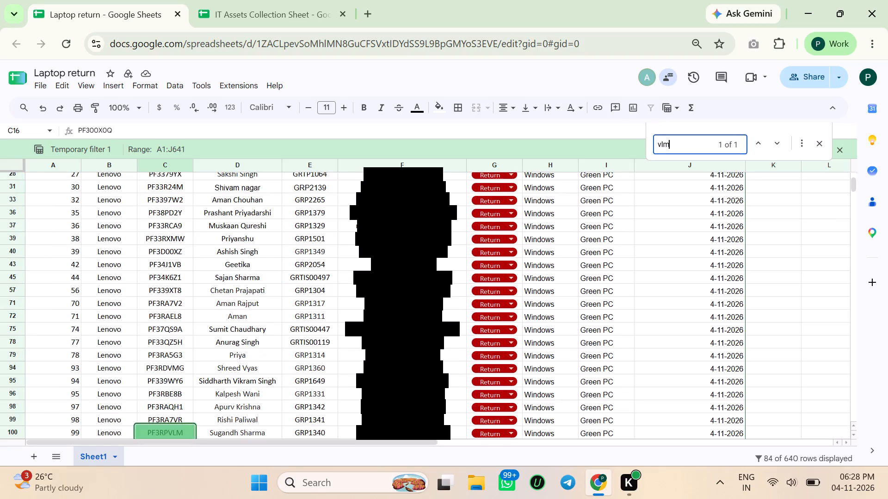
pyautogui.press('BackSpace')
pyautogui.press('BackSpace')
pyautogui.press('BackSpace')
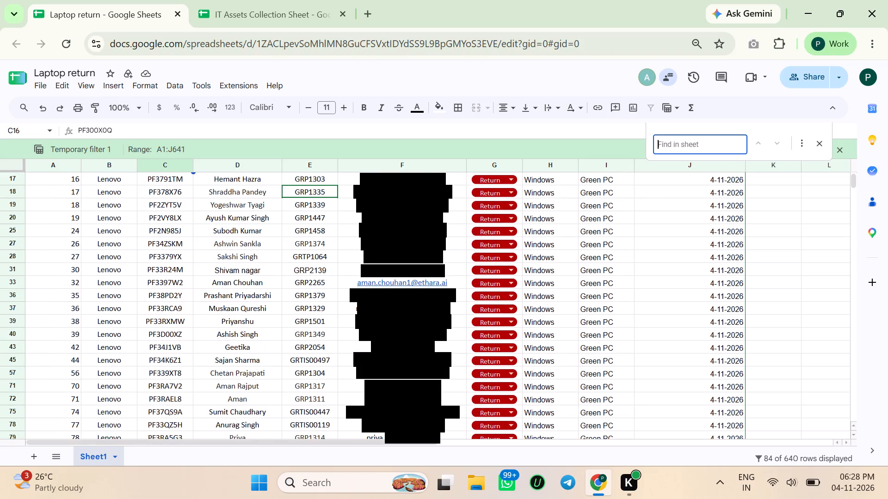
# Search the filtered returns for the serial fragment chz, and clear the search term.
pyautogui.press('c')
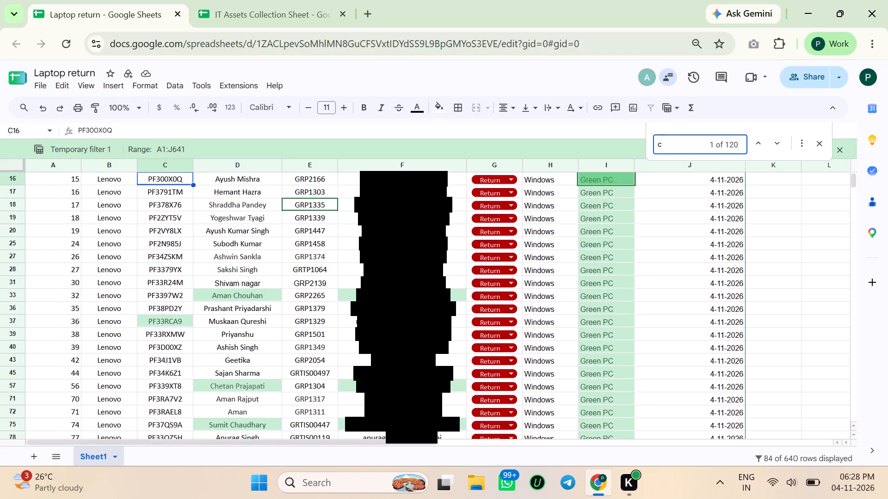
pyautogui.write('hz')
pyautogui.press('BackSpace')
pyautogui.press('BackSpace')
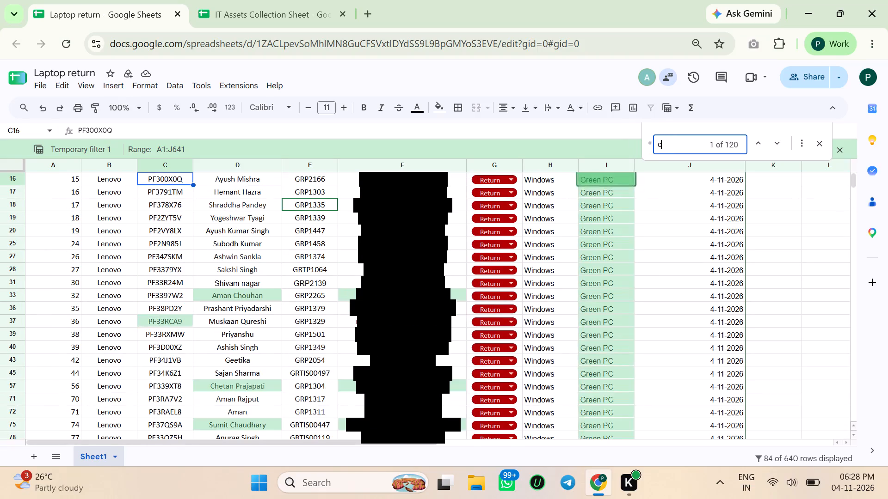
pyautogui.press('BackSpace')
# Search the filtered returns for the serial fragment tfr, and clear the search term.
pyautogui.write('tfr')
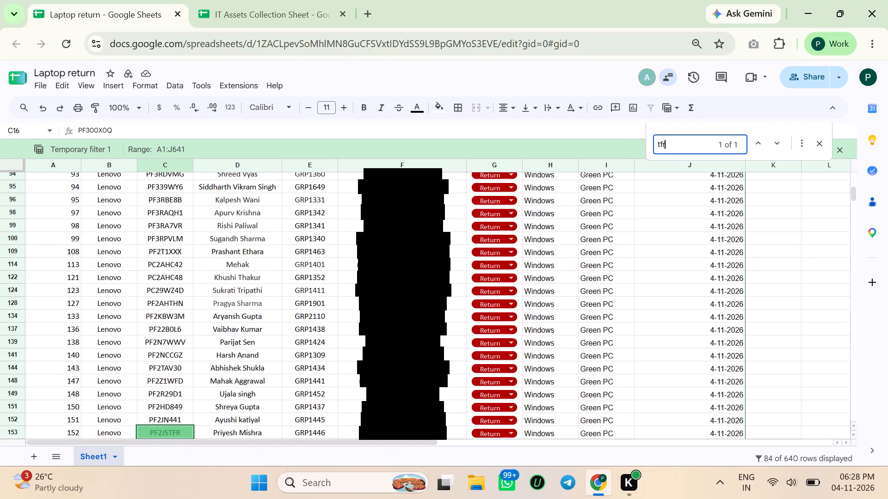
pyautogui.press('BackSpace')
pyautogui.press('BackSpace')
pyautogui.press('BackSpace')
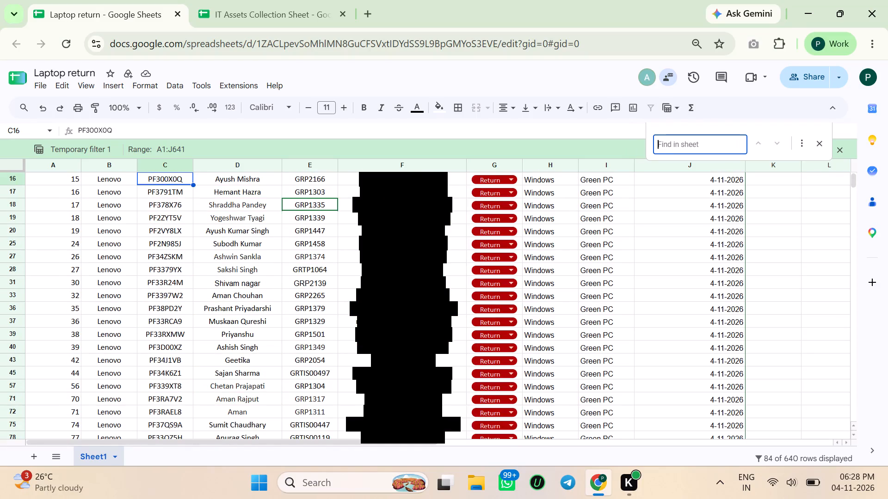
# Search the filtered returns for the serial fragment 6z1, and clear the search term.
pyautogui.press('6')
pyautogui.write('z1')
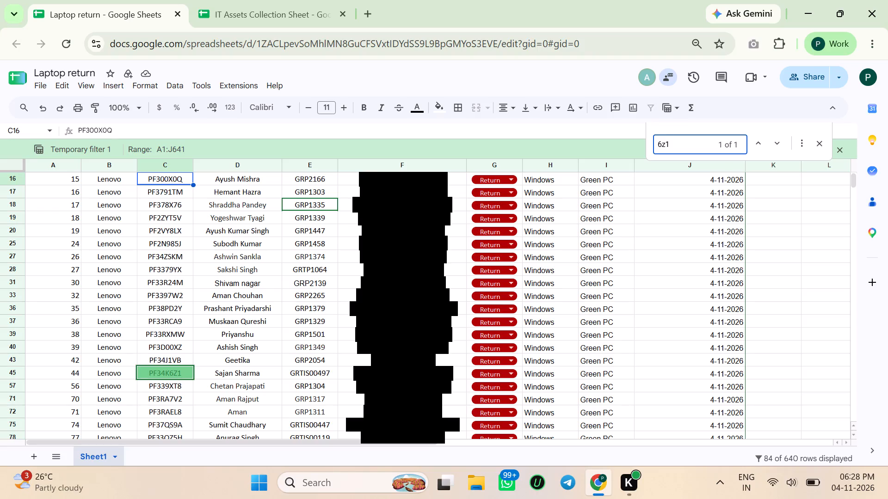
pyautogui.press('BackSpace')
pyautogui.press('BackSpace')
pyautogui.press('BackSpace')
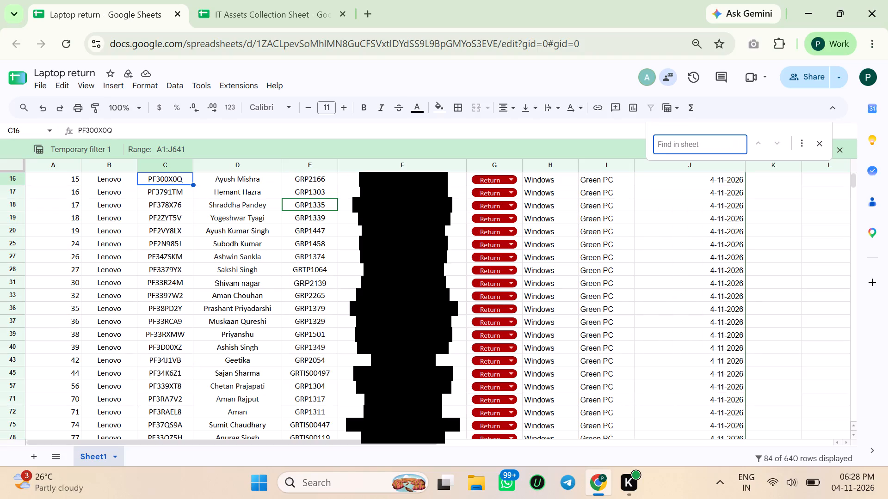
# Search the filtered returns for the serial fragment 3hq, and clear the search term.
pyautogui.write('3hq')
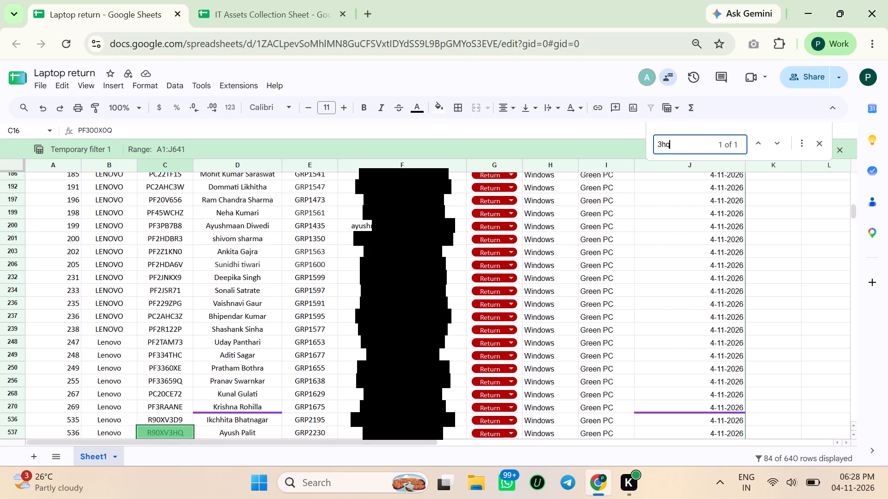
pyautogui.press('BackSpace')
pyautogui.press('BackSpace')
pyautogui.press('BackSpace')
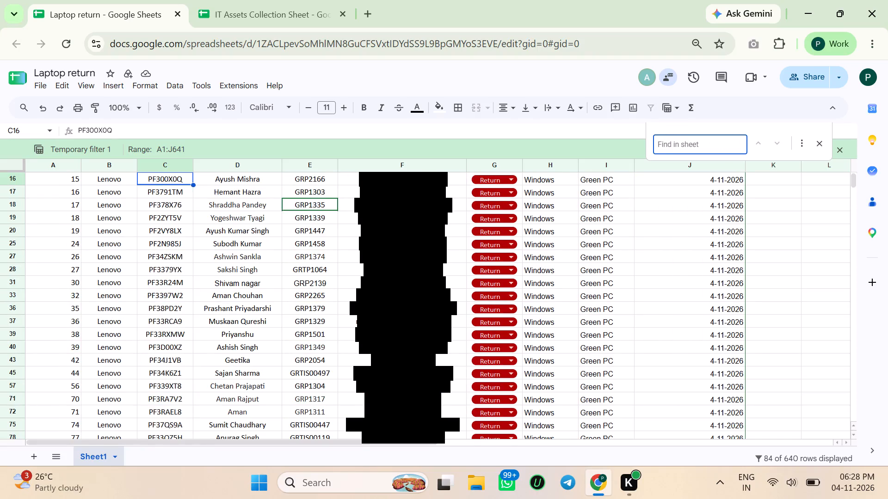